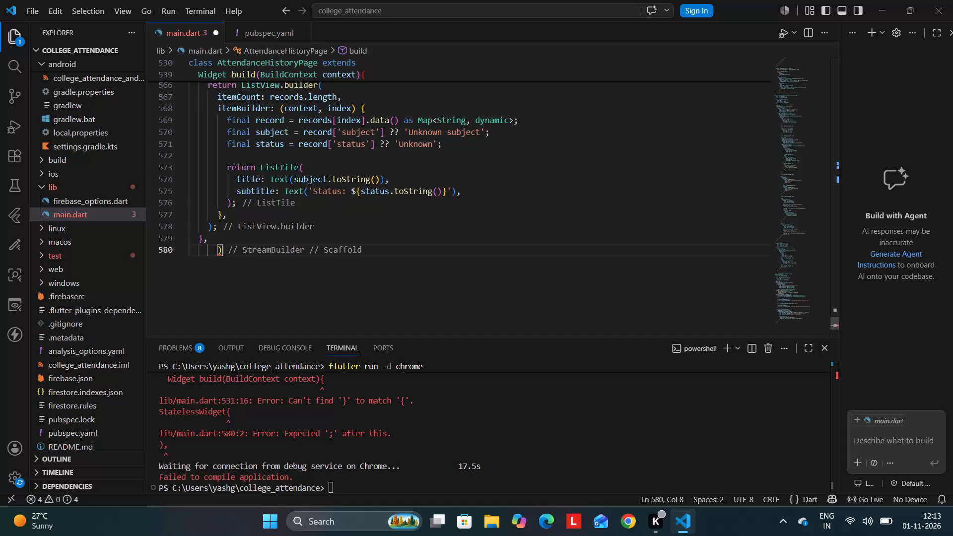
Add a comma after the closing parenthesis of the StreamBuilder on line 580 of main.dart.
key("semicolon")
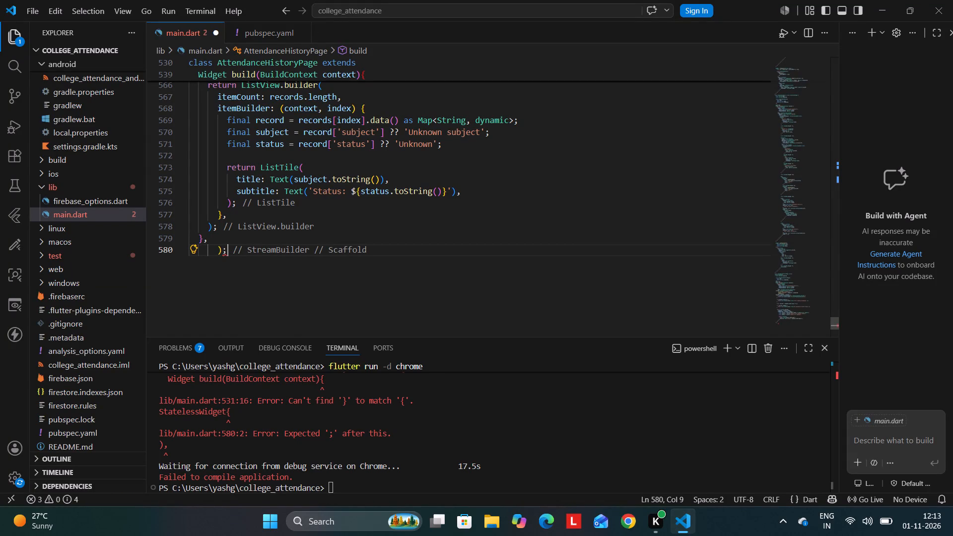
key("BackSpace")
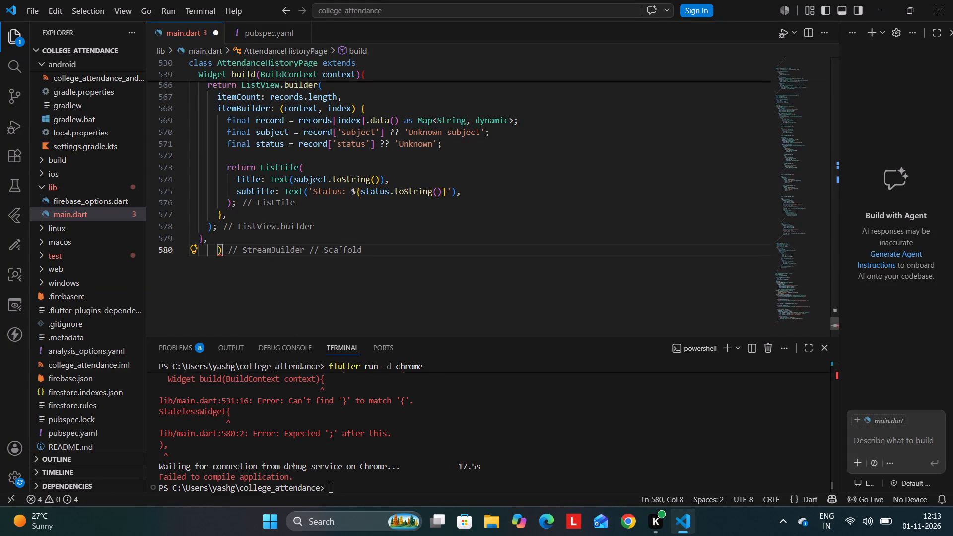
key("comma")
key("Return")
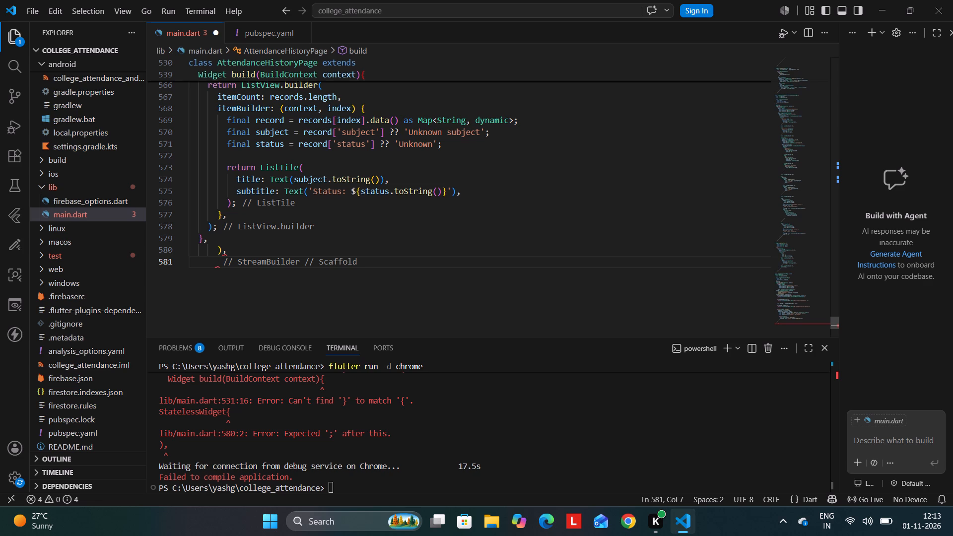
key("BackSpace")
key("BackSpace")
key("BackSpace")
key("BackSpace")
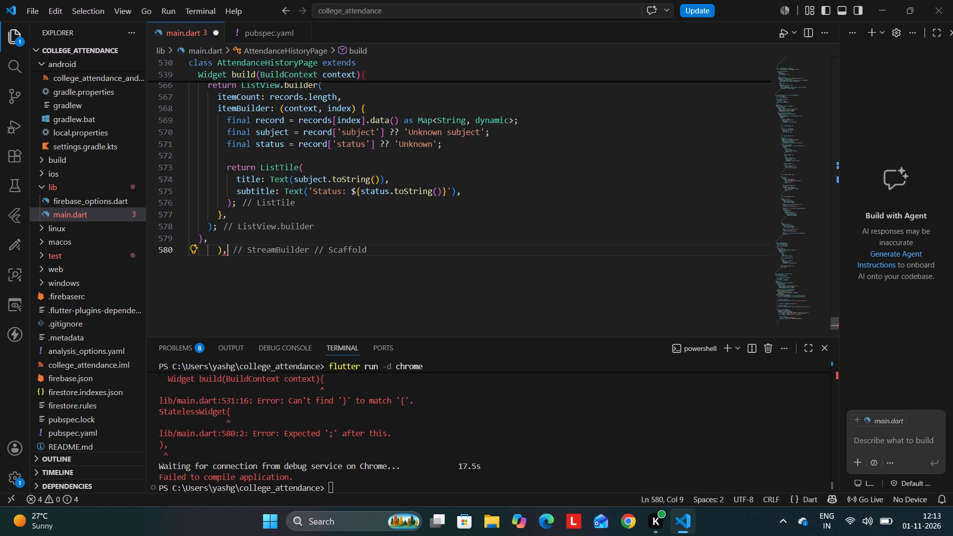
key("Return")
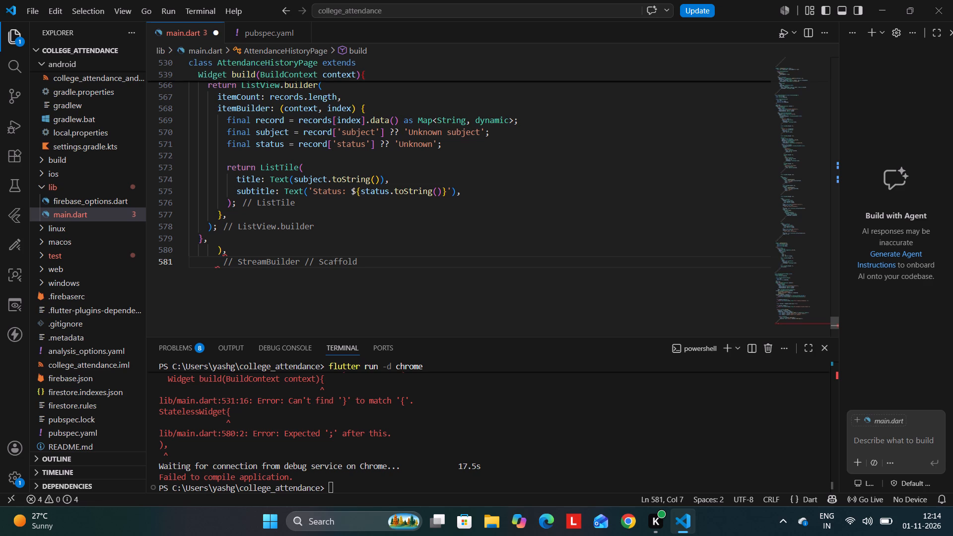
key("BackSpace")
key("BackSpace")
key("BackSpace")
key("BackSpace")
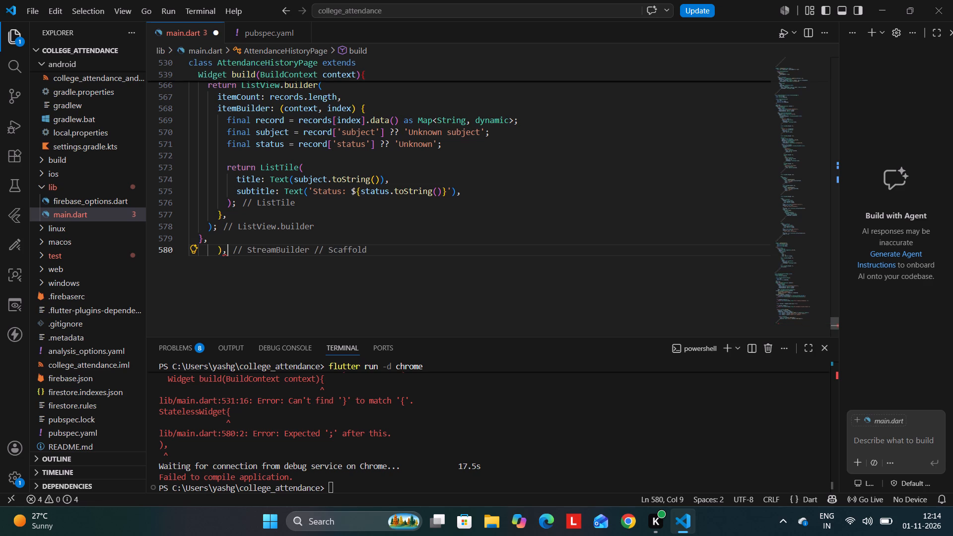
Examine the AttendanceHistoryPage and StudentDashboard class code in main.dart.
scroll(303, 310, "up", 2)
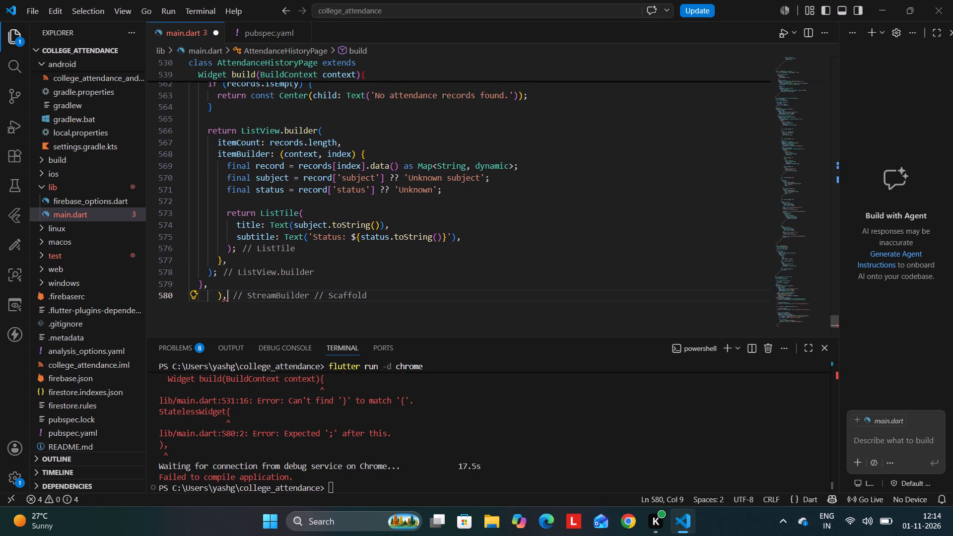
scroll(303, 310, "up", 7)
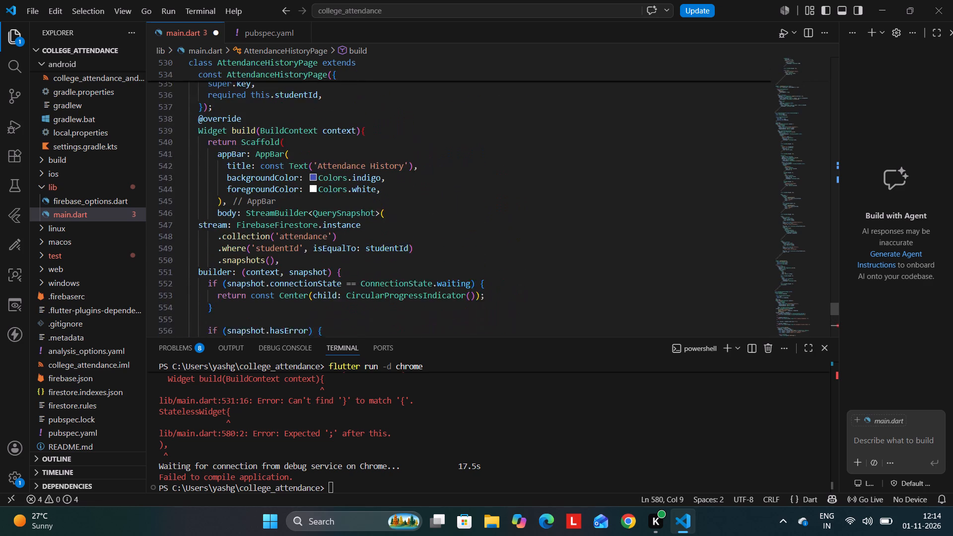
scroll(303, 310, "up", 2)
scroll(303, 310, "down", 4)
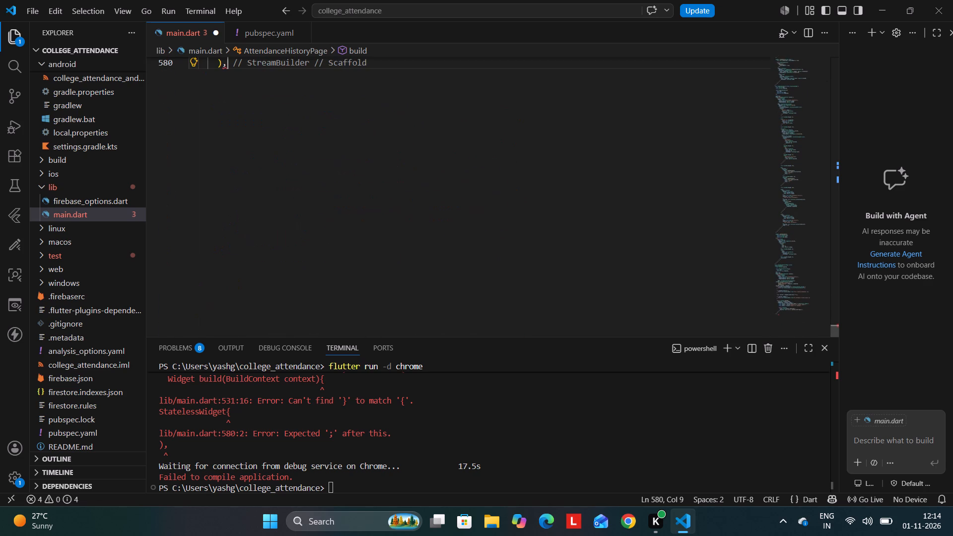
scroll(303, 310, "down", 1)
scroll(303, 310, "up", 6)
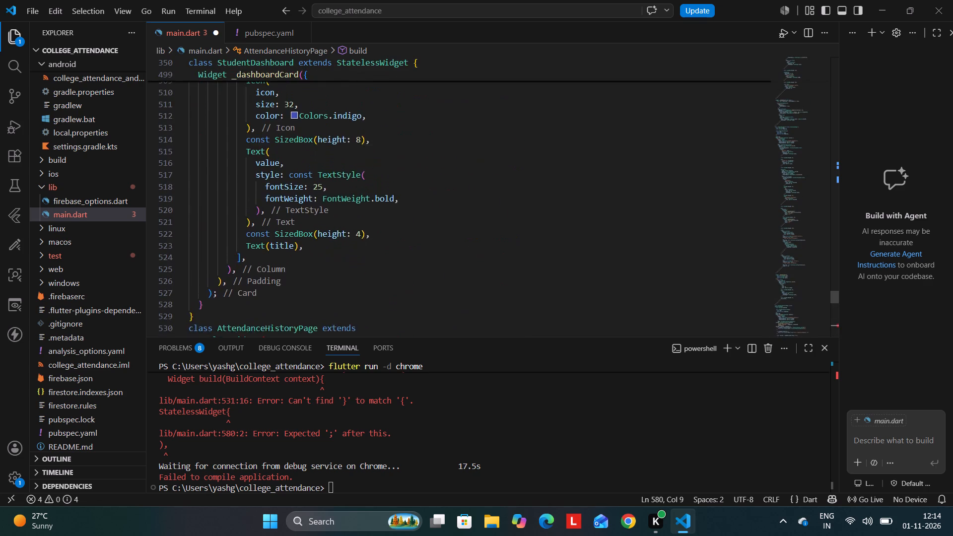
scroll(303, 310, "up", 5)
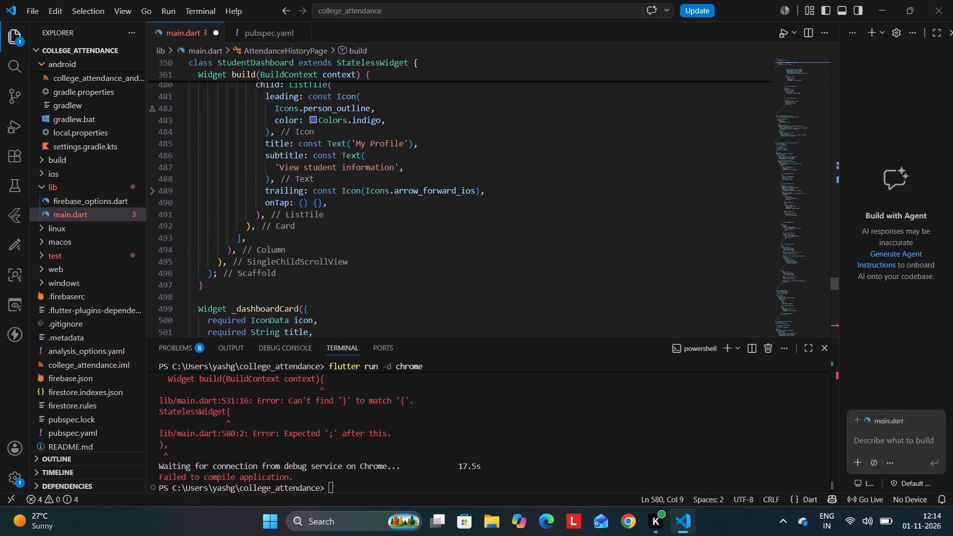
scroll(303, 310, "up", 3)
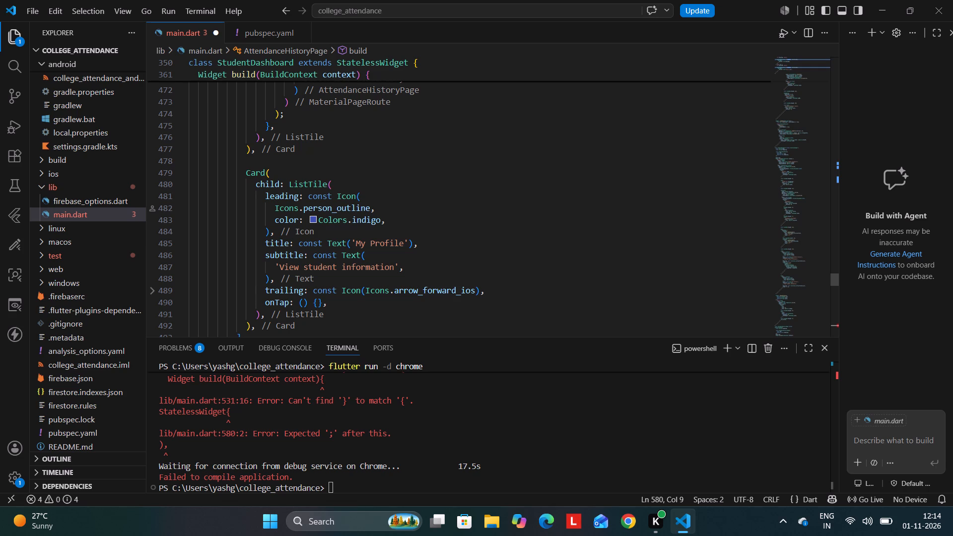
Switch to Chrome, search Google for canva and open the Canva India site, dismissing the pop-up on its home page.
left_click(627, 519)
left_click_drag(627, 519, 506, 380)
left_click(370, 317)
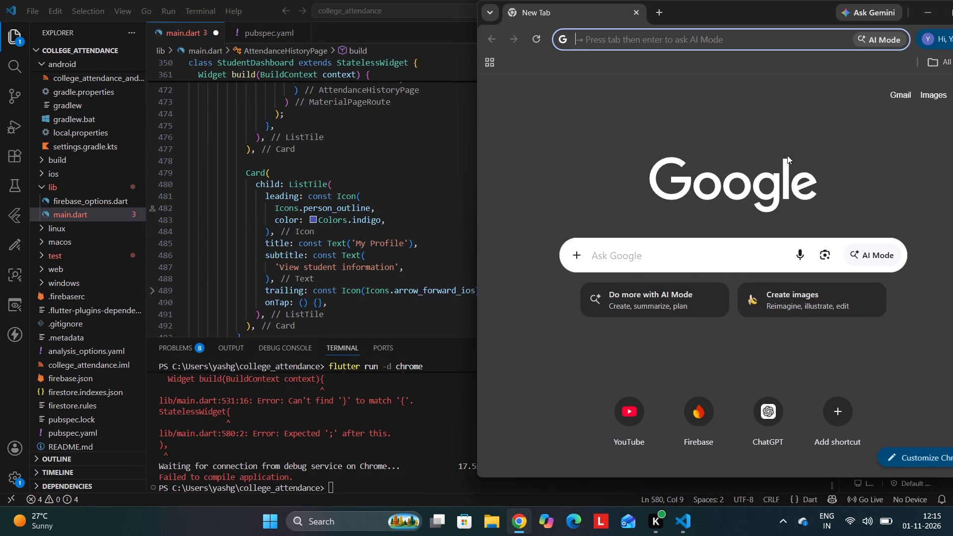
left_click(951, 8)
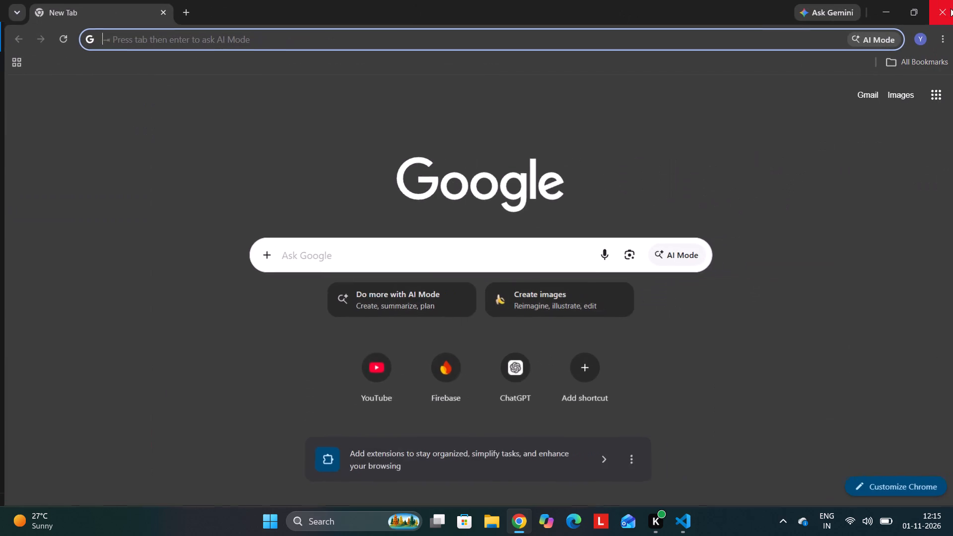
left_click(447, 253)
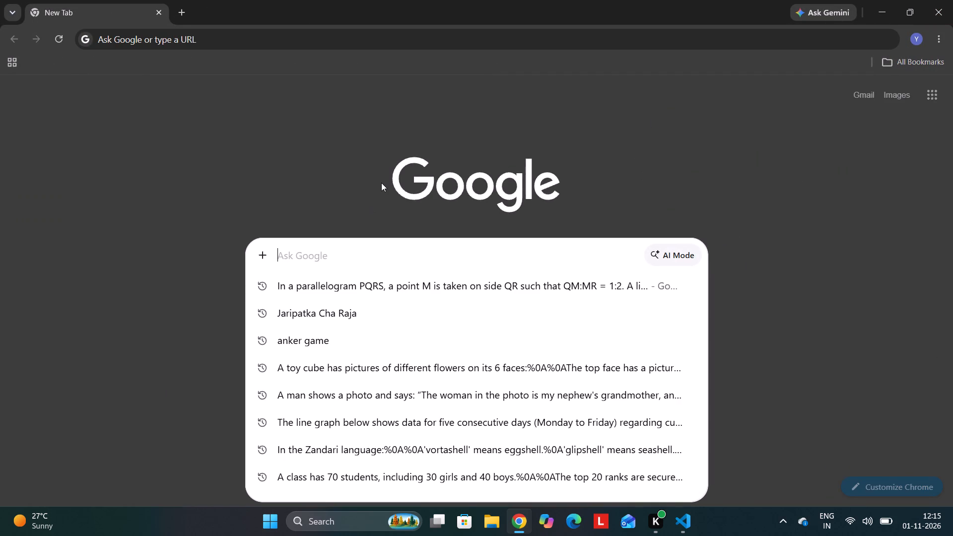
type("canva")
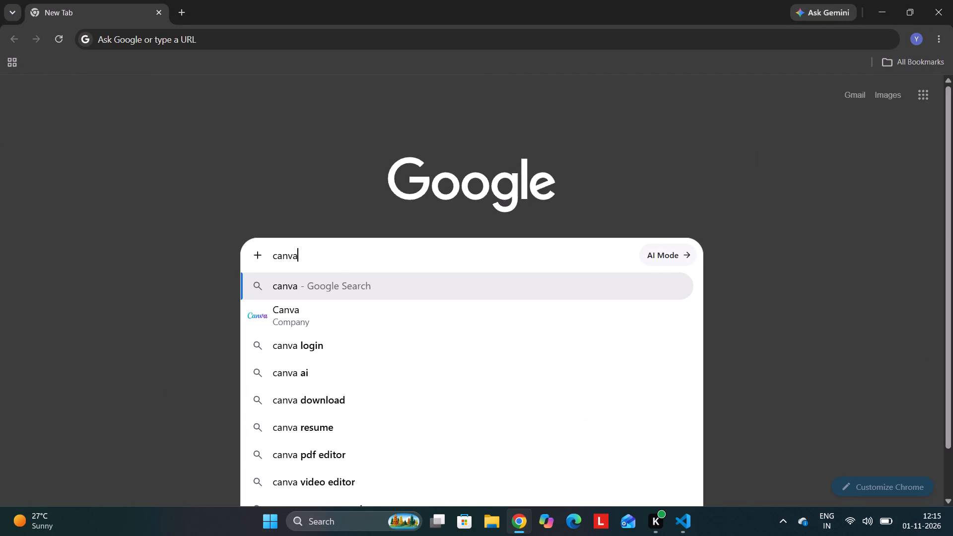
key("Return")
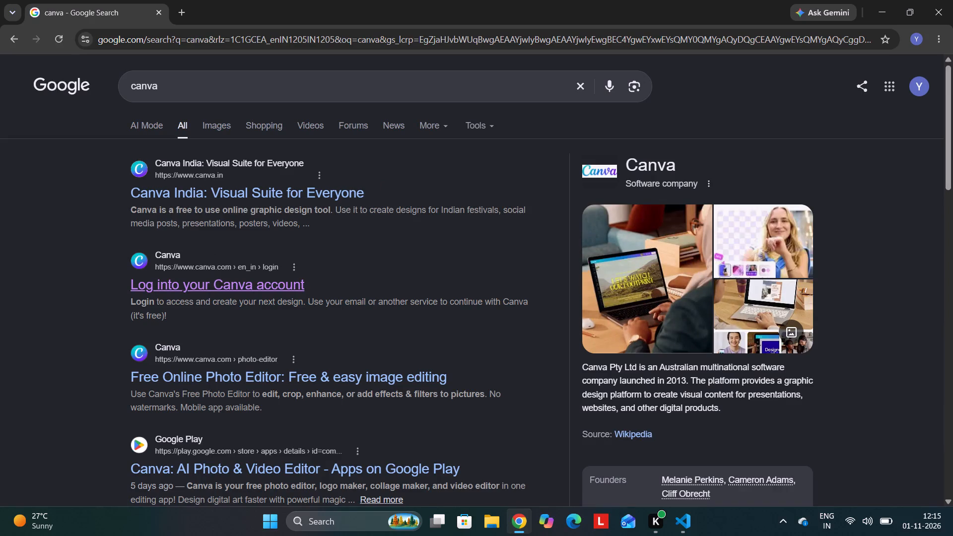
left_click(228, 196)
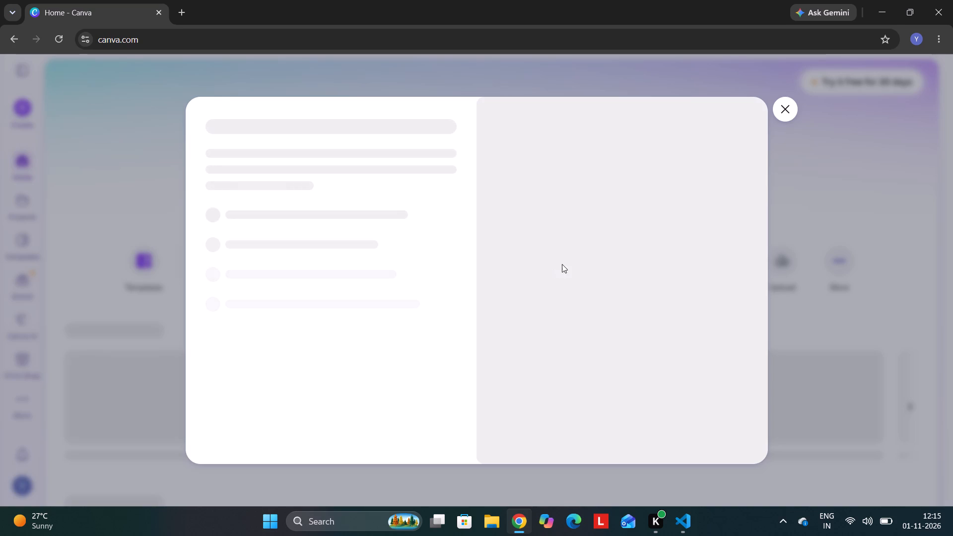
left_click(787, 109)
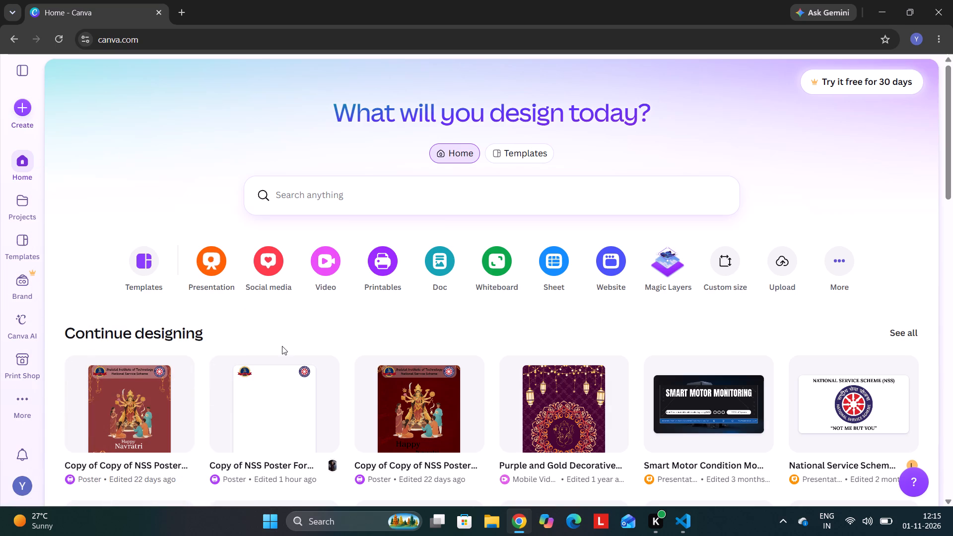
Look over Canva's templates page, the available design types and the recent designs on the home page.
left_click(132, 264)
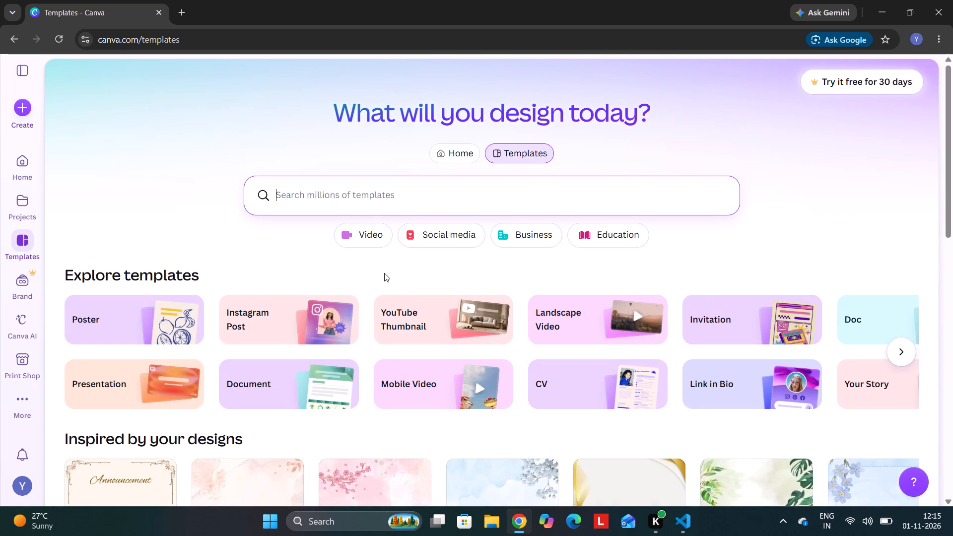
left_click(458, 154)
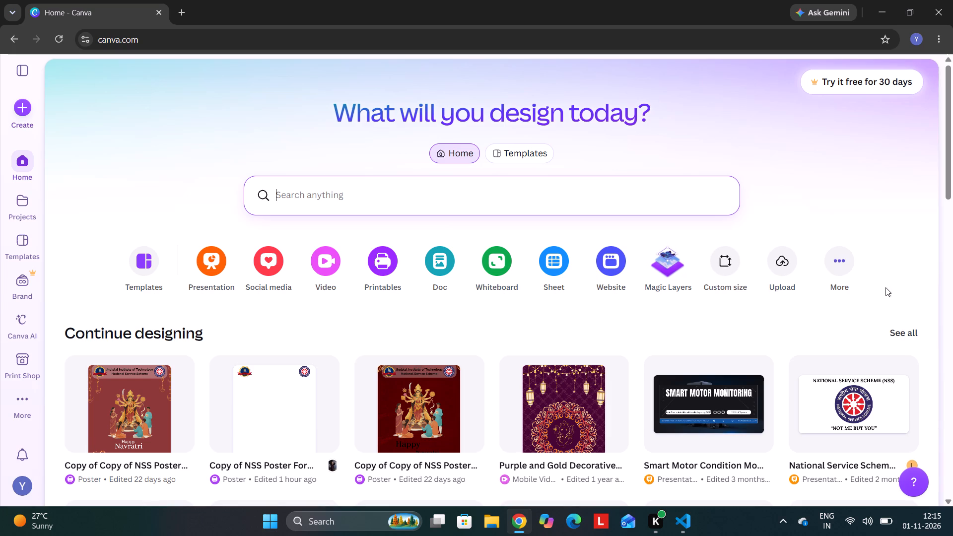
left_click(829, 258)
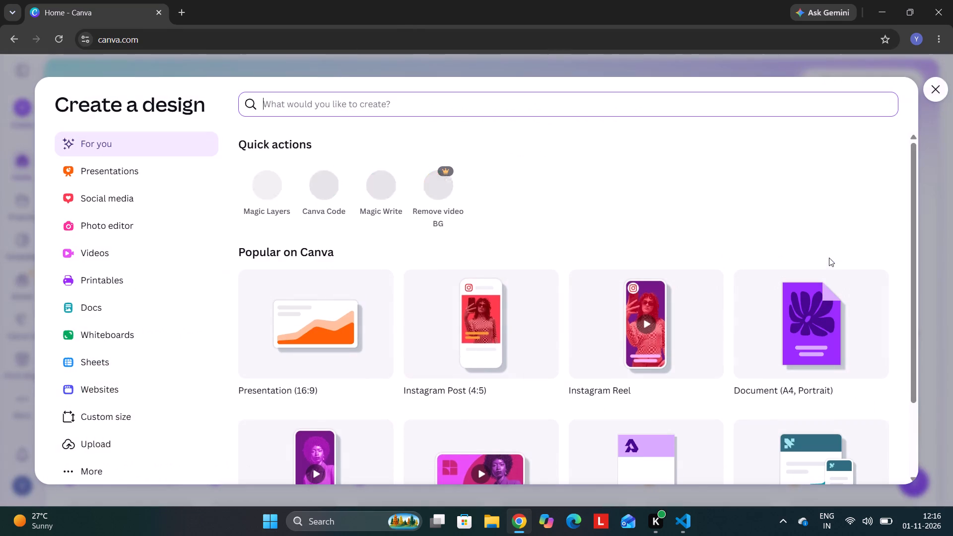
left_click(943, 84)
left_click_drag(943, 84, 590, 165)
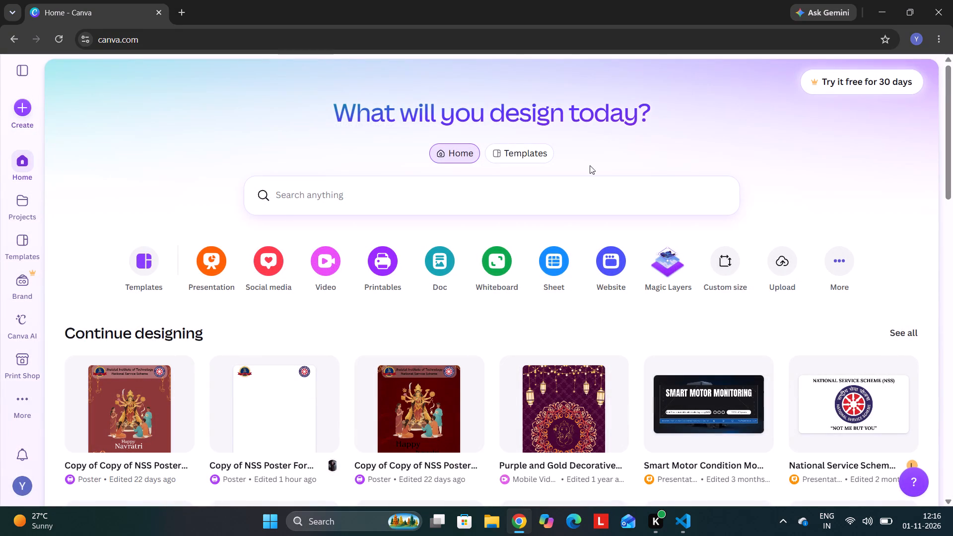
left_click_drag(590, 165, 559, 212)
scroll(422, 352, "down", 2)
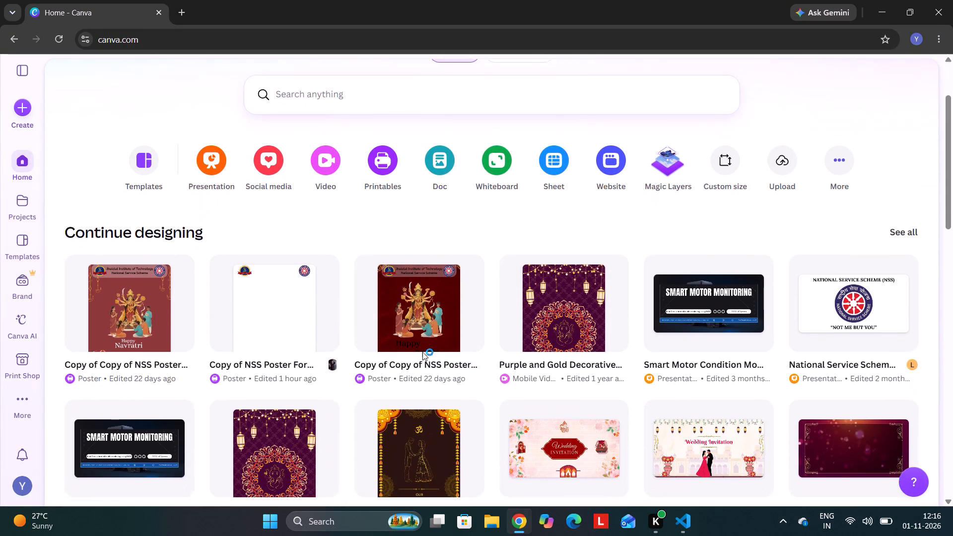
scroll(422, 352, "down", 2)
scroll(422, 352, "up", 1)
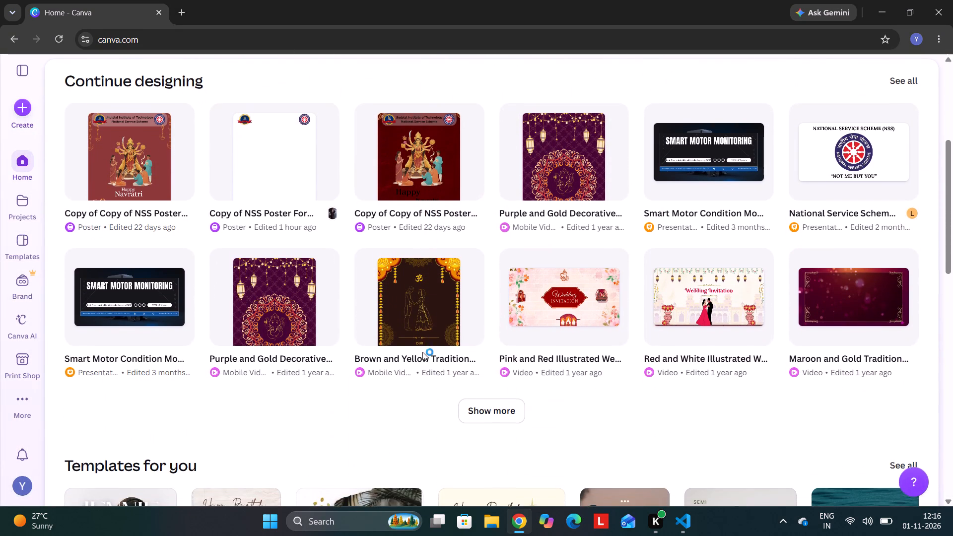
scroll(422, 352, "up", 2)
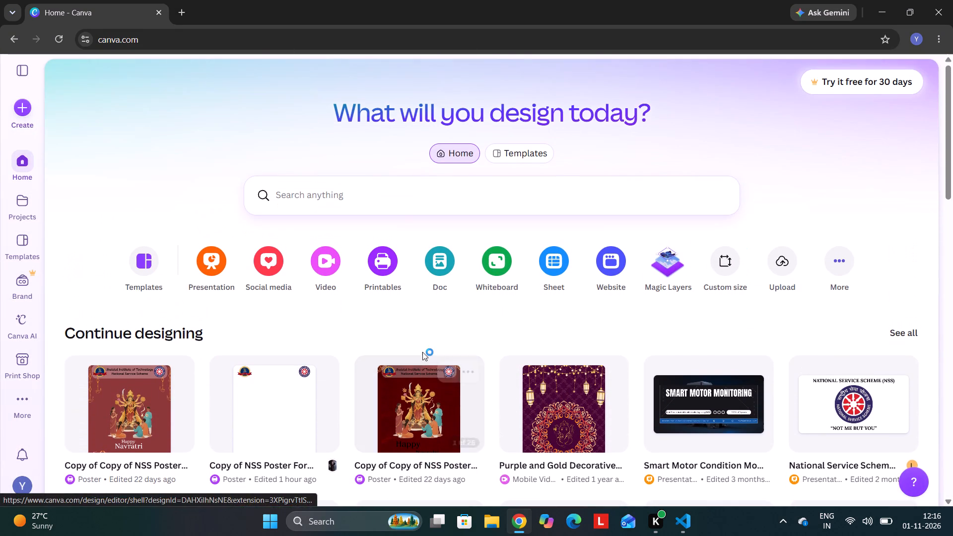
Search Canva from the home page for dhanteeras.
left_click(471, 188)
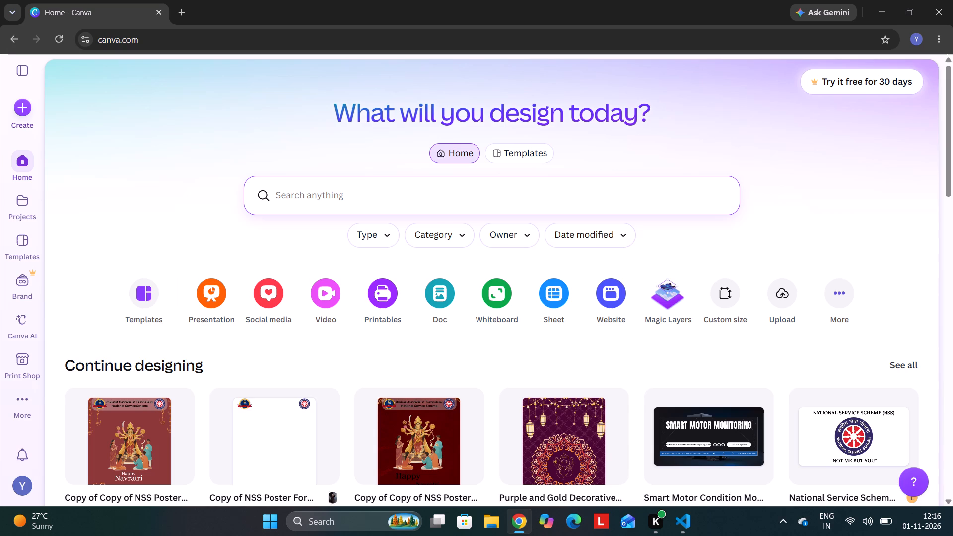
type("dhan")
type("teeras")
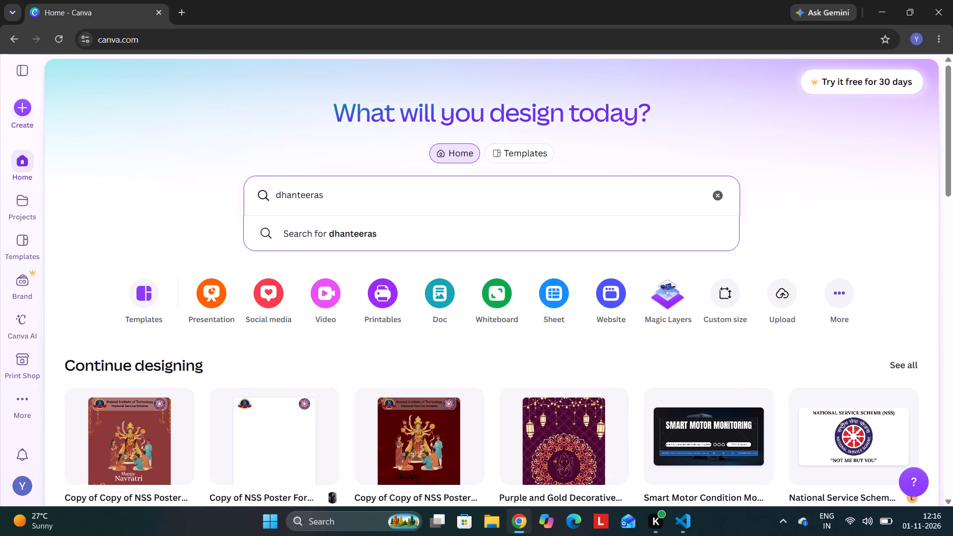
left_click(397, 226)
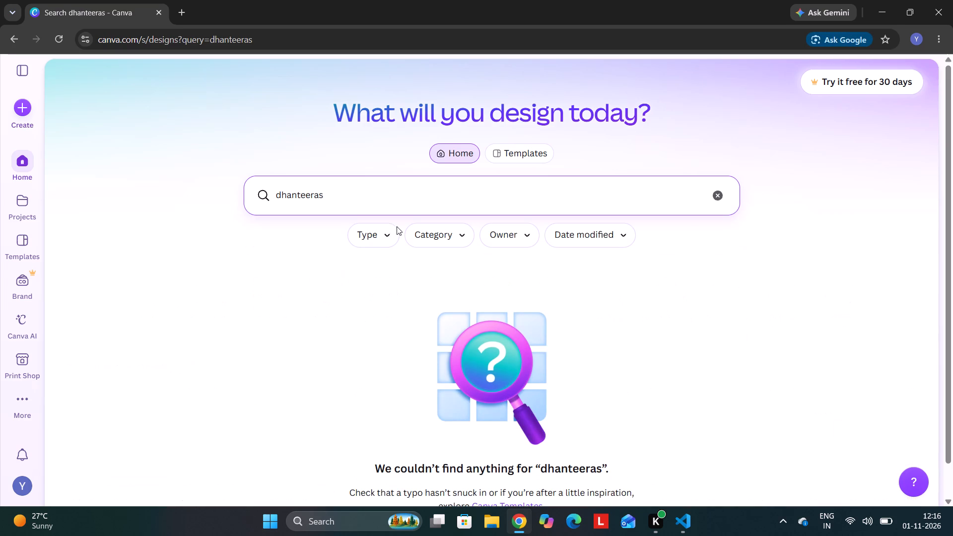
Change the spelling of the home page search to dhantiras and run it.
key("BackSpace")
key("BackSpace")
key("BackSpace")
key("BackSpace")
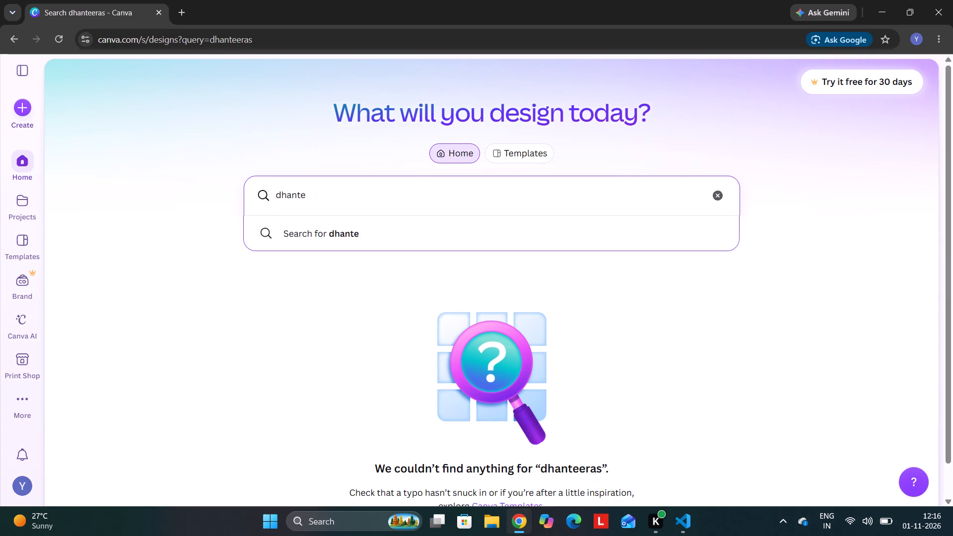
key("BackSpace")
type("iras")
key("Return")
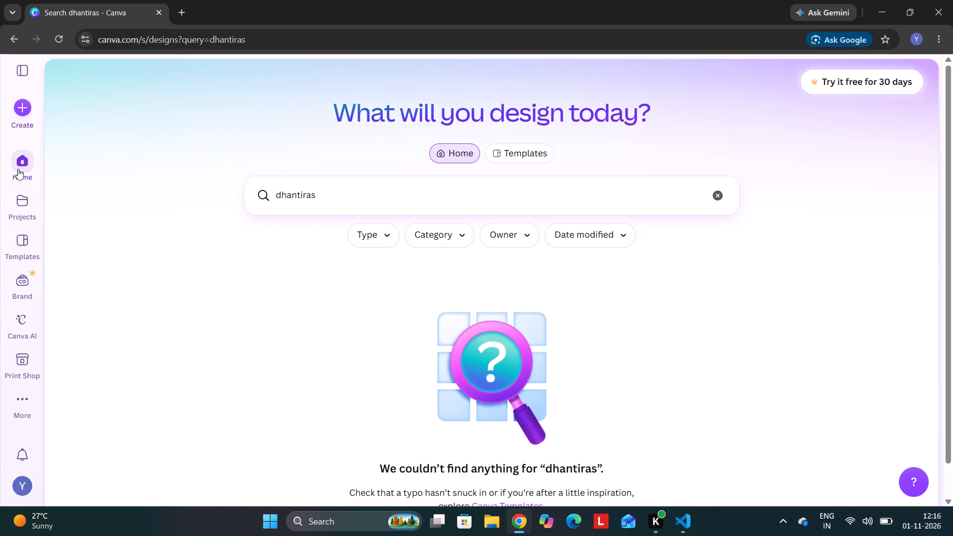
Search the Canva templates for dhantiras.
left_click(22, 246)
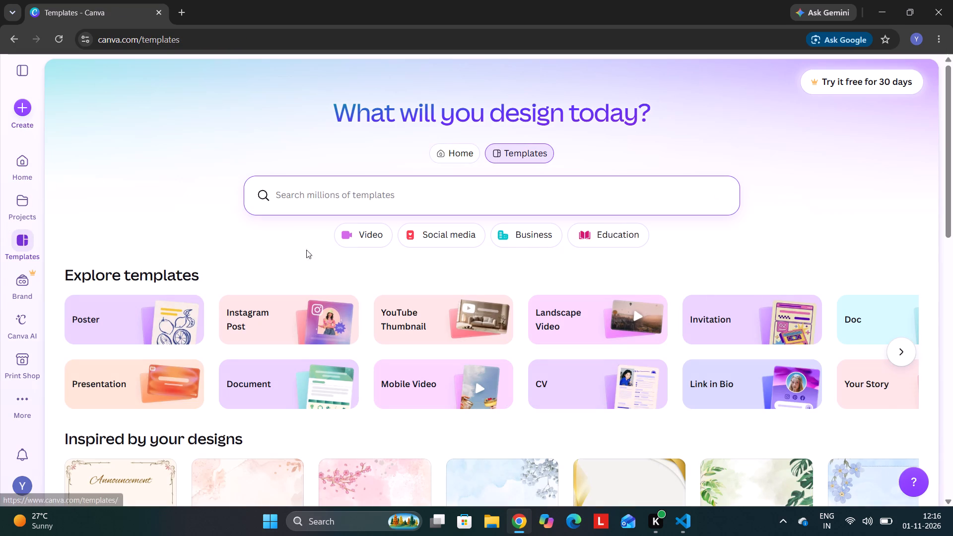
left_click(376, 196)
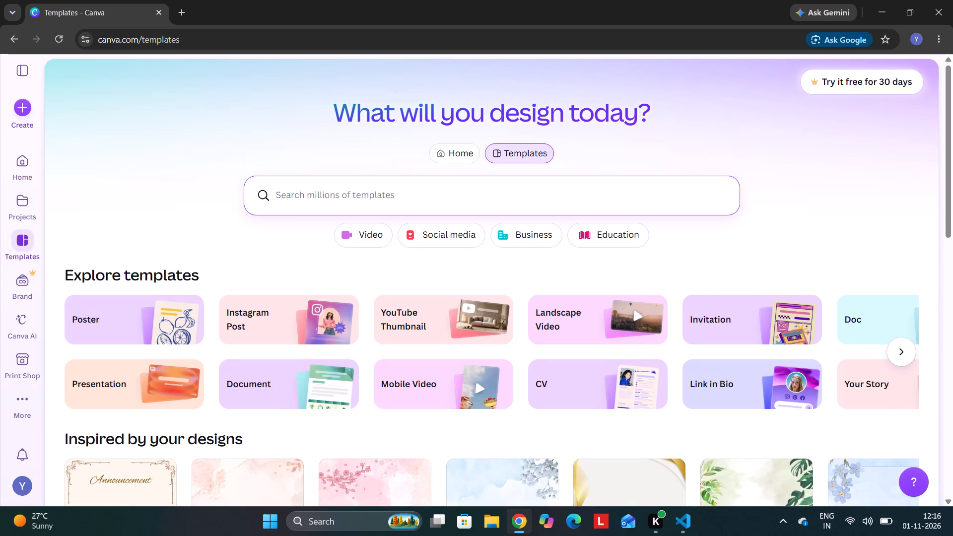
type("dhan")
type("tiras")
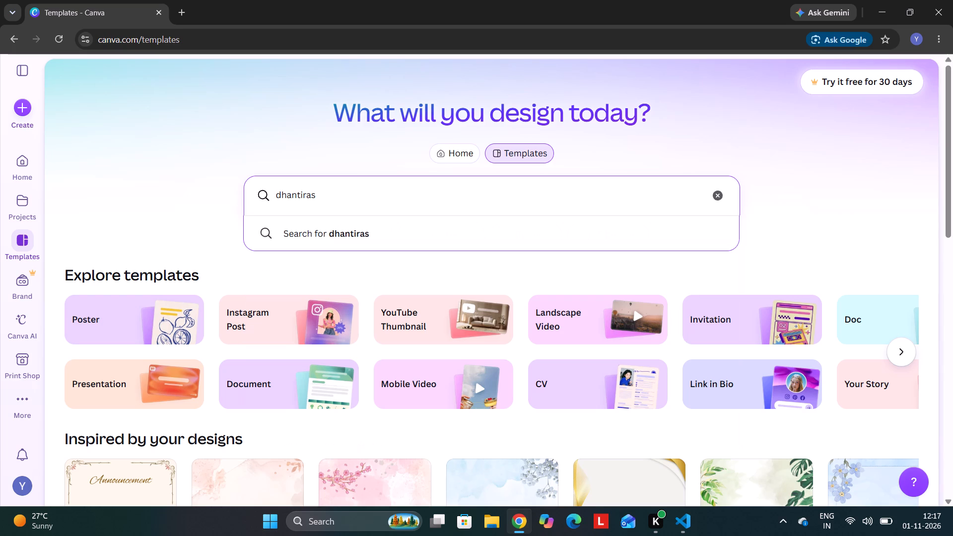
key("Return")
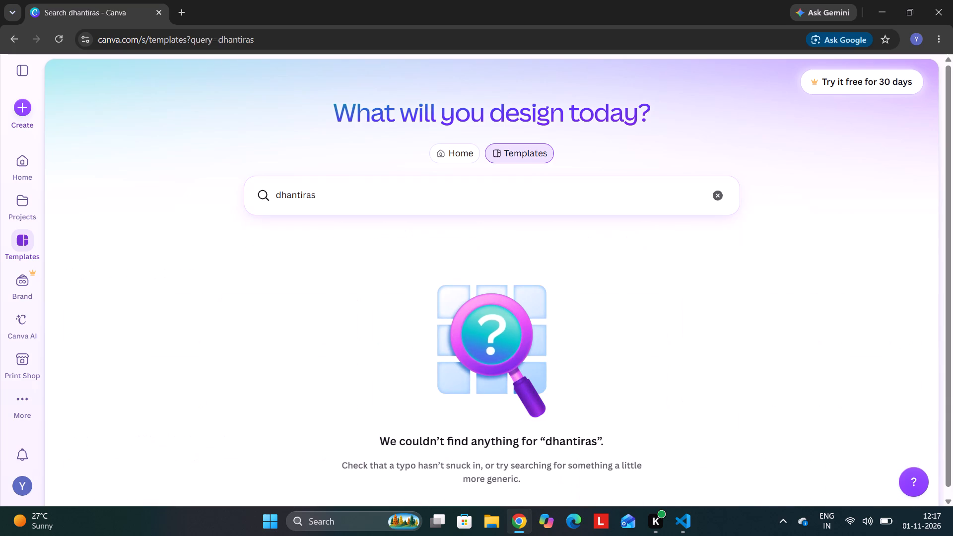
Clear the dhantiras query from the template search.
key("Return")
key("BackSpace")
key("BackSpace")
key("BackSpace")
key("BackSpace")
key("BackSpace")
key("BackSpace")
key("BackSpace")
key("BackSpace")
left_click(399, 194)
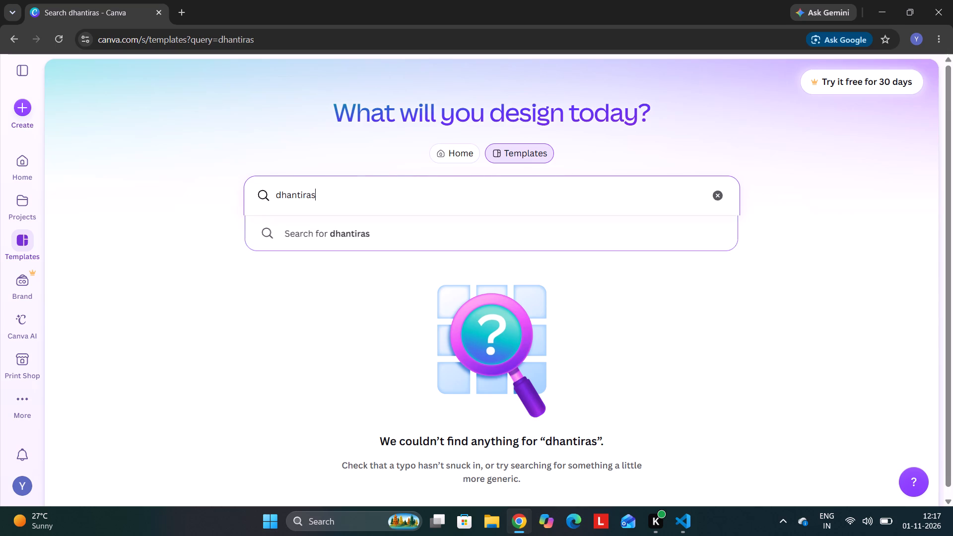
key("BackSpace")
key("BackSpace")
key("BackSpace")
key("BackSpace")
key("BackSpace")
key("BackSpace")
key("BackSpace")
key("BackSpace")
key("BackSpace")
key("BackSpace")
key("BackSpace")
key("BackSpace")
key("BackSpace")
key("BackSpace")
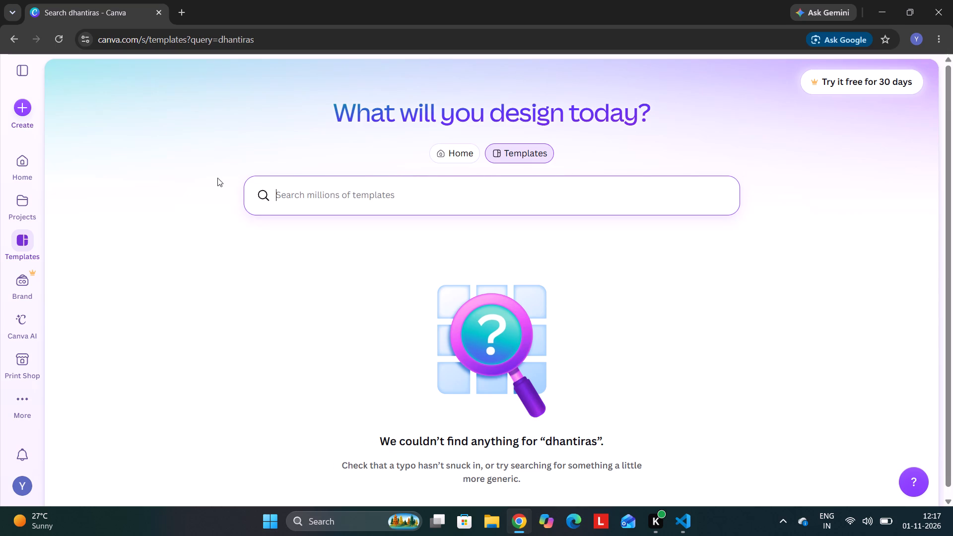
Return to the Canva home page and open the recent Happy Navratri poster design for editing.
left_click(22, 159)
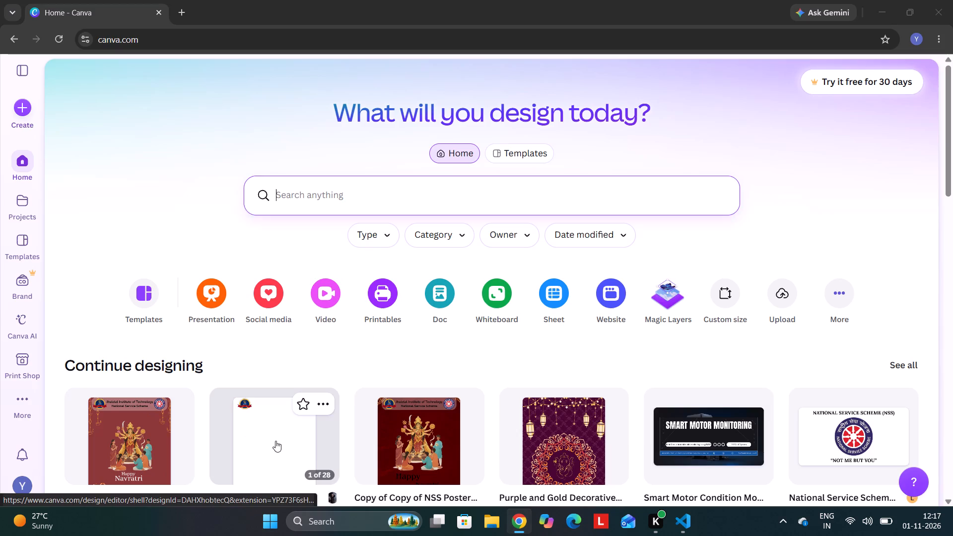
scroll(275, 441, "up", 2)
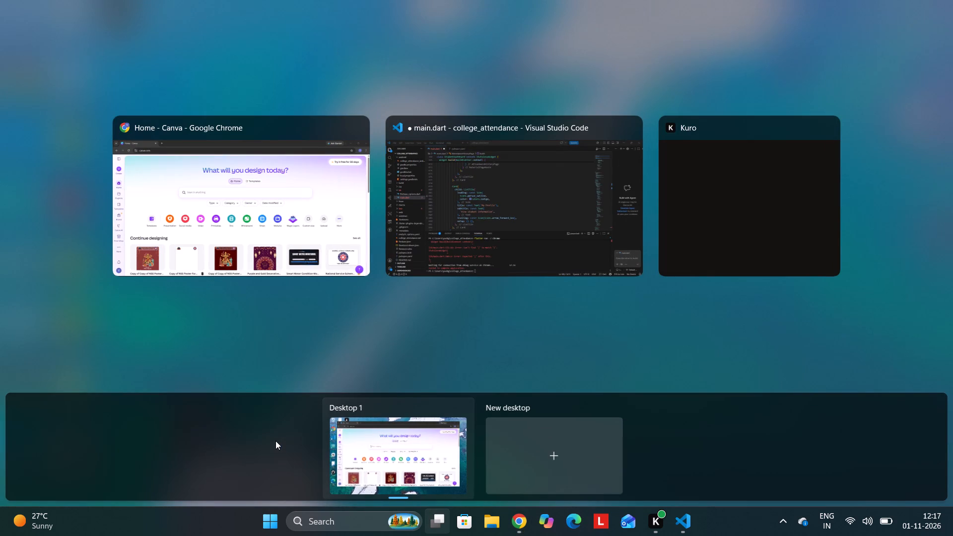
scroll(310, 421, "down", 1)
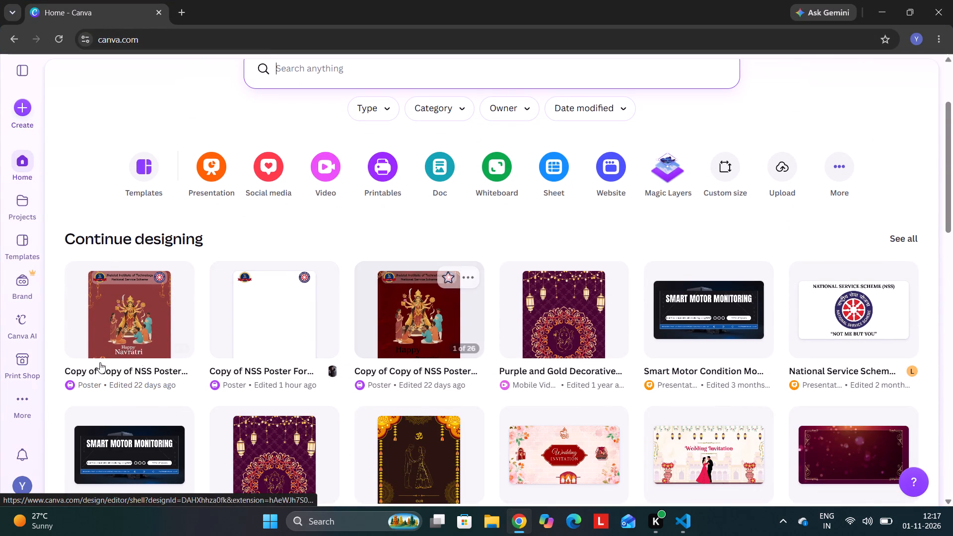
left_click(125, 347)
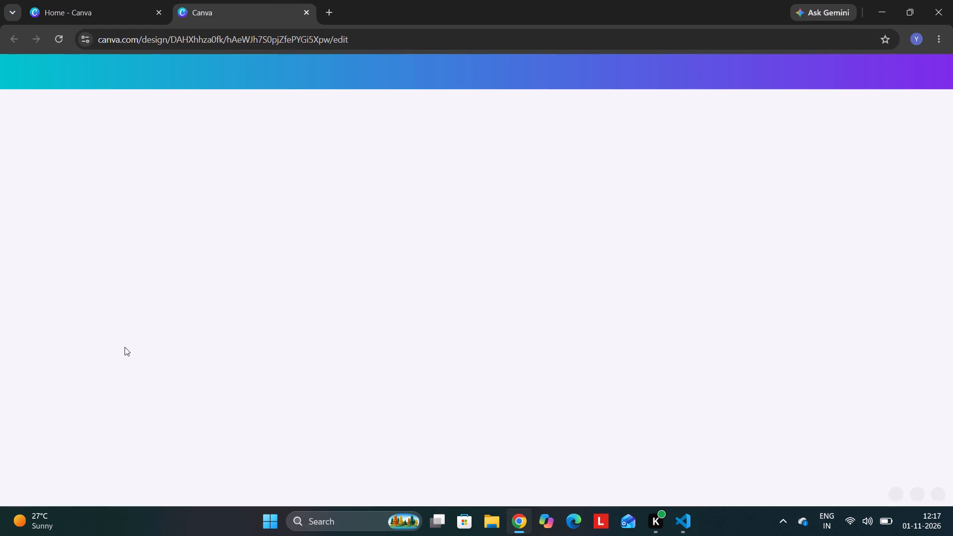
Look through the pages of the NSS poster design, checking the backgrounds of pages 3 and 4.
scroll(497, 378, "down", 2)
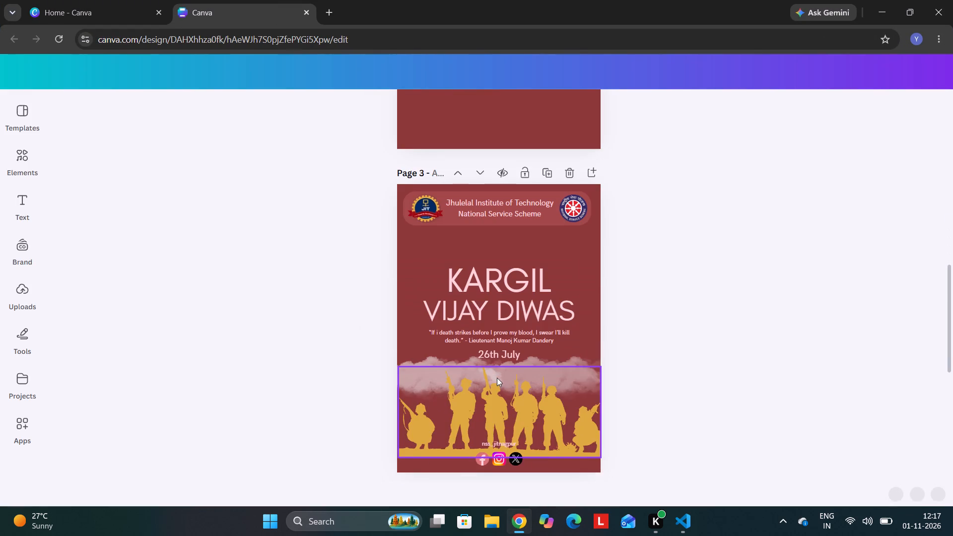
scroll(497, 378, "down", 9)
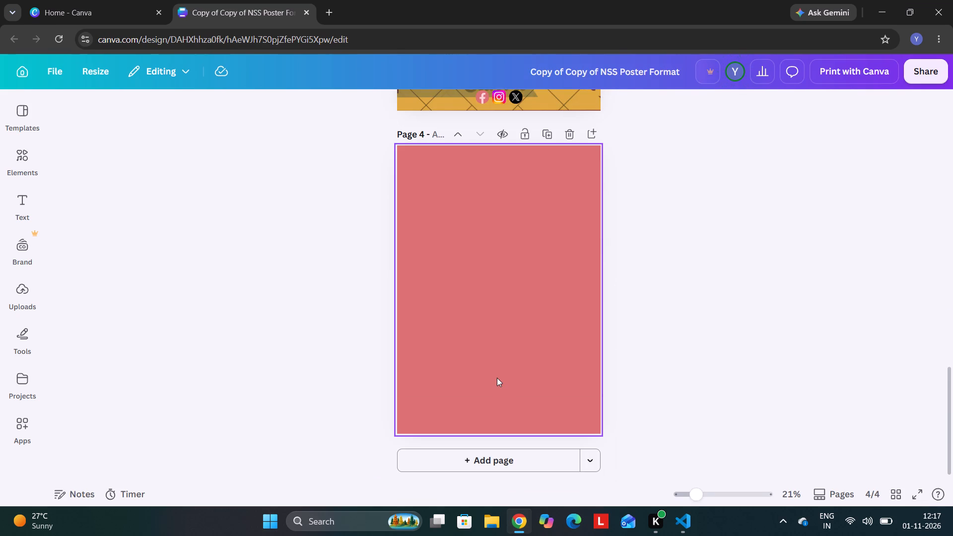
scroll(497, 378, "down", 1)
left_click(497, 378)
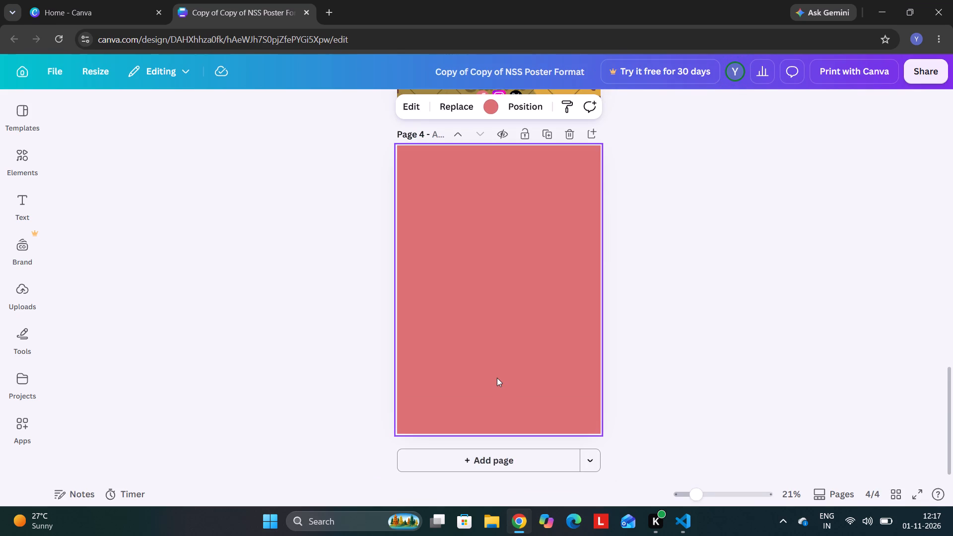
double_click(455, 229)
scroll(493, 203, "up", 7)
scroll(493, 203, "down", 1)
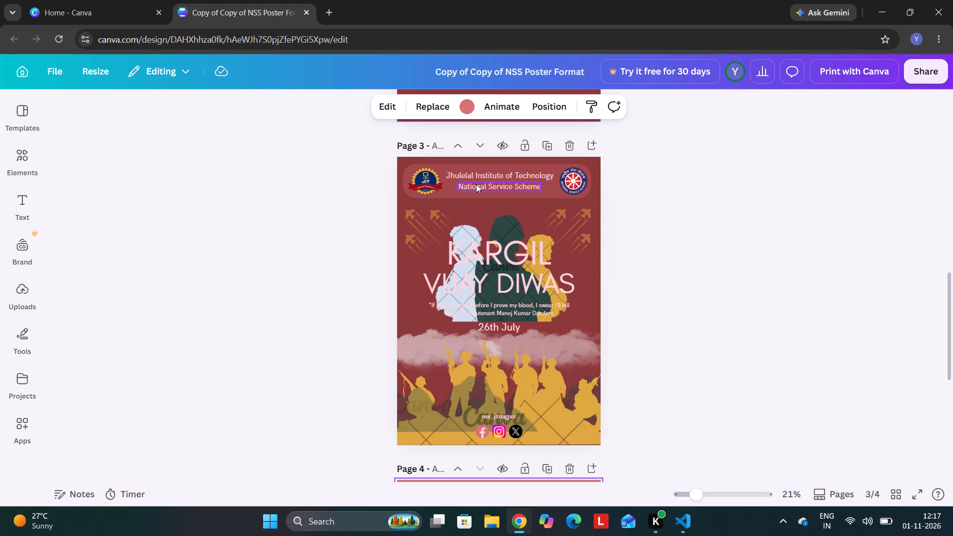
left_click(595, 180)
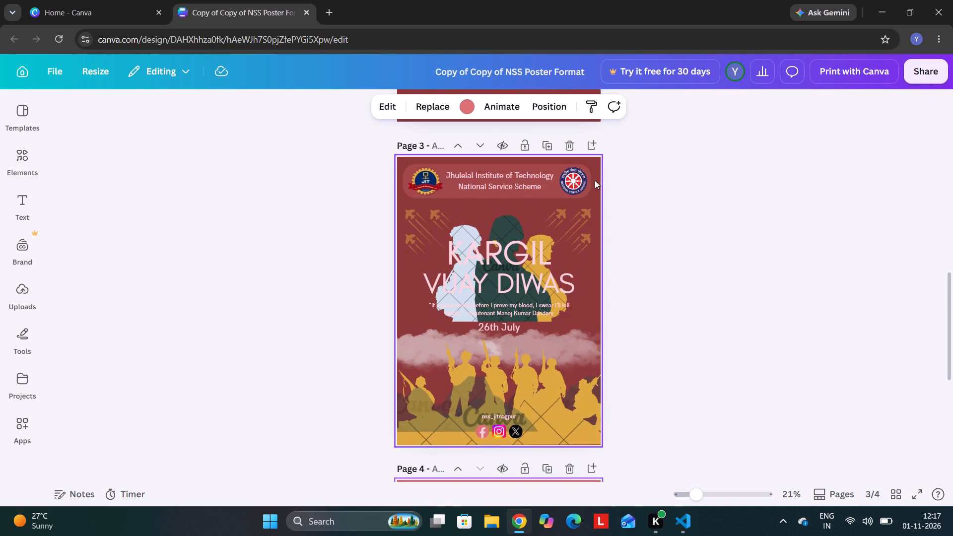
left_click(595, 180)
double_click(595, 180)
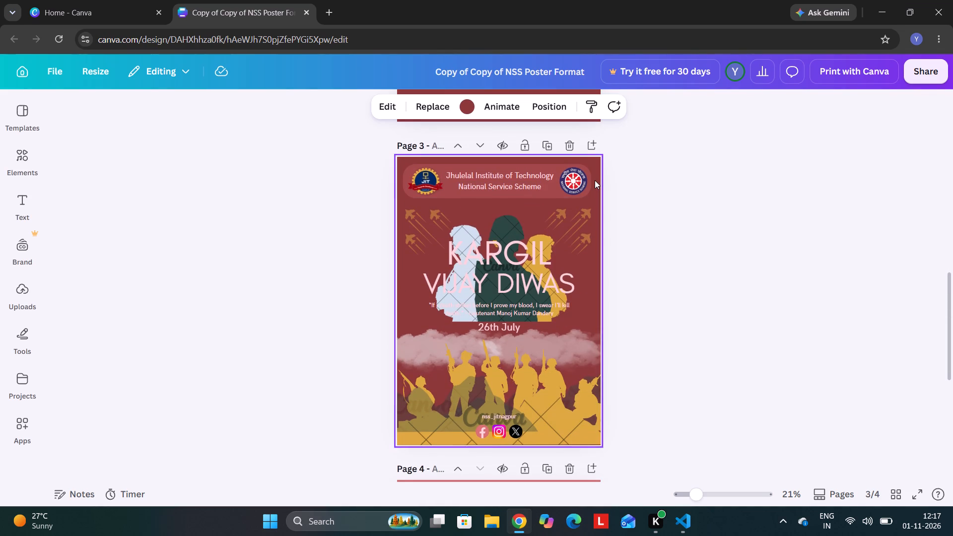
Replace the background of page 1 with the Durga illustration from the Navratri poster.
scroll(505, 239, "up", 5)
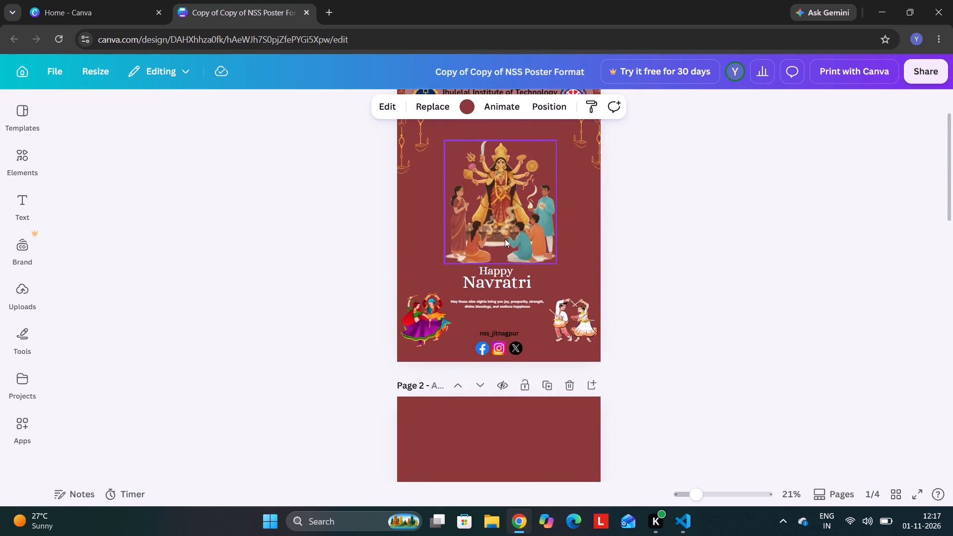
scroll(505, 239, "up", 2)
right_click(505, 239)
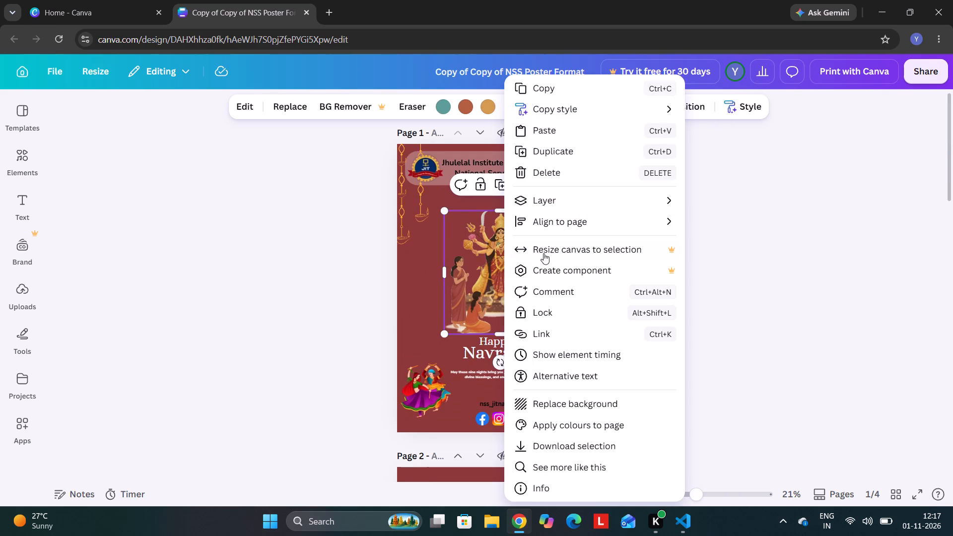
key("BackSpace")
key("BackSpace")
key("BackSpace")
key("BackSpace")
left_click(526, 407)
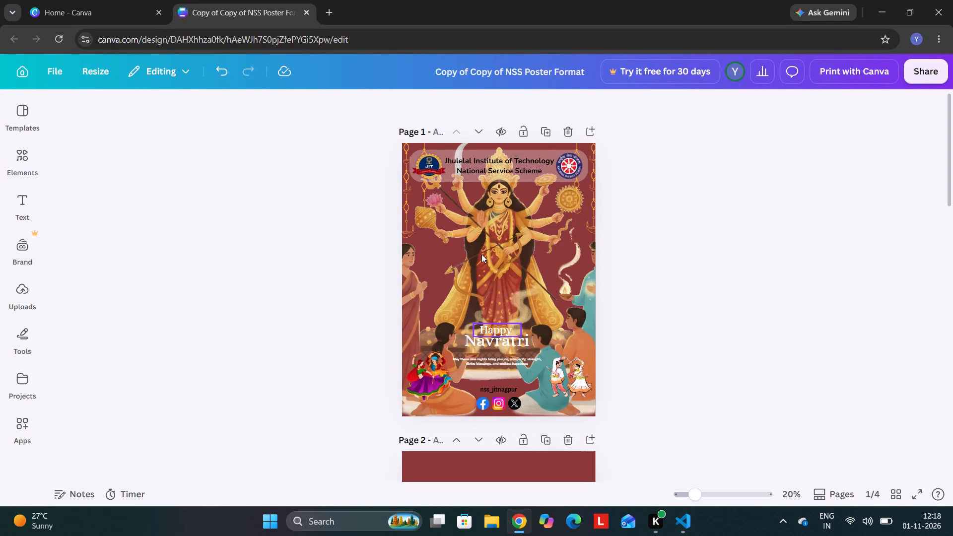
Search the design elements for happy dhanteras.
left_click(23, 164)
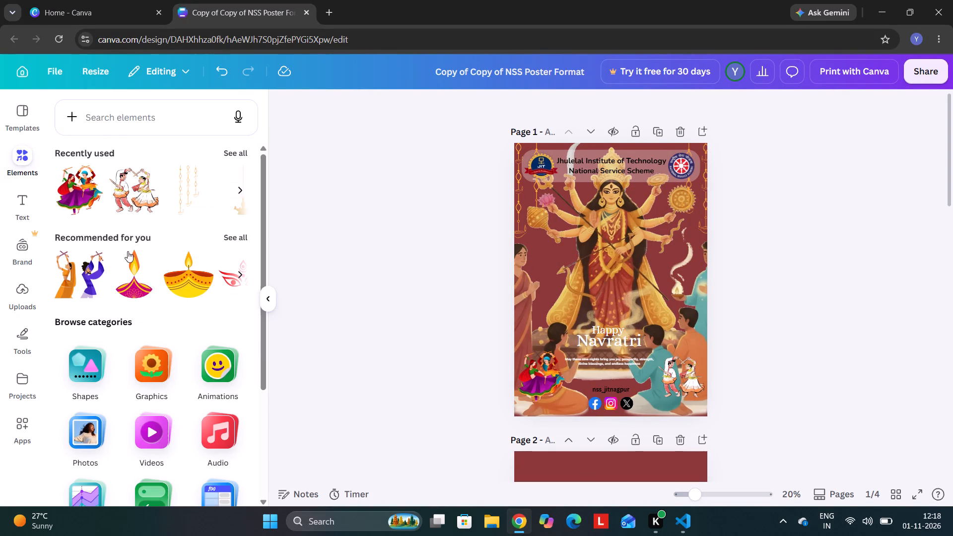
left_click(171, 122)
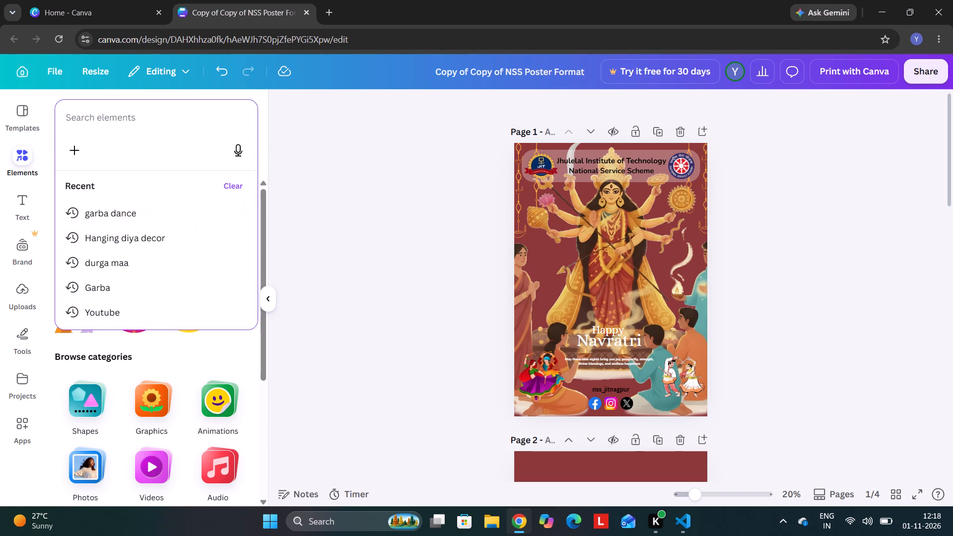
type("dhanteeras")
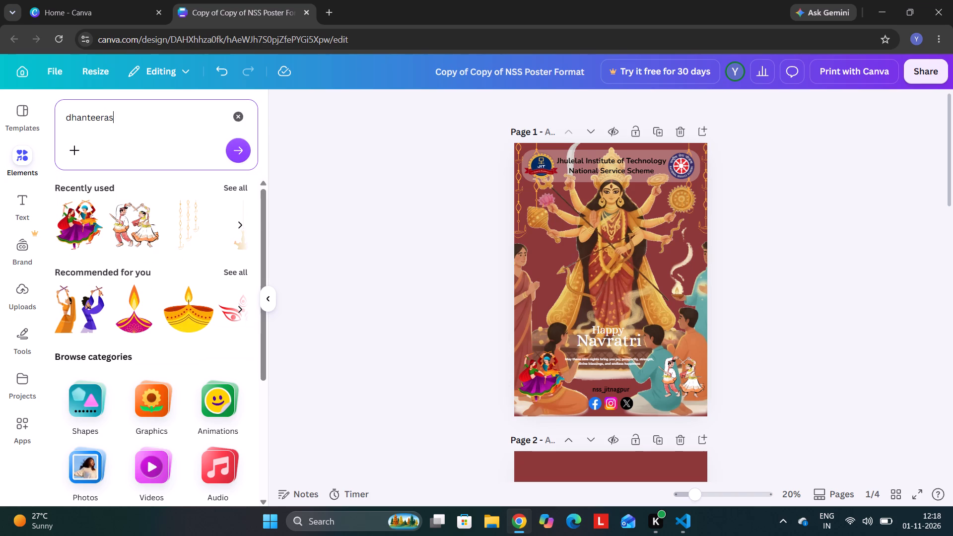
key("BackSpace")
key("BackSpace")
key("BackSpace")
key("BackSpace")
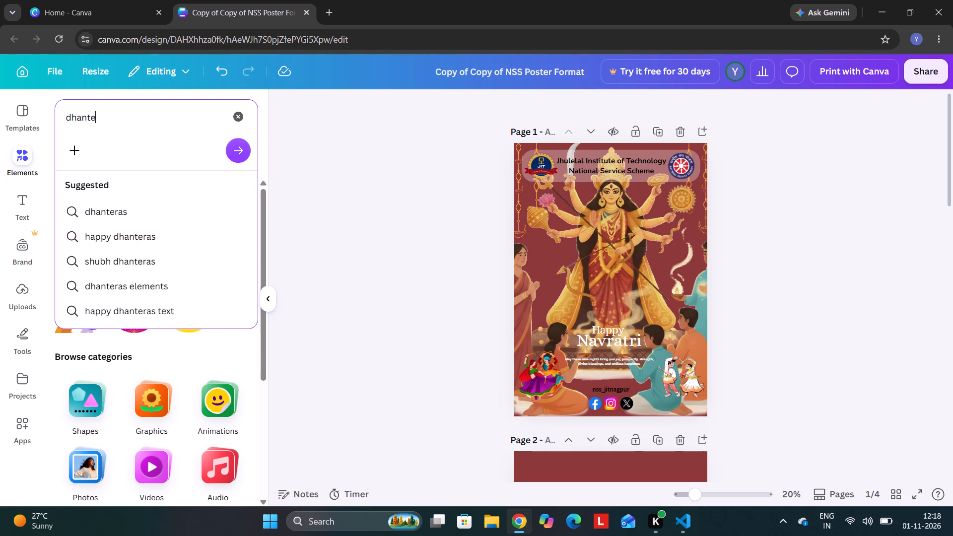
left_click(106, 240)
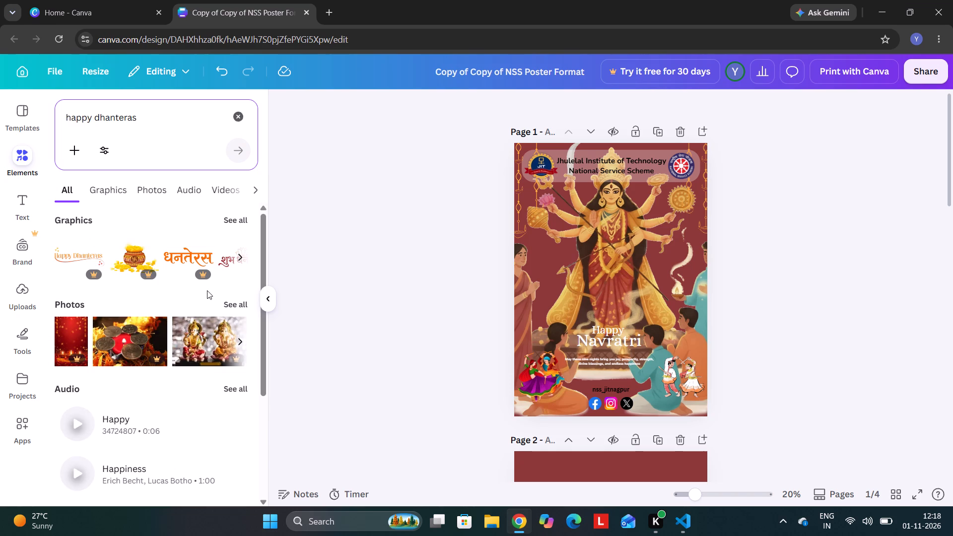
Browse the graphics results for happy dhanteras, looking for artwork suited to the poster.
left_click(242, 254)
left_click(242, 254)
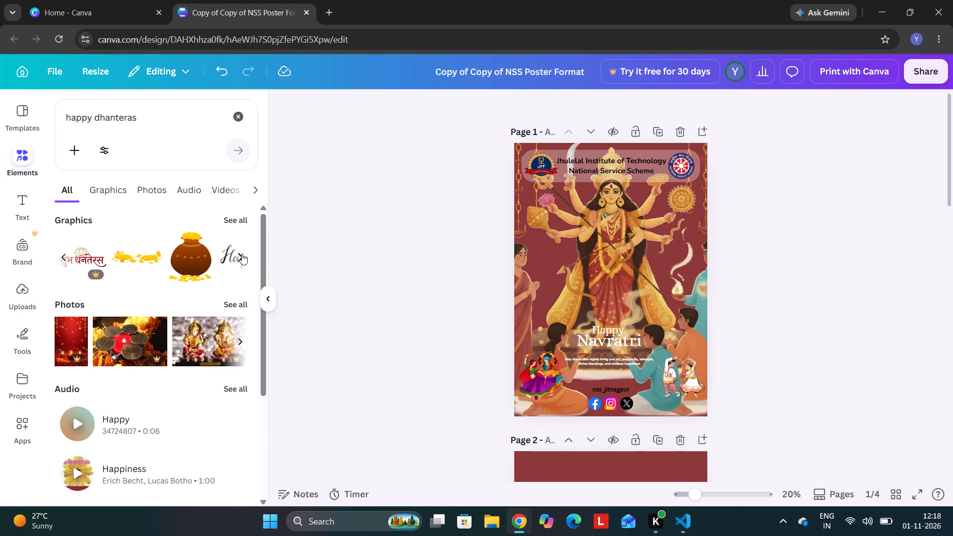
left_click(242, 254)
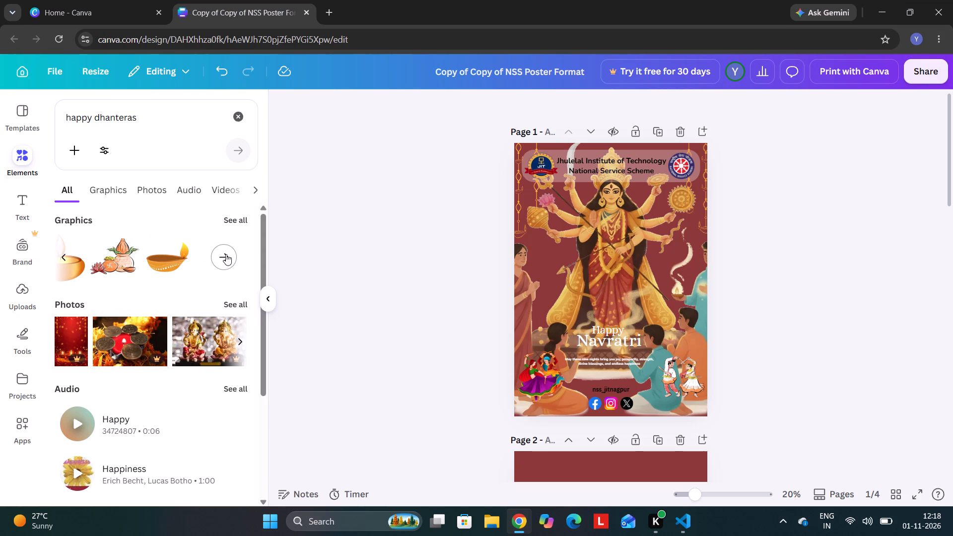
left_click(226, 254)
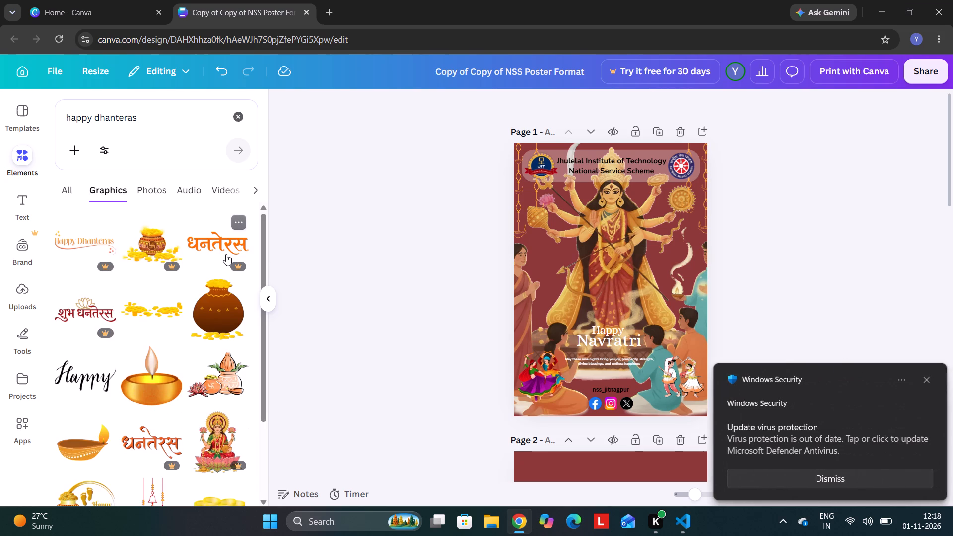
left_click(198, 343)
scroll(198, 343, "down", 1)
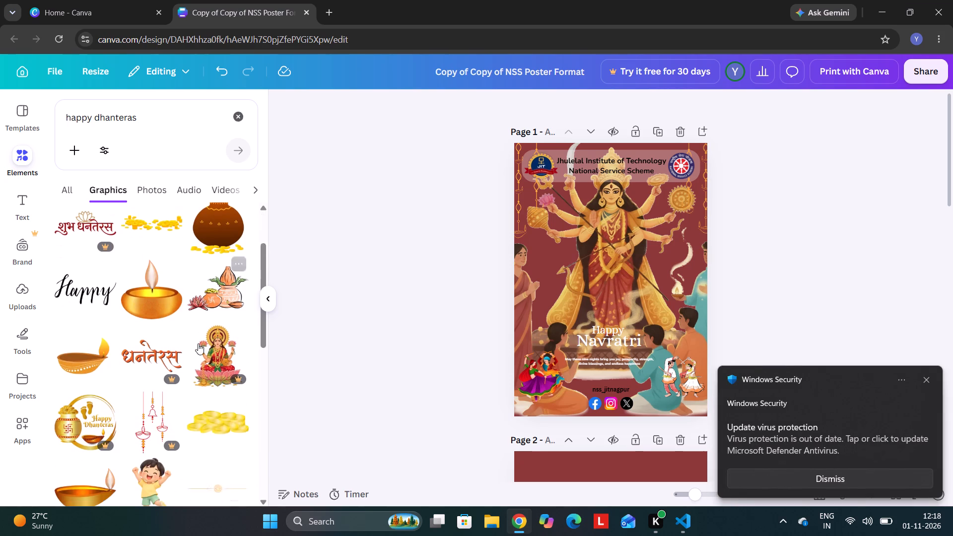
scroll(198, 343, "down", 2)
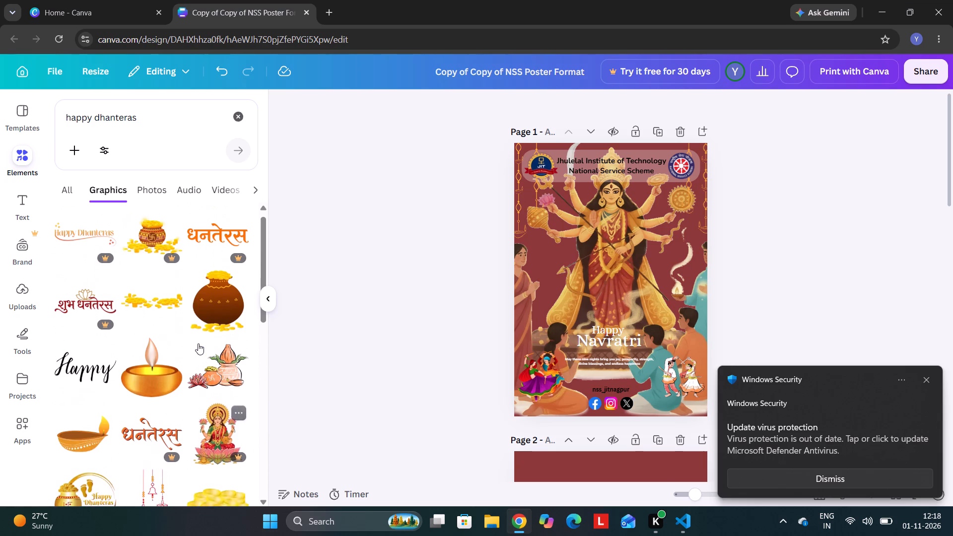
scroll(198, 343, "down", 2)
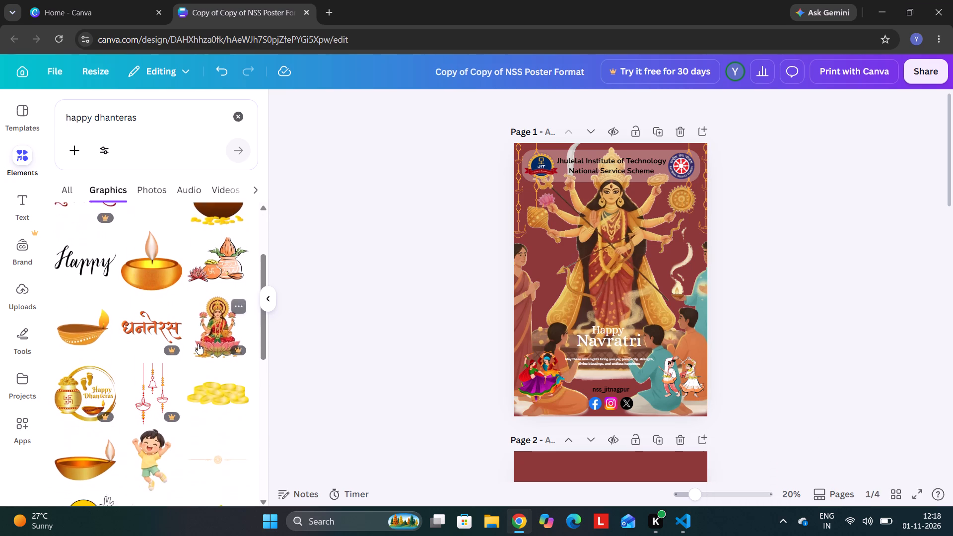
scroll(198, 343, "down", 3)
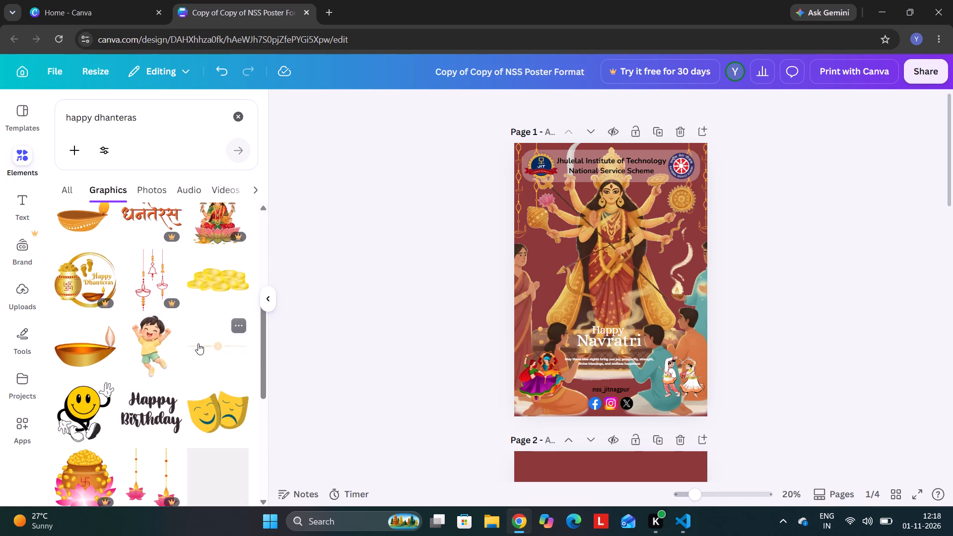
scroll(198, 343, "down", 1)
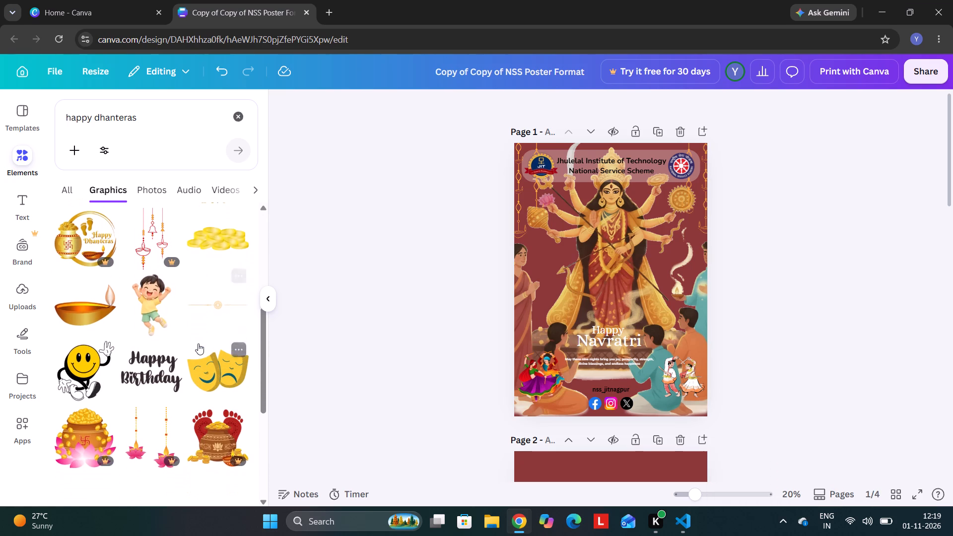
scroll(198, 343, "down", 2)
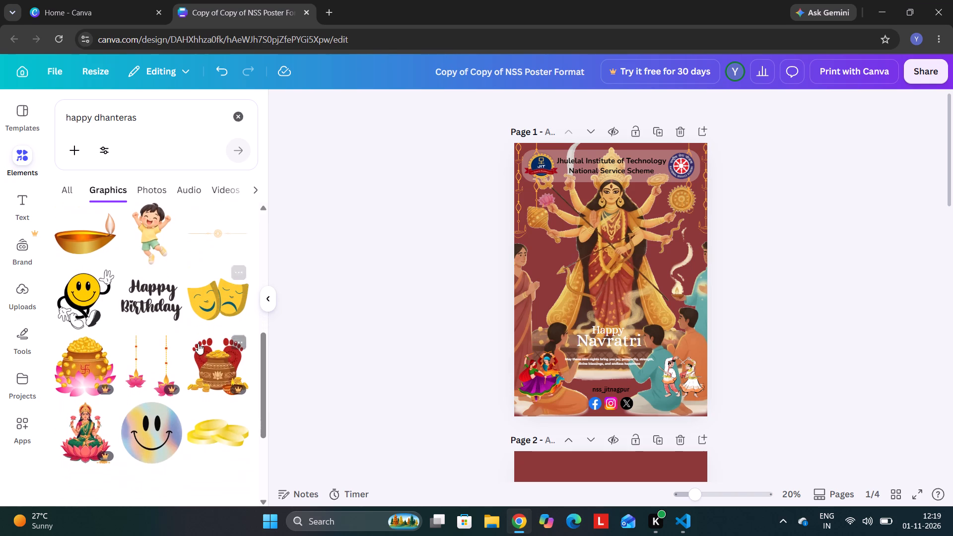
scroll(198, 343, "down", 2)
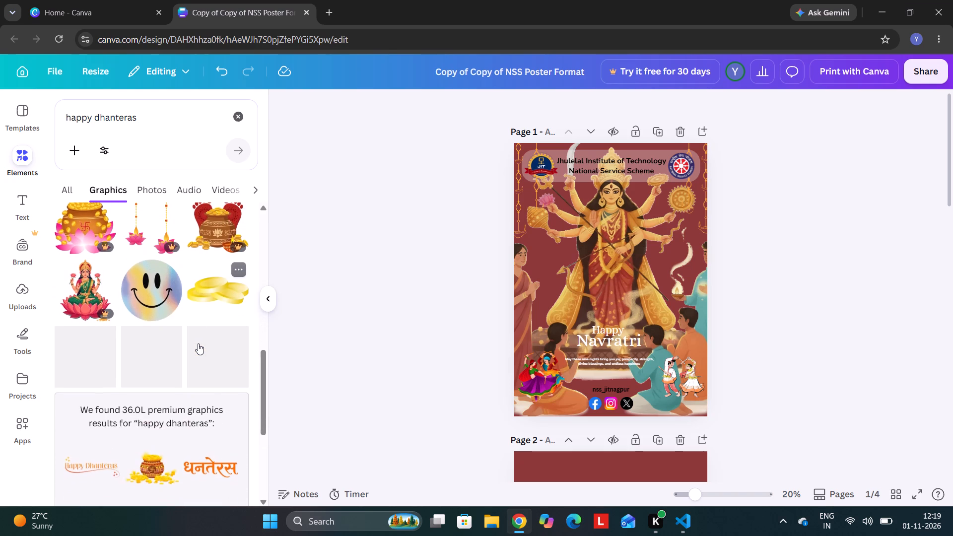
scroll(198, 343, "down", 3)
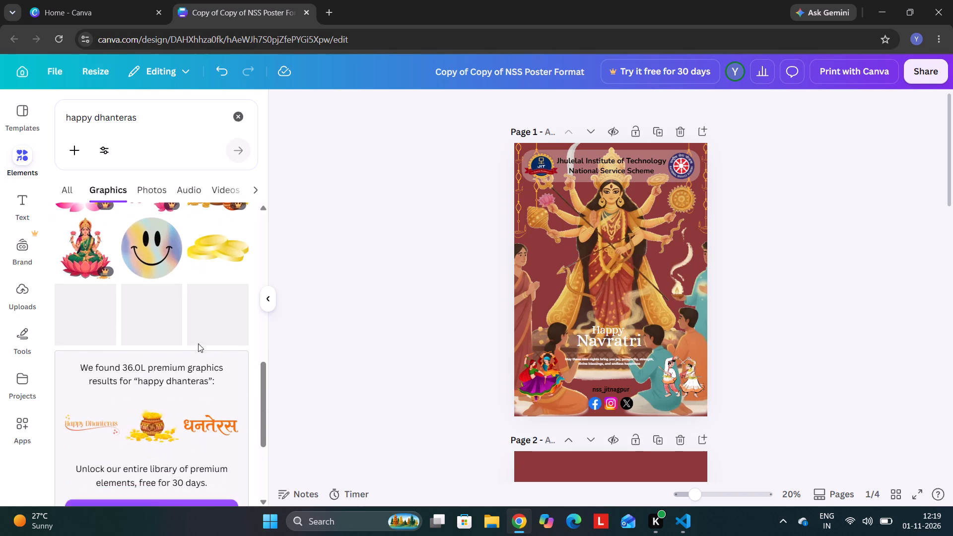
scroll(198, 343, "down", 2)
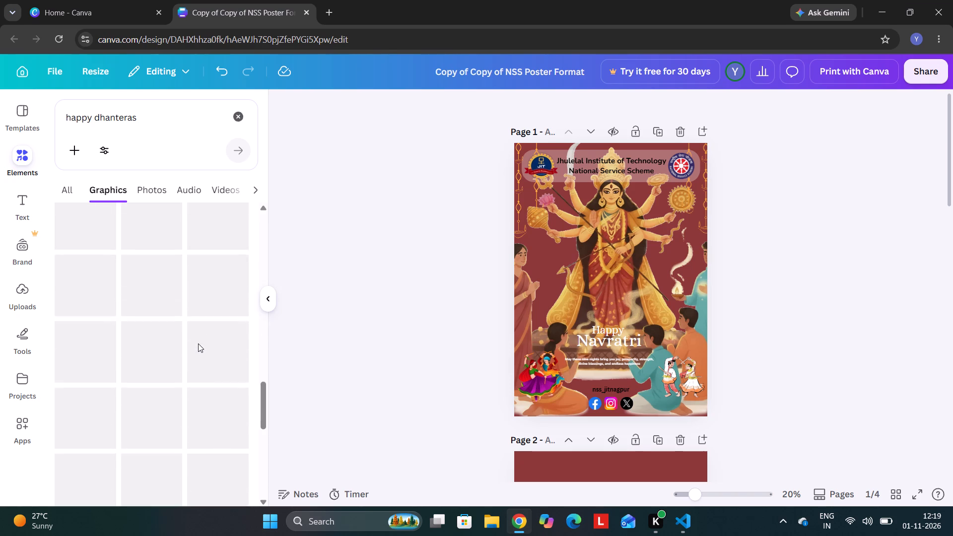
scroll(198, 343, "right", 1)
scroll(198, 343, "down", 1)
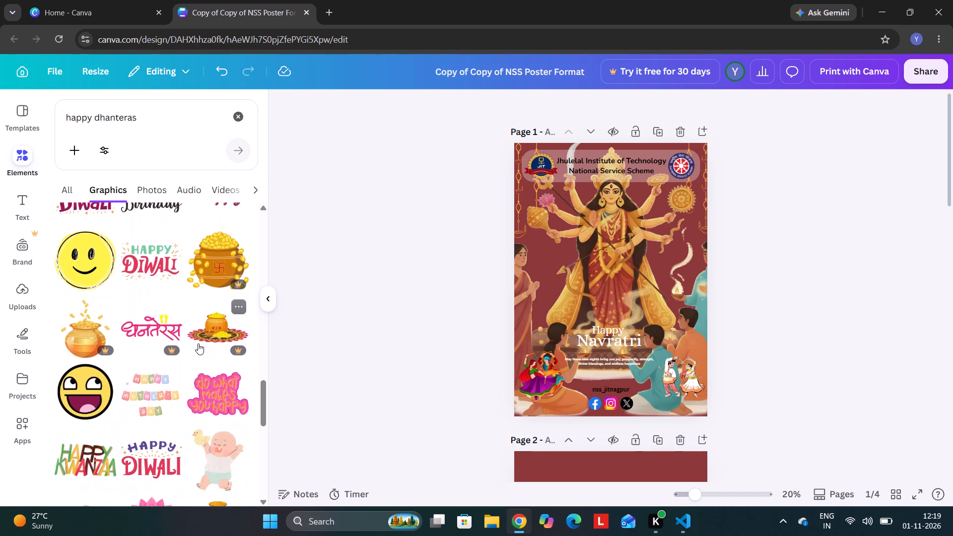
scroll(198, 343, "down", 4)
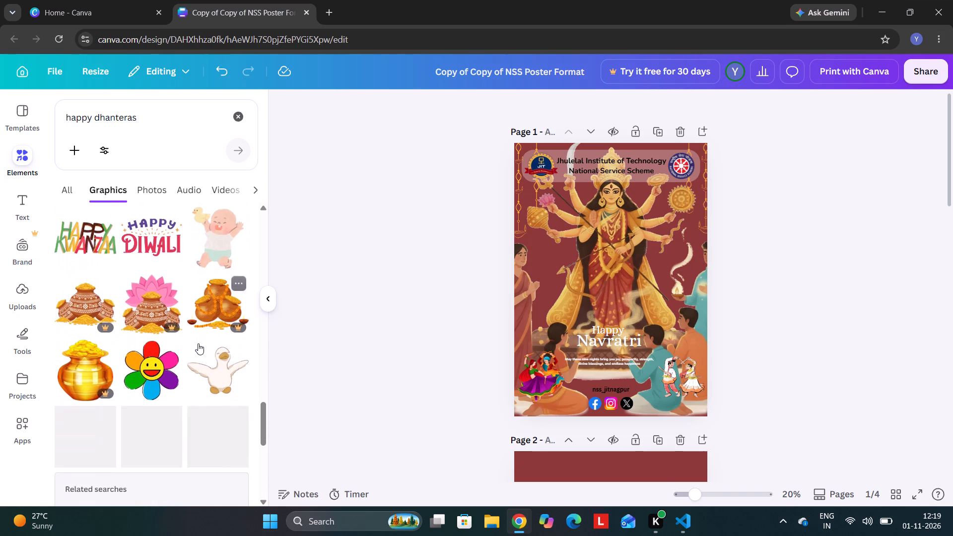
scroll(198, 343, "down", 1)
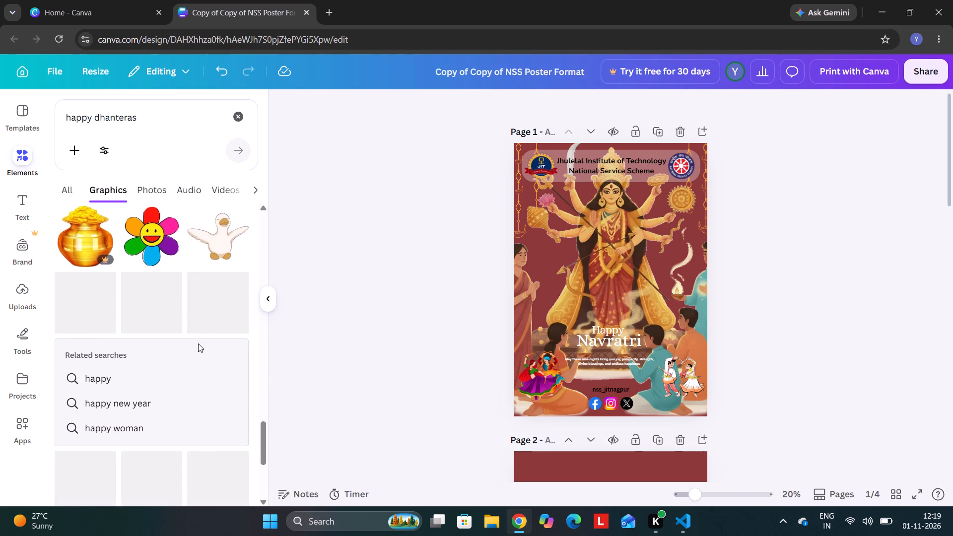
scroll(198, 343, "down", 4)
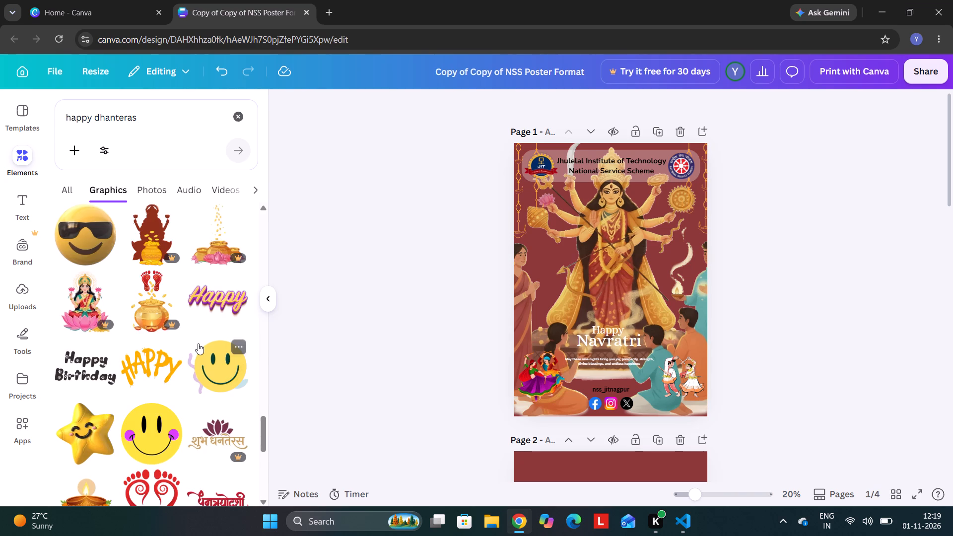
scroll(198, 343, "up", 6)
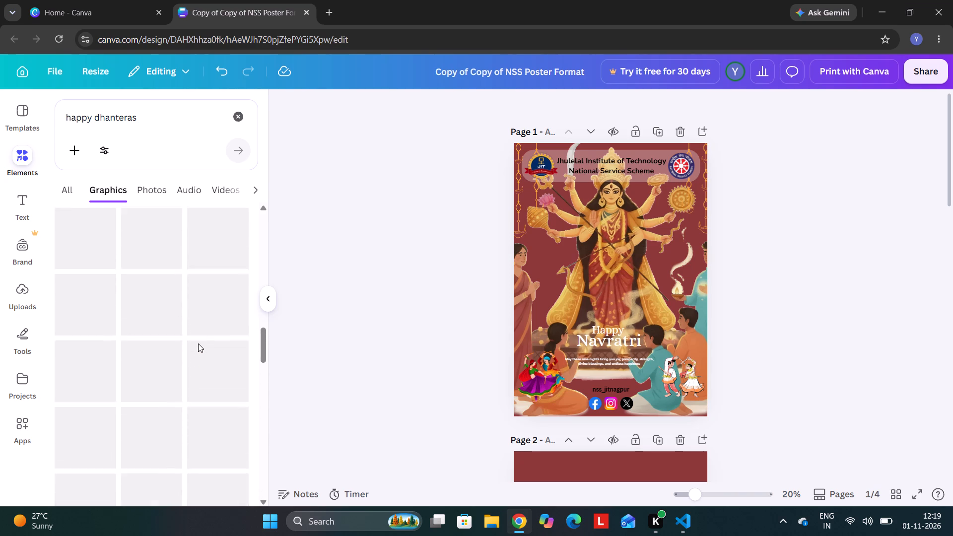
scroll(198, 343, "up", 2)
Browse the photo results for happy dhanteras, looking for a suitable poster image.
left_click(152, 185)
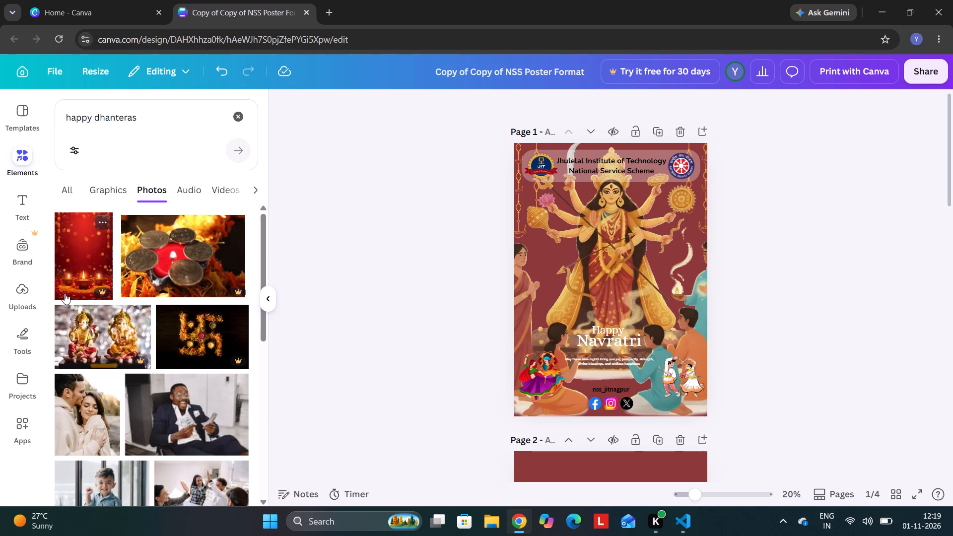
scroll(113, 305, "down", 6)
scroll(113, 305, "up", 1)
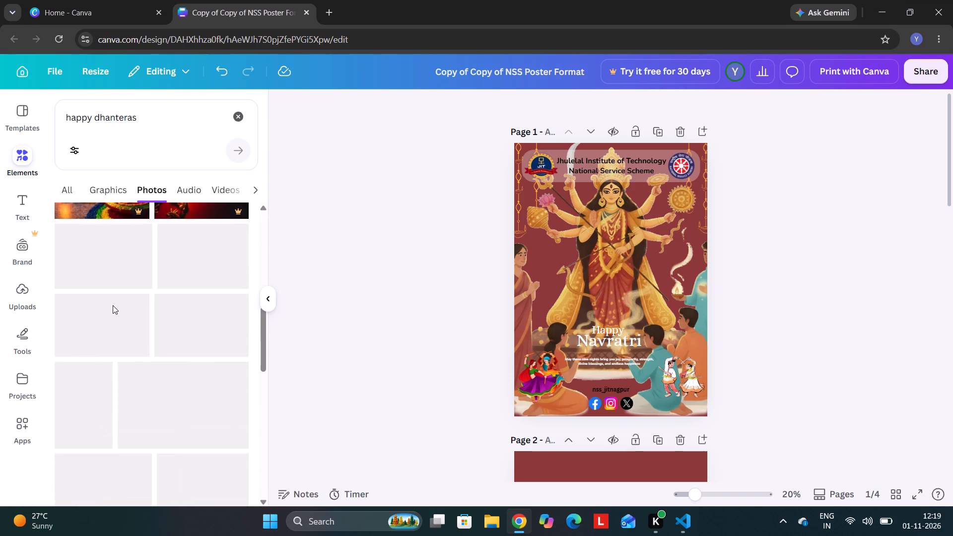
scroll(113, 305, "down", 3)
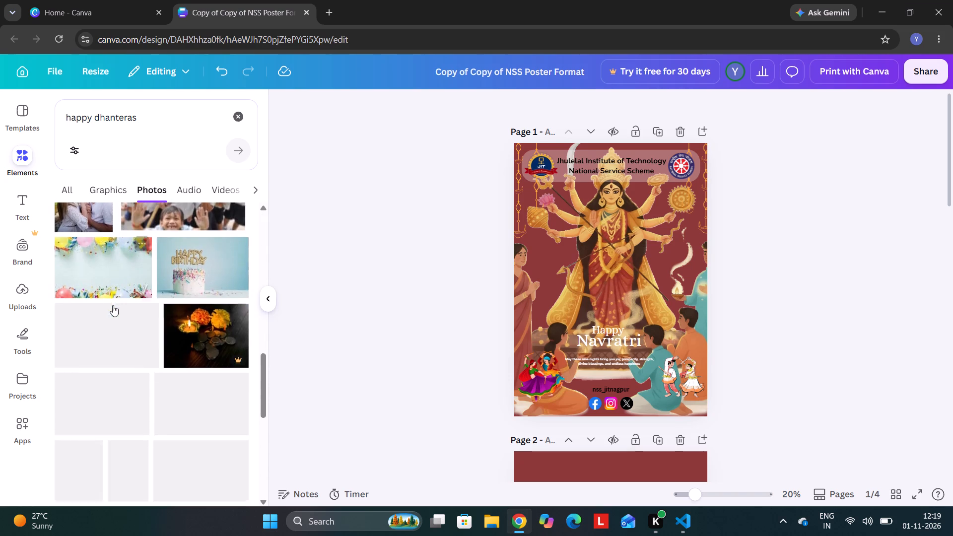
scroll(113, 305, "down", 6)
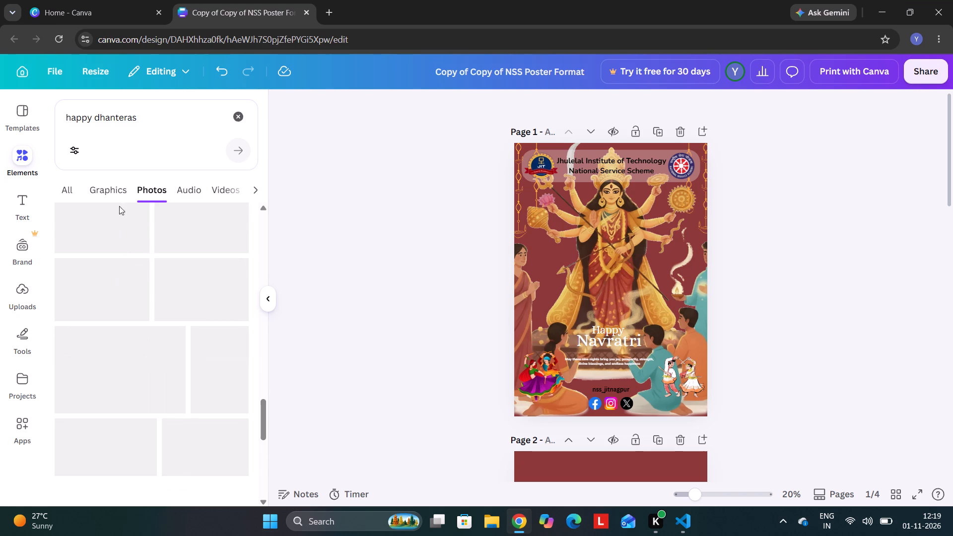
Go back to the graphics results for happy dhanteras and examine the first rows again for usable artwork.
left_click(115, 188)
left_click_drag(115, 188, 141, 264)
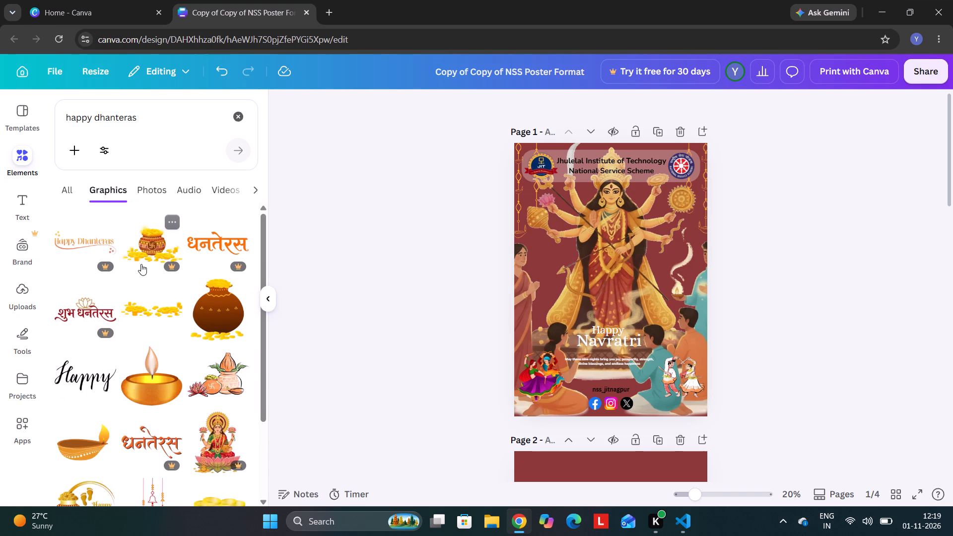
scroll(141, 264, "up", 3)
scroll(161, 388, "down", 4)
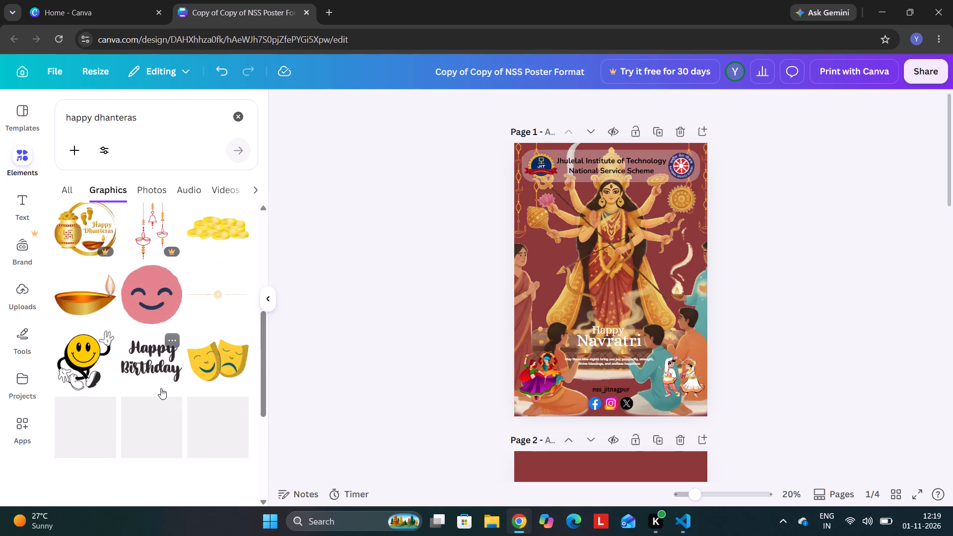
left_click(161, 388)
scroll(161, 388, "up", 1)
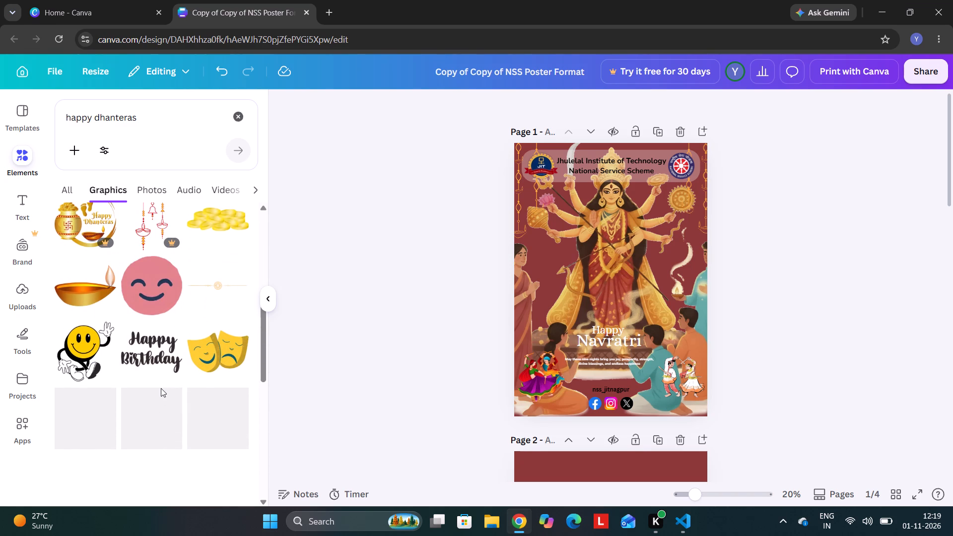
scroll(161, 388, "up", 3)
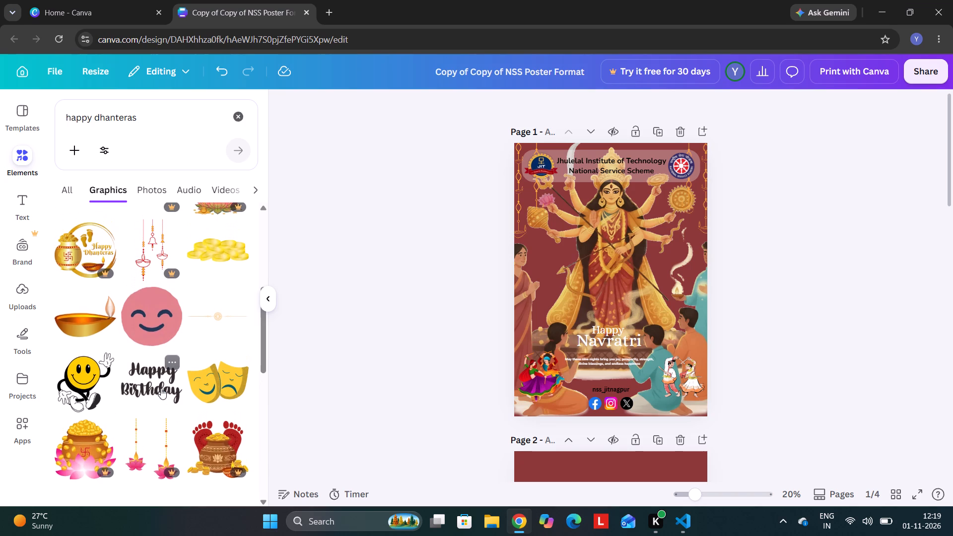
scroll(161, 388, "up", 3)
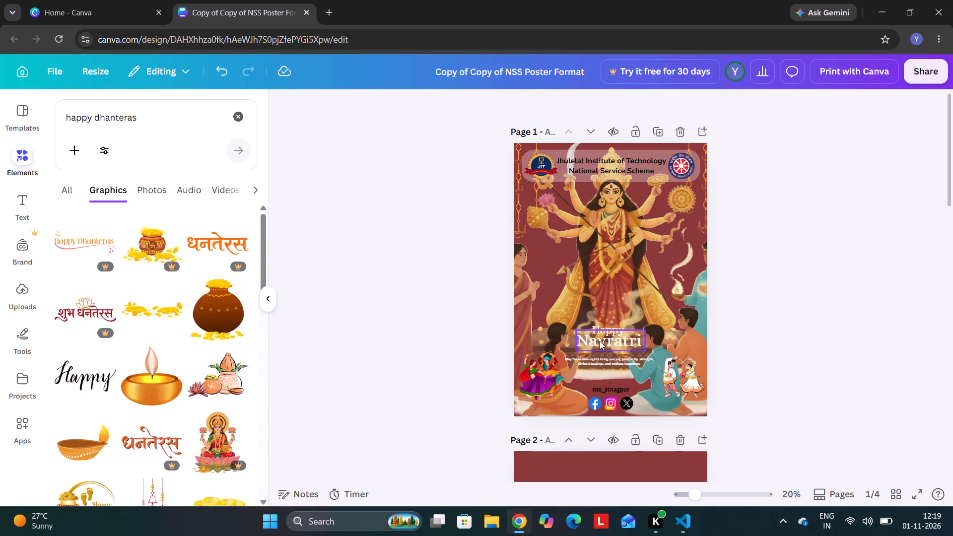
Delete the full-page Durga illustration from page 1 of the poster.
scroll(617, 459, "down", 1)
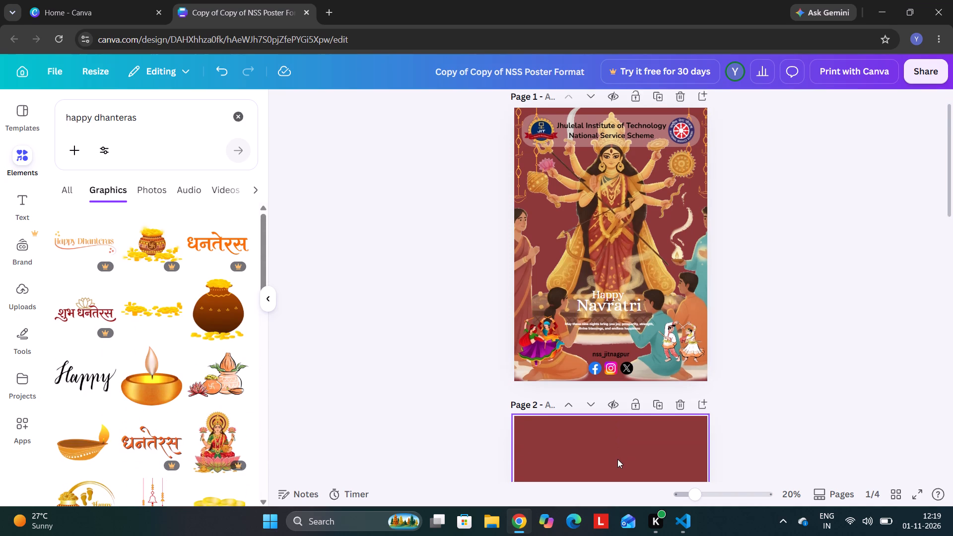
scroll(617, 459, "down", 4)
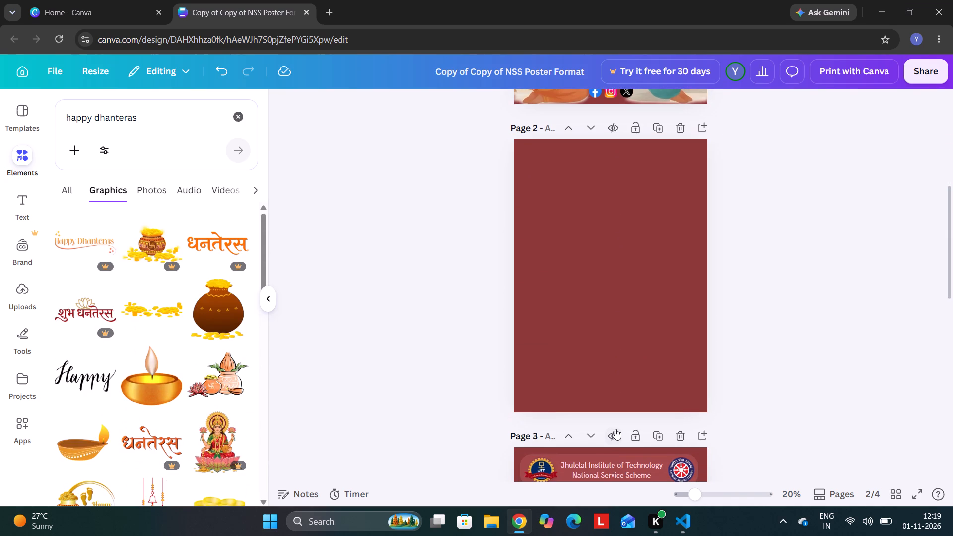
left_click(611, 346)
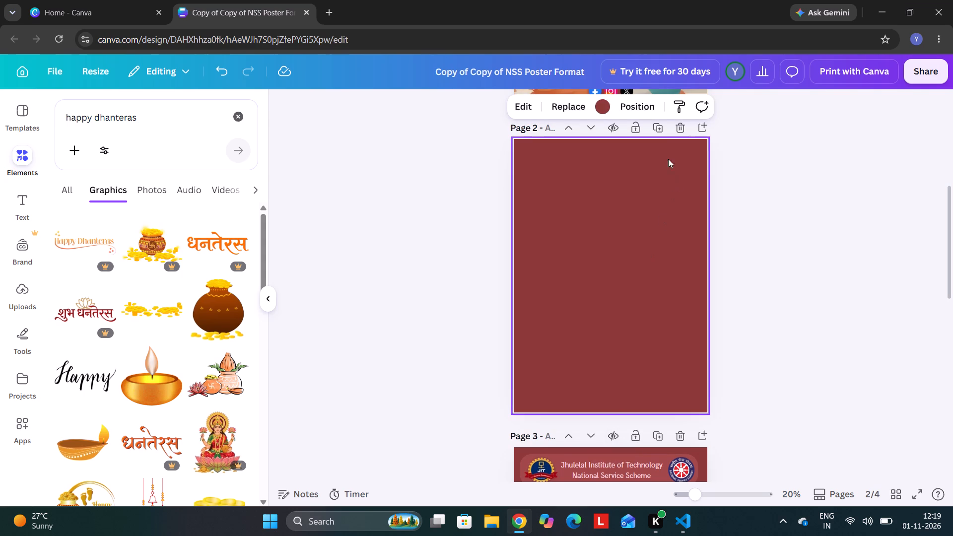
scroll(649, 230, "up", 4)
left_click(649, 230)
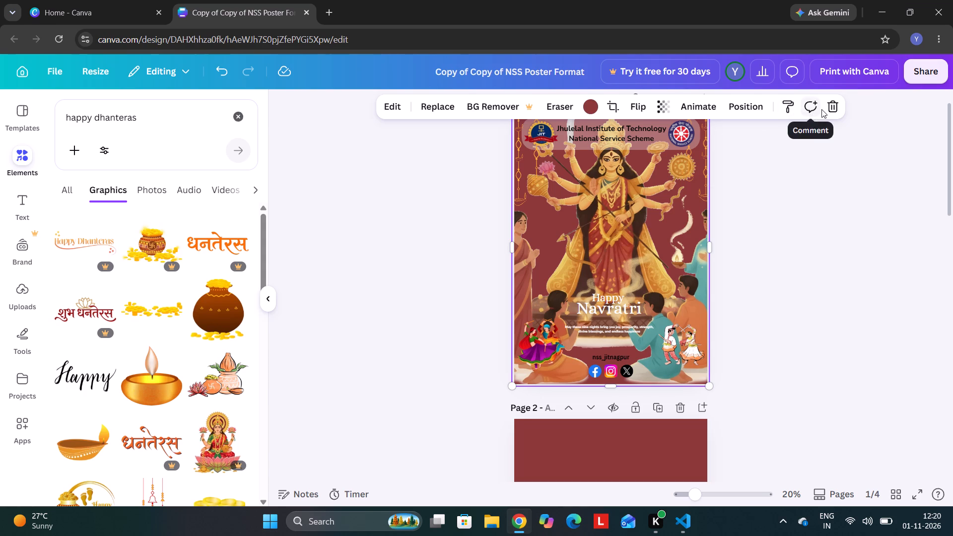
left_click(839, 105)
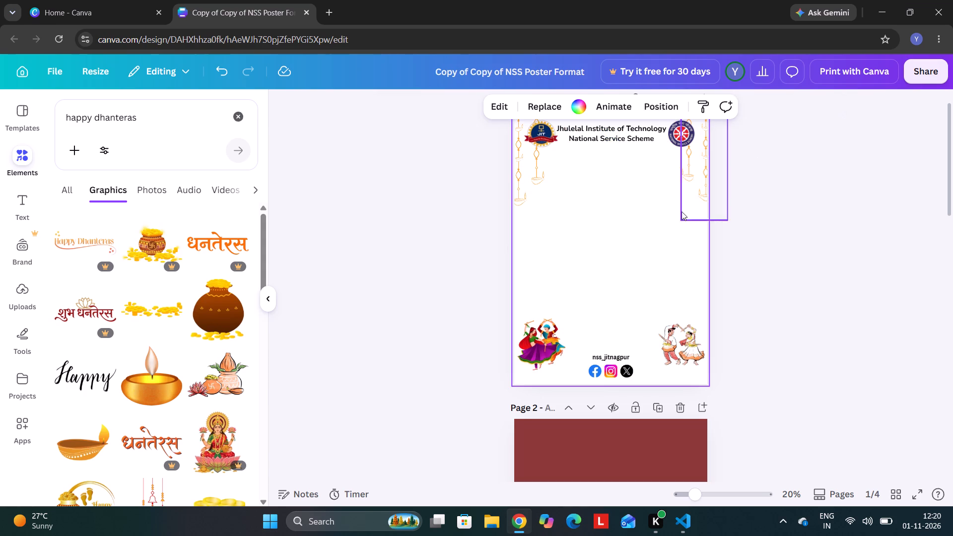
Delete the two dancing-couple illustrations from the bottom corners of page 1.
scroll(624, 312, "up", 1)
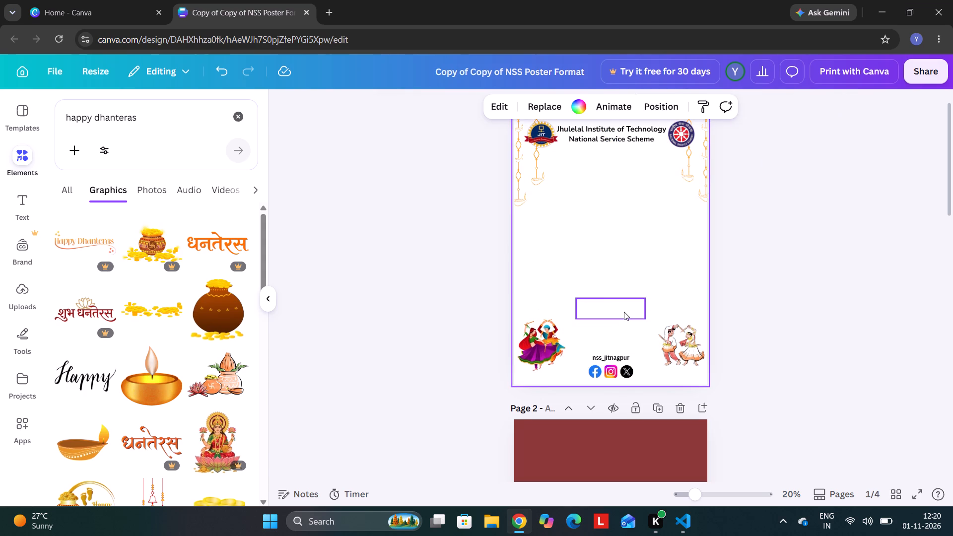
left_click(681, 370)
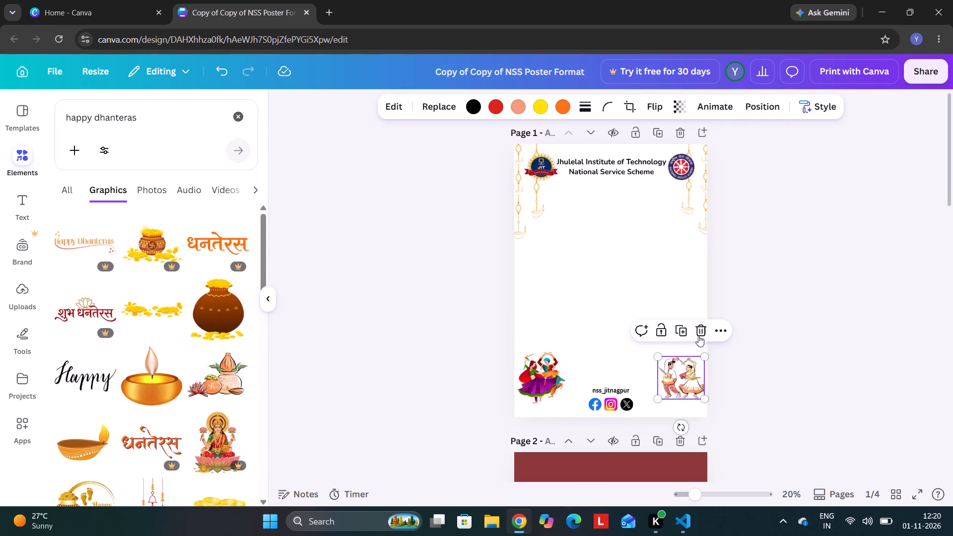
left_click(700, 334)
left_click(541, 377)
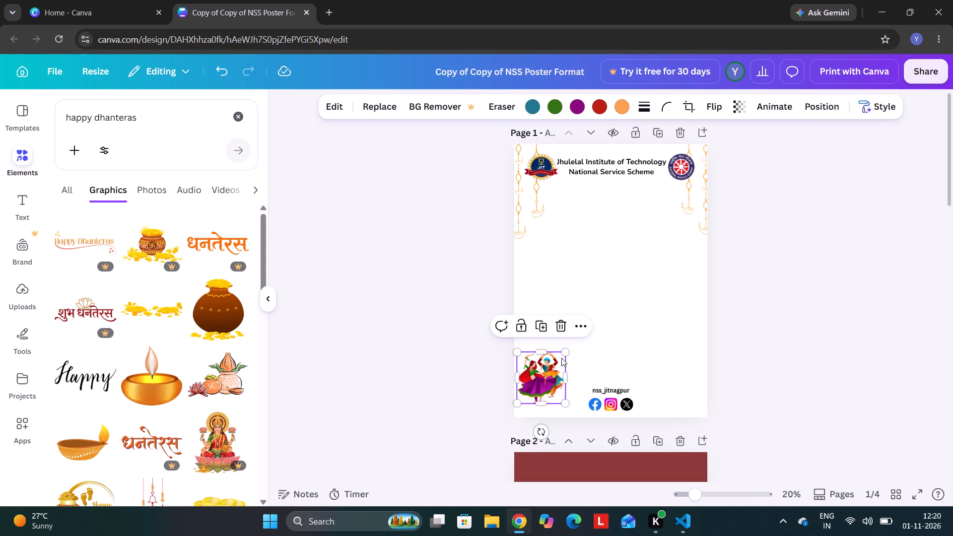
left_click(557, 328)
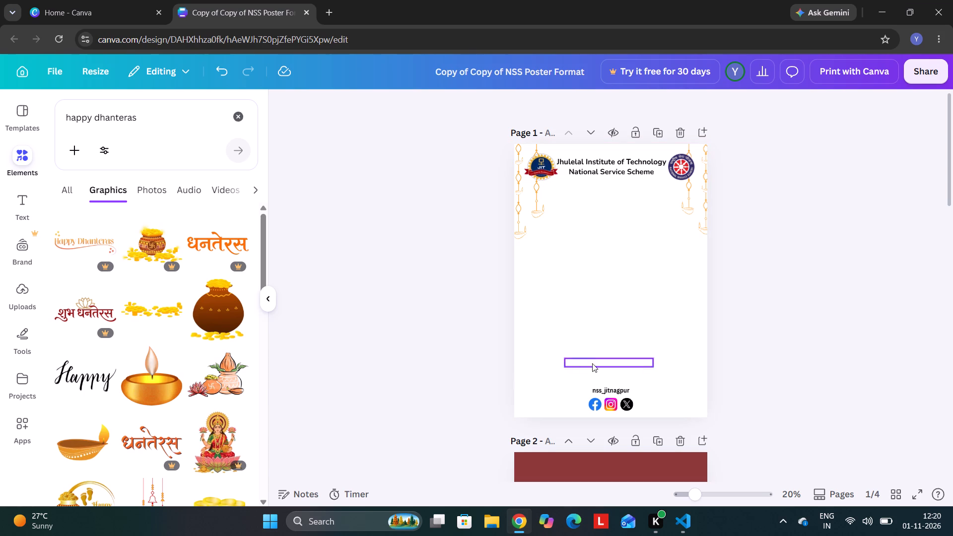
Add the red शुभ धनतेरस lettering with the lotus to page 1 and move it down above the nss_jitnagpur handle.
left_click(77, 312)
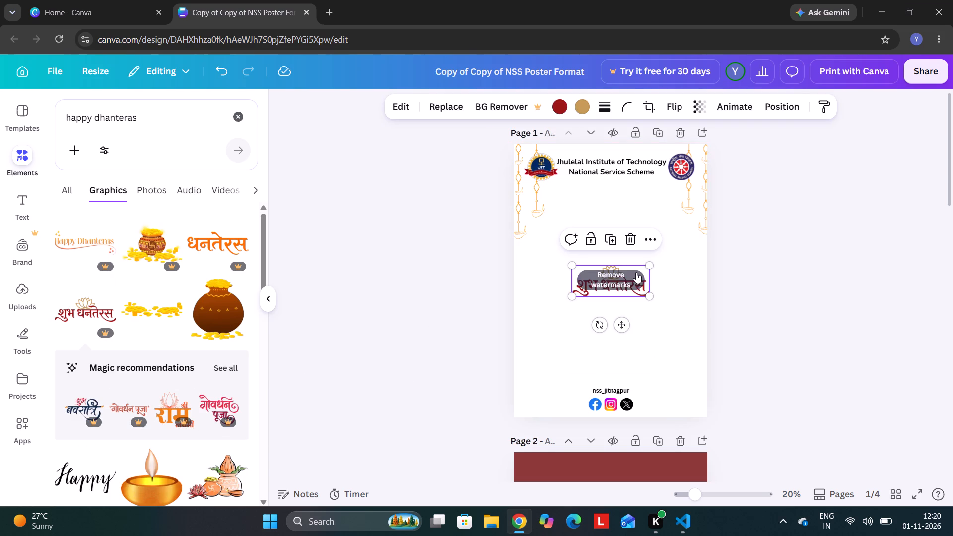
left_click(659, 329)
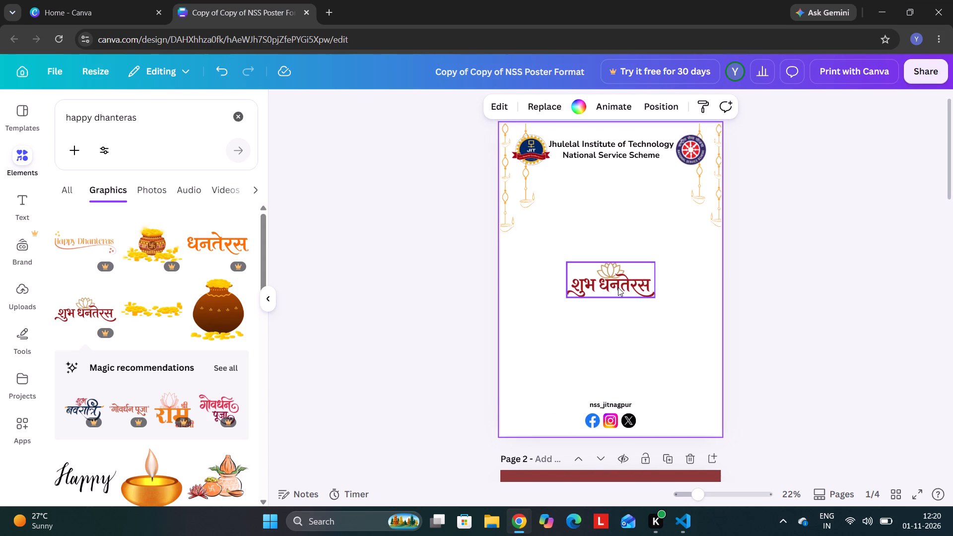
left_click_drag(618, 287, 614, 354)
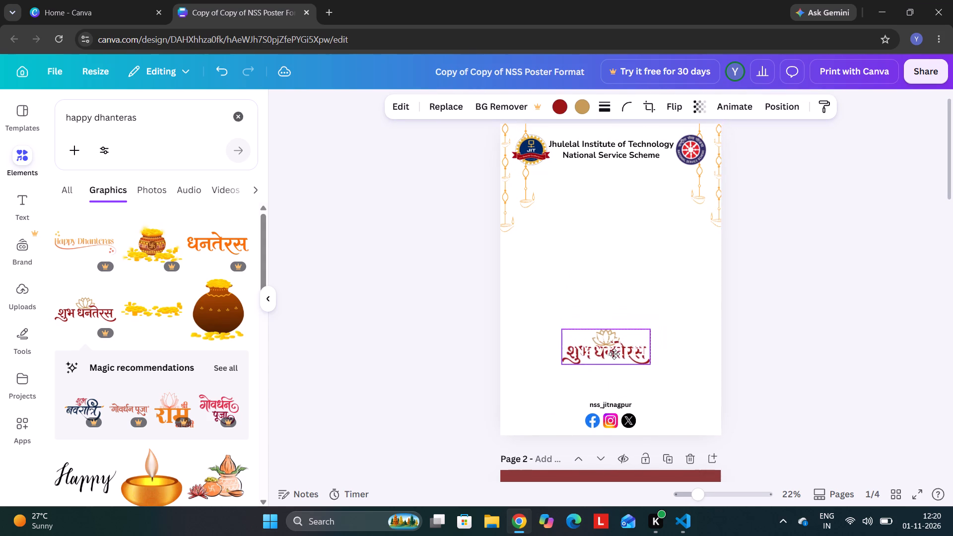
left_click_drag(614, 354, 614, 353)
Delete the two leftover blank-looking text boxes that overlap the शुभ धनतेरस lettering on page 1.
left_click_drag(606, 347, 623, 353)
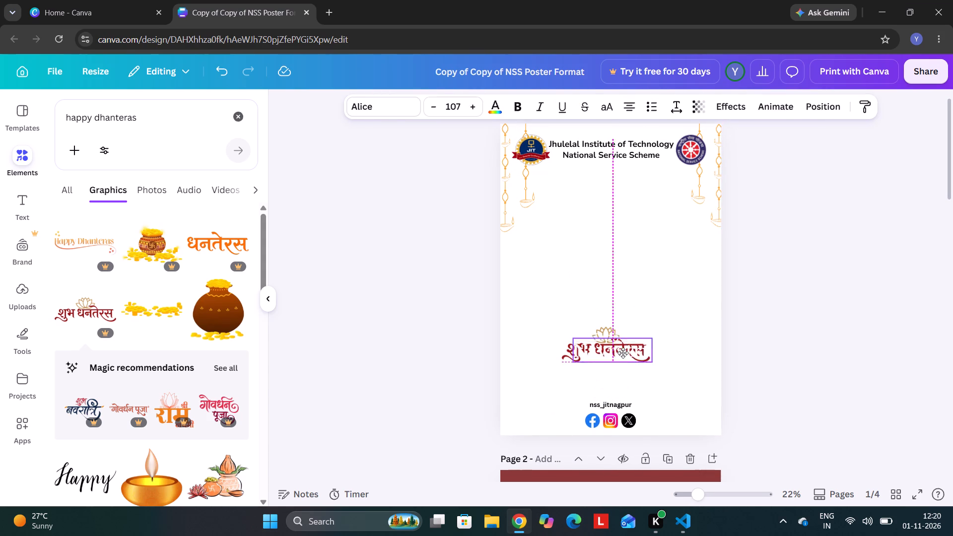
left_click_drag(623, 353, 682, 386)
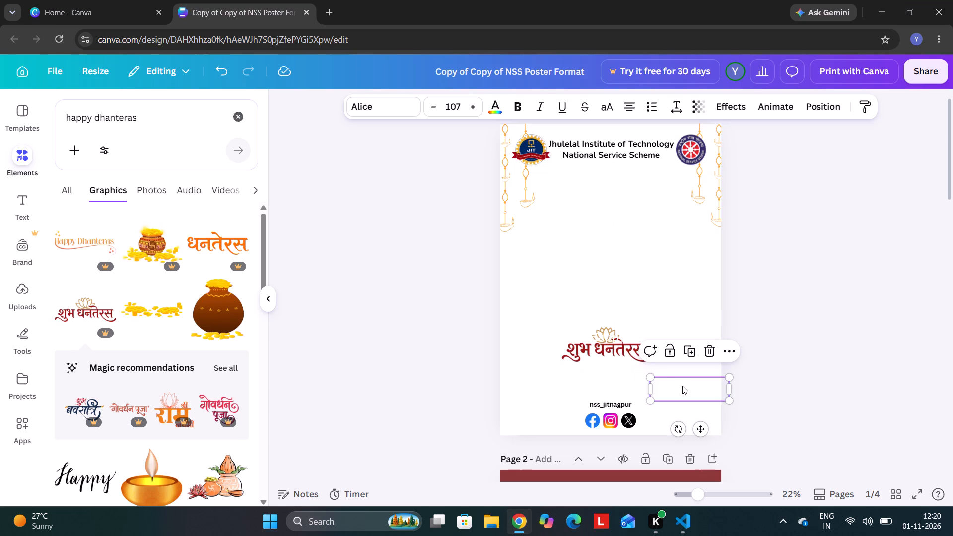
left_click(710, 355)
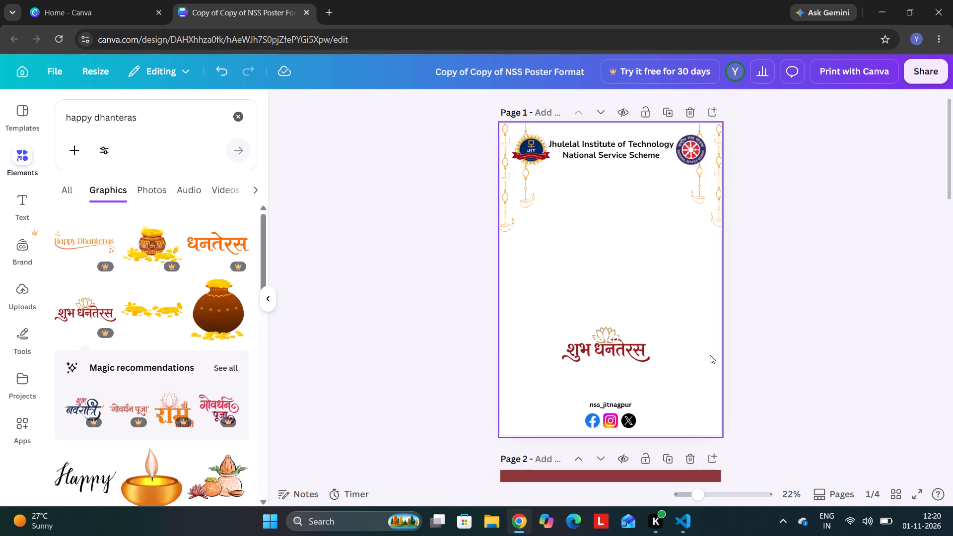
left_click(608, 332)
left_click(630, 301)
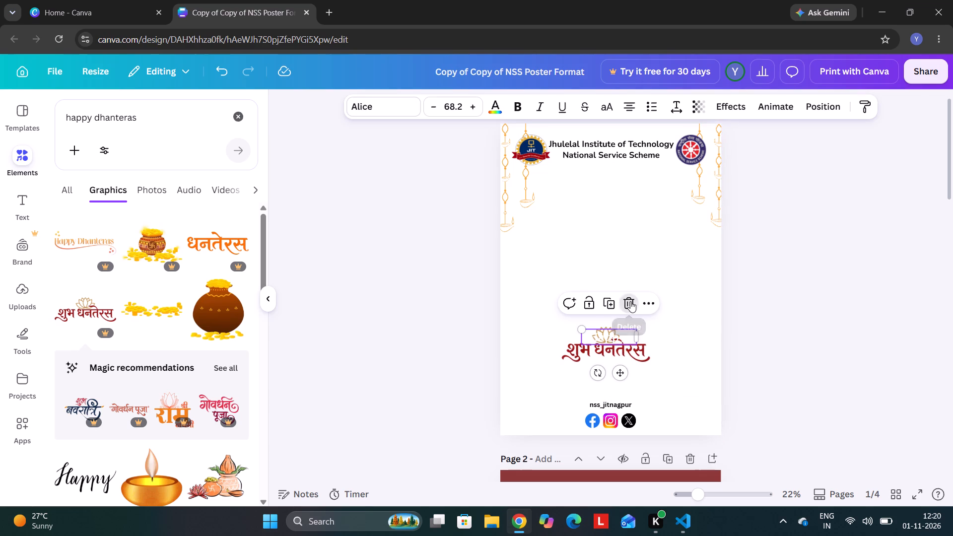
Centre the शुभ धनतेरस lettering horizontally on page 1, a little above the nss_jitnagpur handle.
left_click_drag(604, 346, 610, 345)
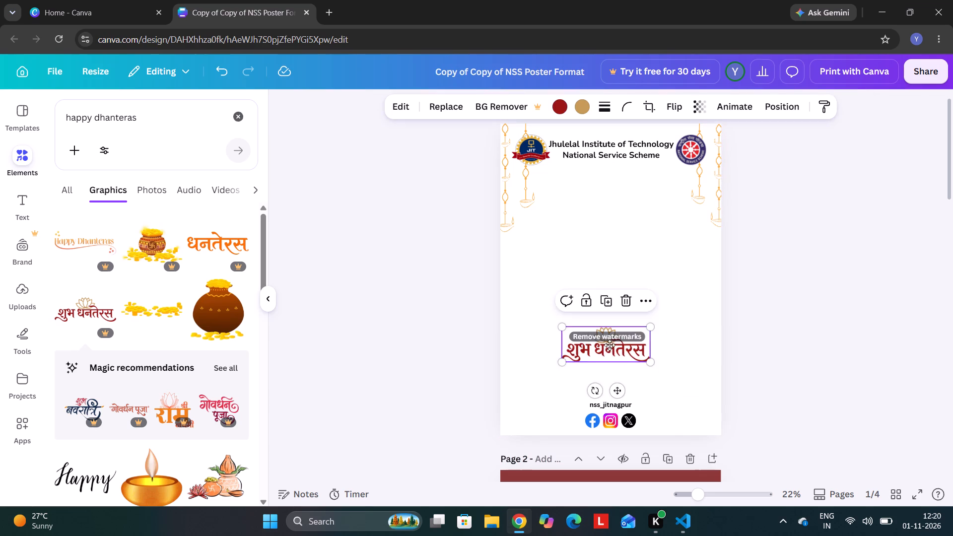
left_click_drag(610, 345, 609, 335)
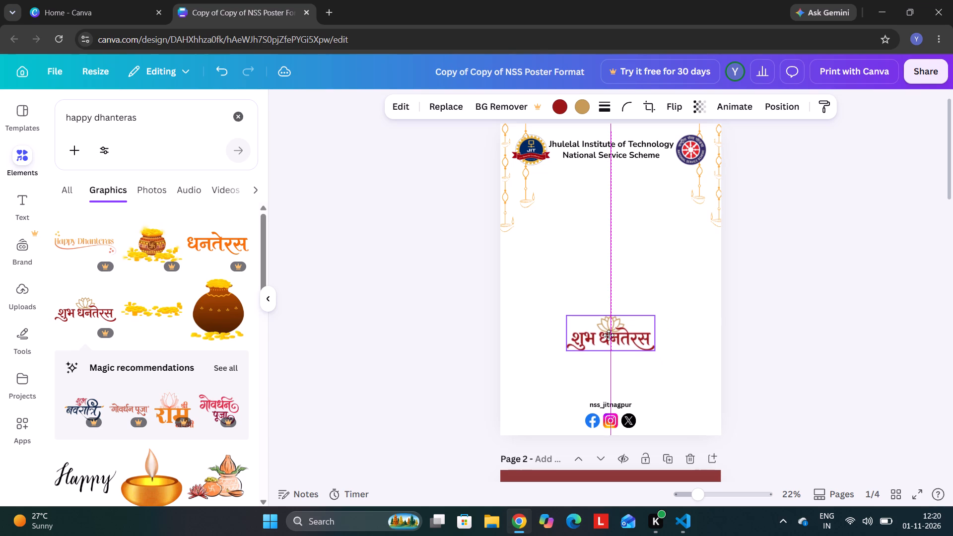
left_click_drag(609, 335, 610, 344)
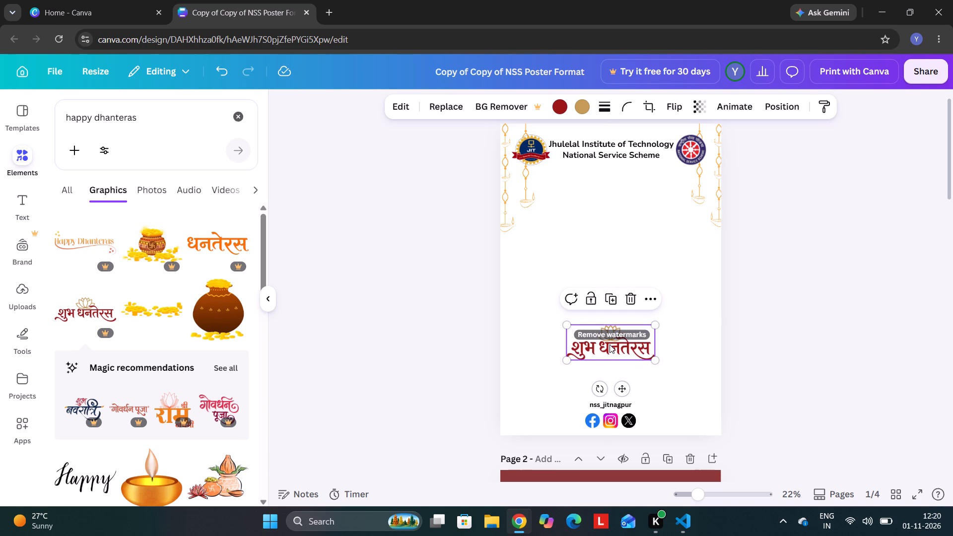
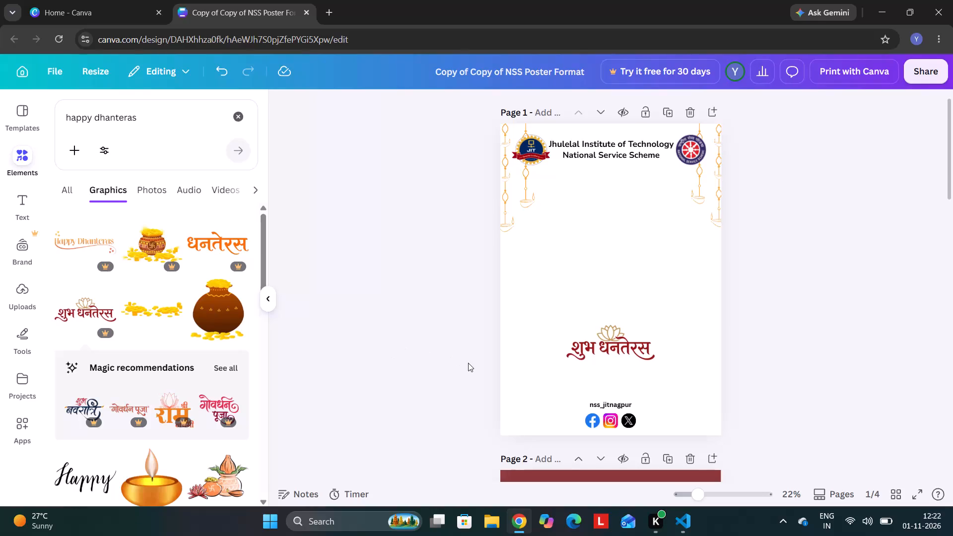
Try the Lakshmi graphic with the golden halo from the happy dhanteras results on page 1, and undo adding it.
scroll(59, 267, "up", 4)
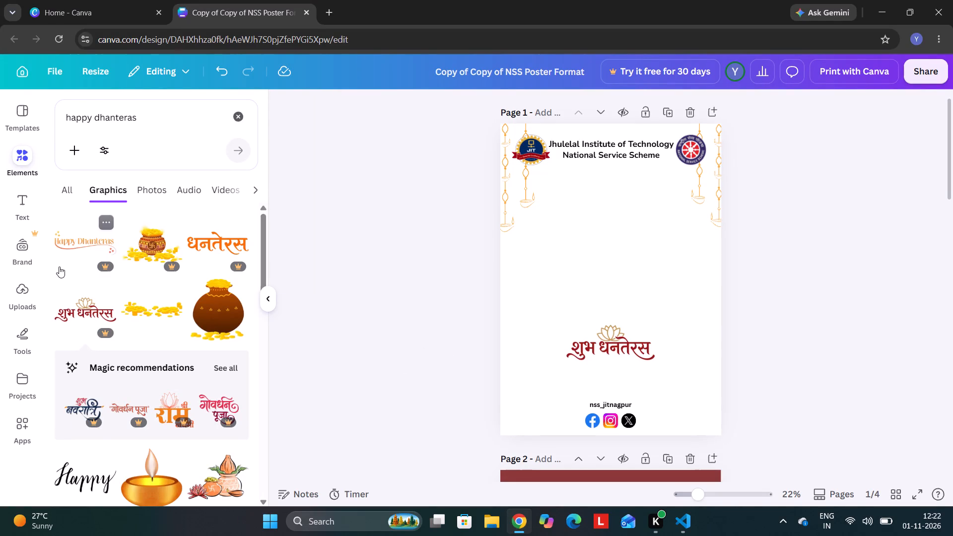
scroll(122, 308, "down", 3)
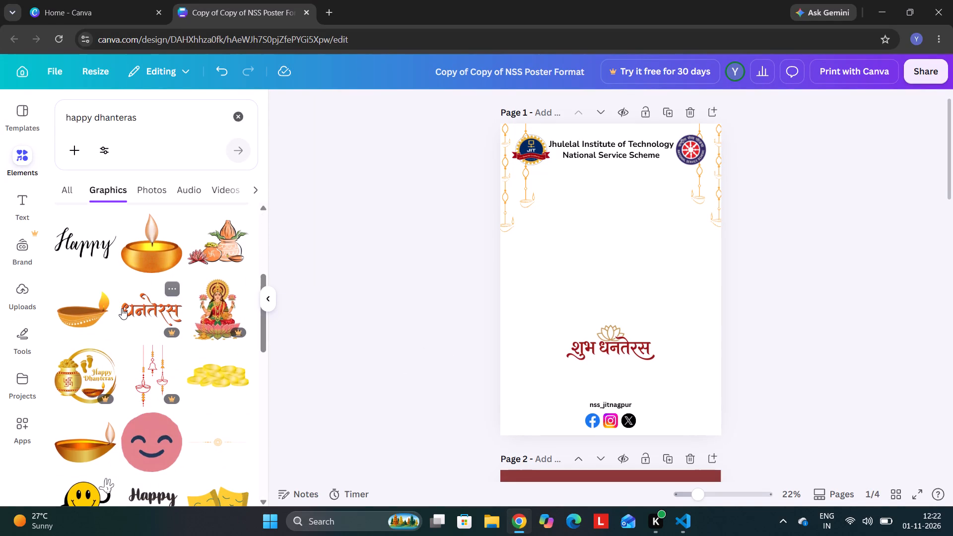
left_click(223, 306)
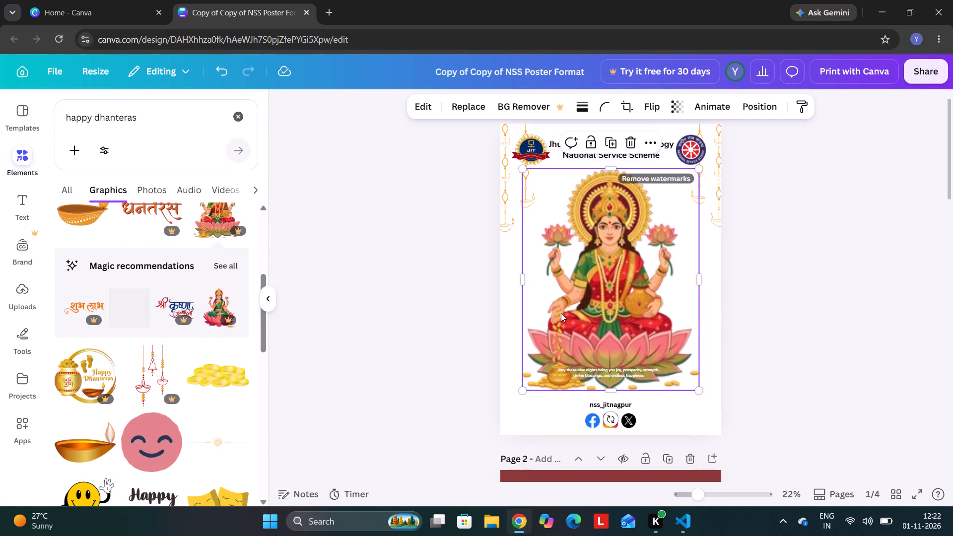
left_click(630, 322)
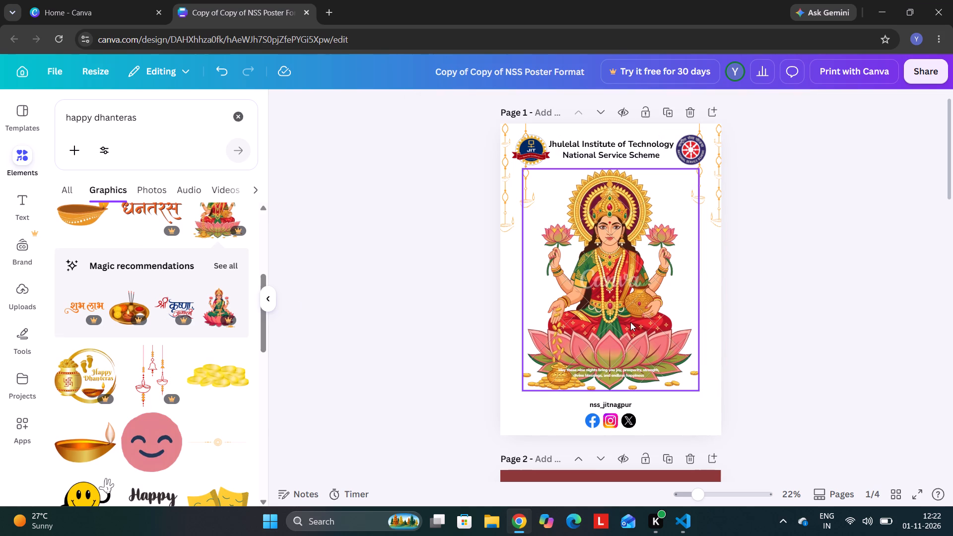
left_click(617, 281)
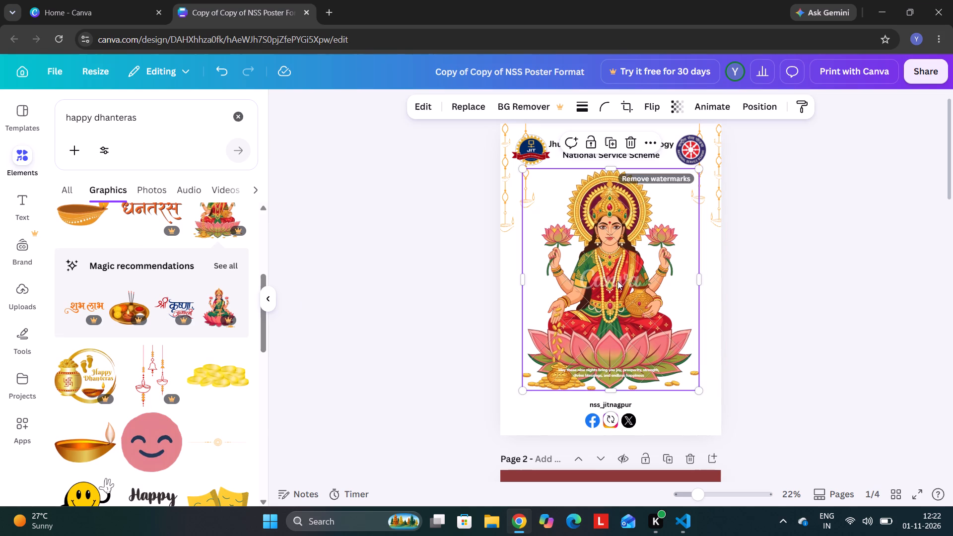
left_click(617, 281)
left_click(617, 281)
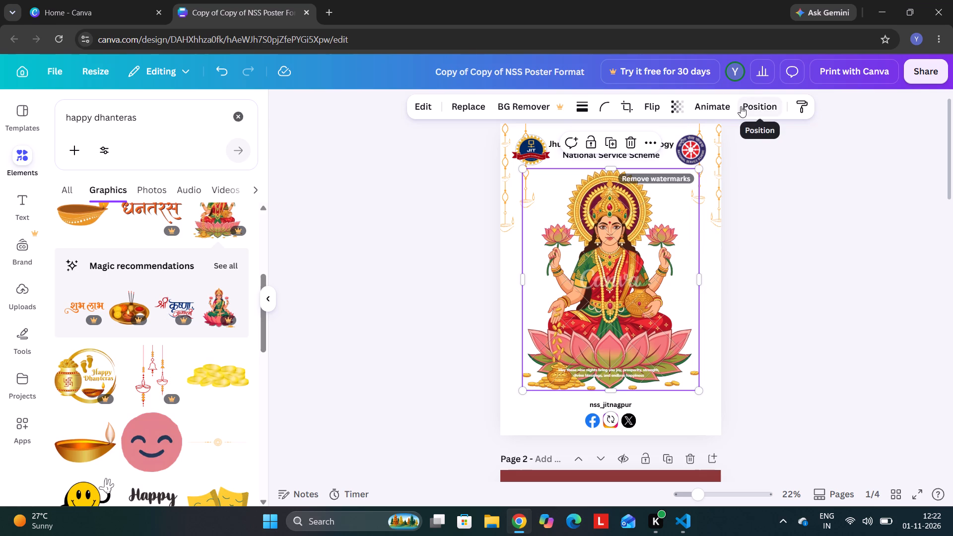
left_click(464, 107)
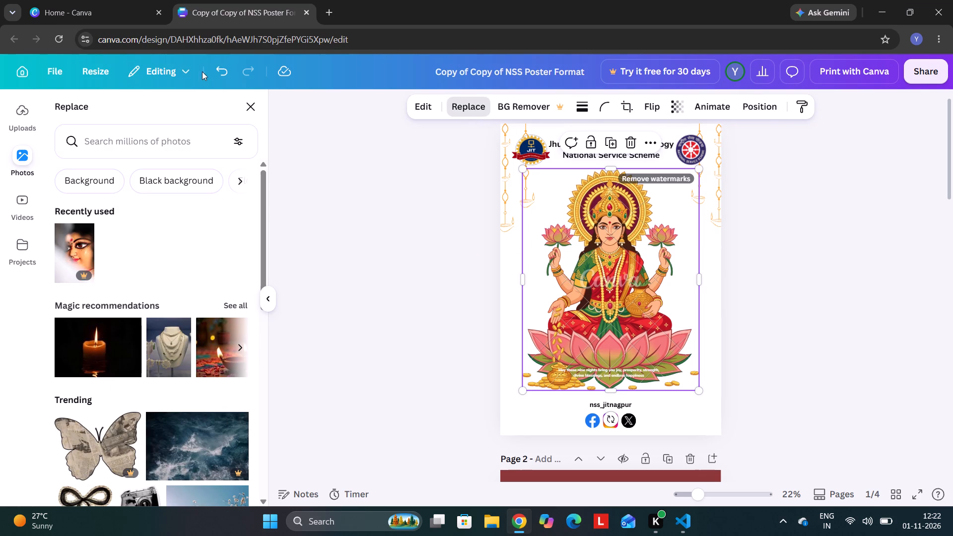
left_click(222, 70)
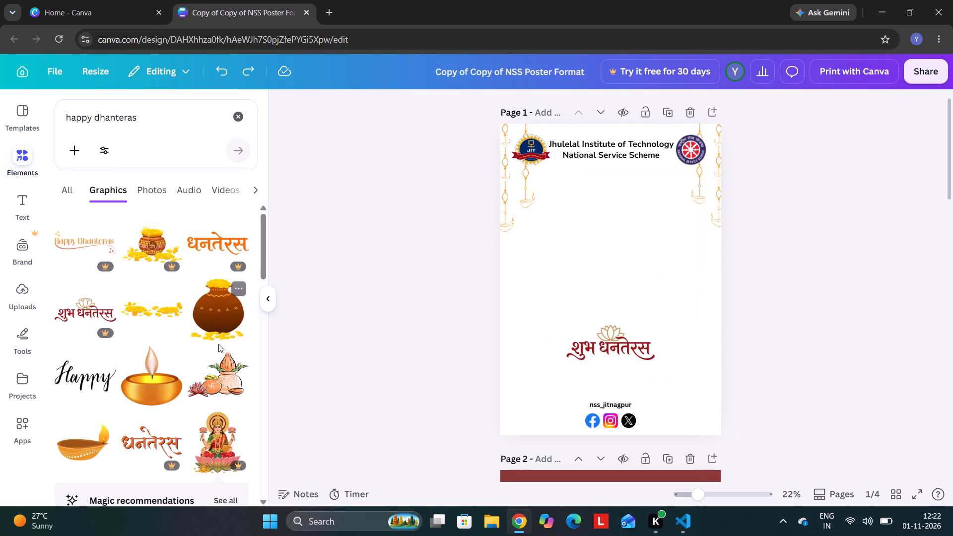
Add the Lakshmi graphic in a green sari seated on a pink lotus from the happy dhanteras results to page 1.
scroll(192, 412, "down", 3)
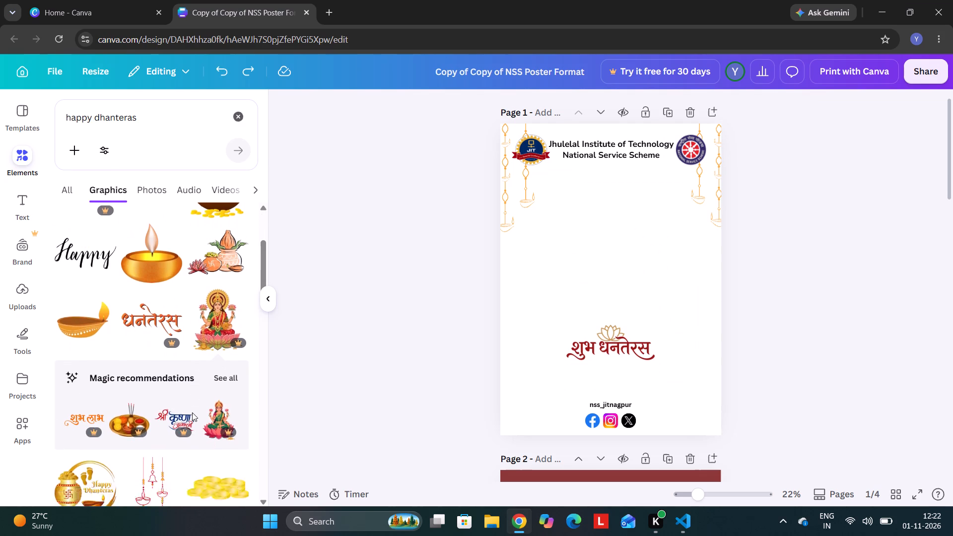
scroll(192, 412, "down", 2)
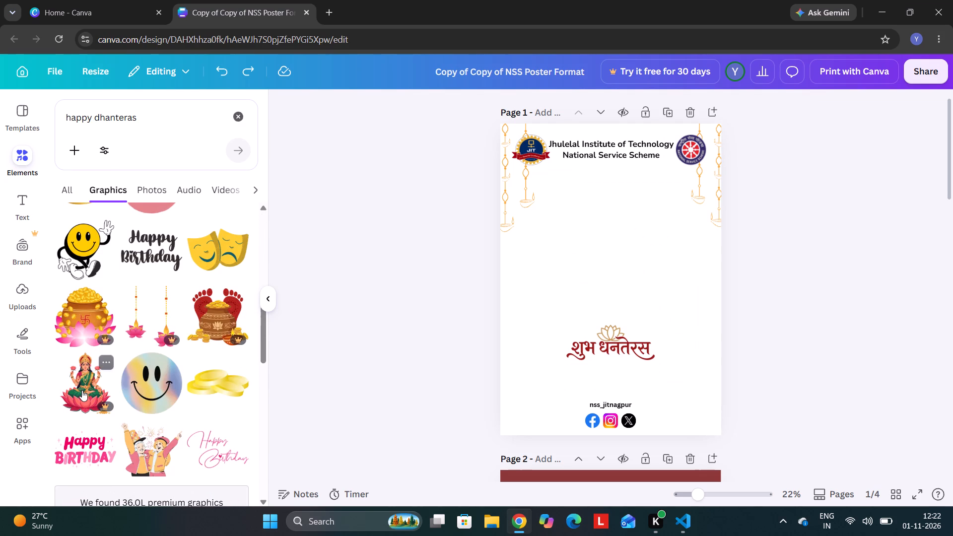
left_click(82, 390)
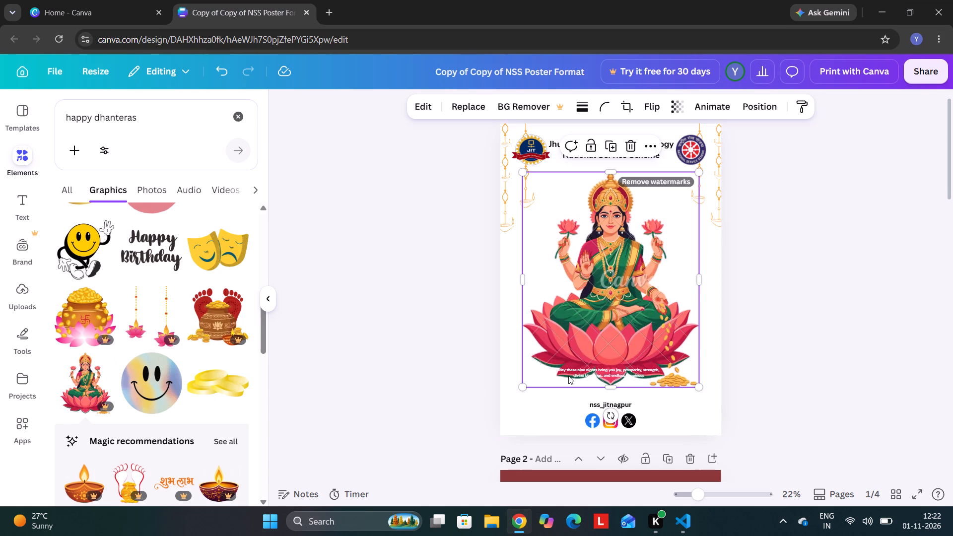
Delete the small white "nine nights" greeting text that overlaps the base of the lotus on page 1.
left_click(620, 372)
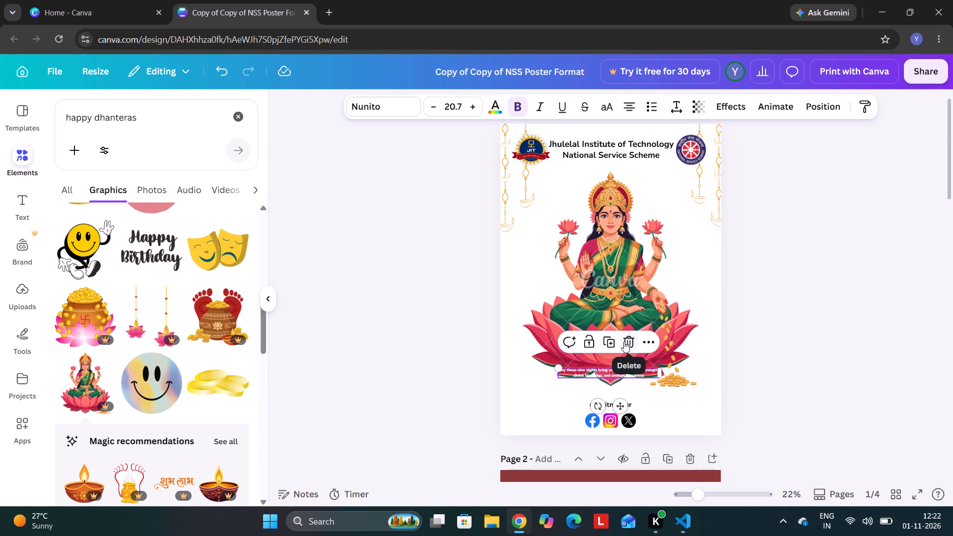
left_click(624, 341)
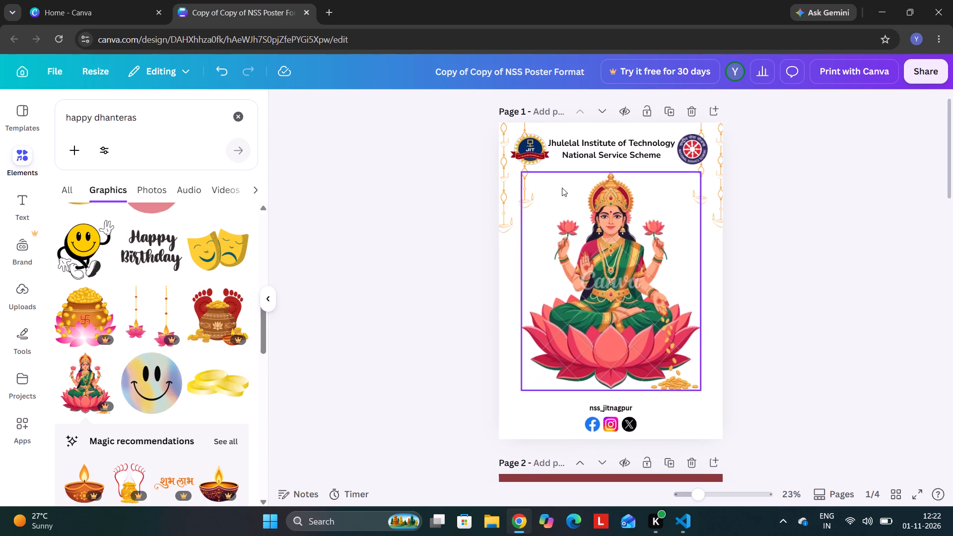
Shrink the Lakshmi illustration slightly and place it roughly centred on page 1, just below the National Service Scheme heading.
left_click(558, 377)
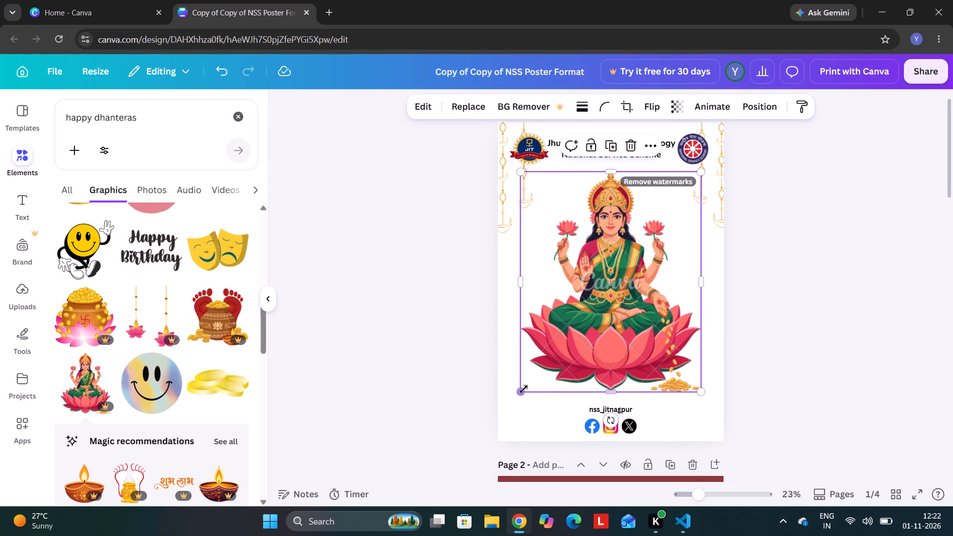
left_click_drag(520, 389, 545, 382)
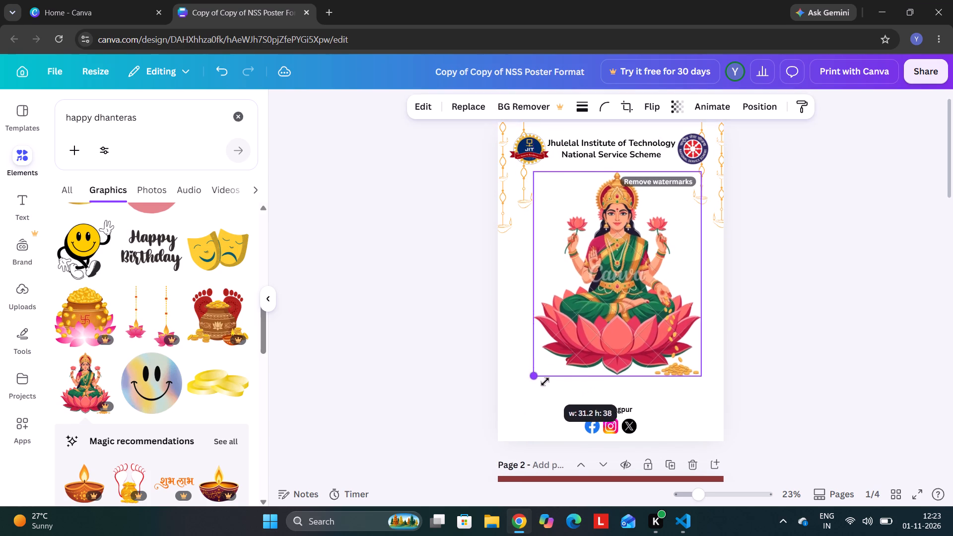
left_click_drag(545, 382, 549, 375)
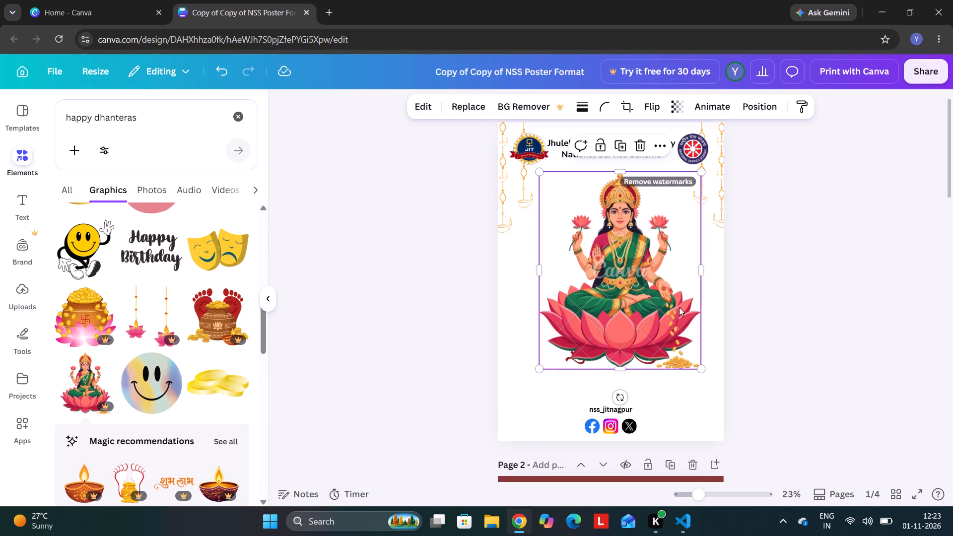
left_click_drag(684, 286, 683, 293)
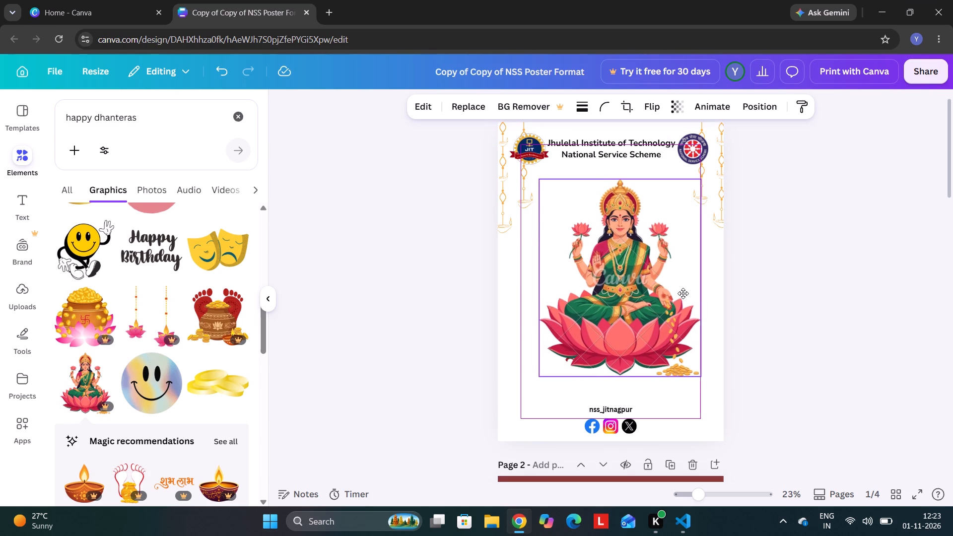
left_click_drag(683, 293, 678, 287)
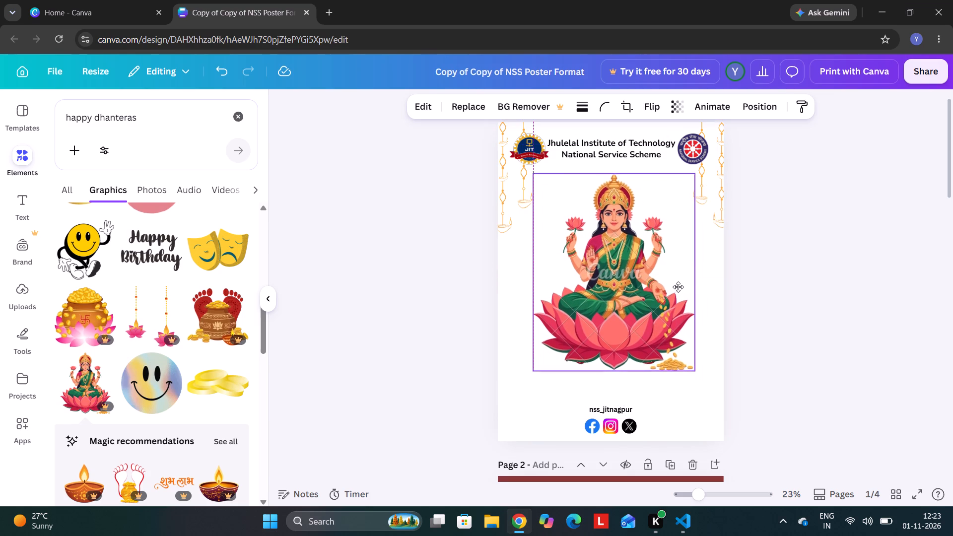
left_click_drag(678, 287, 680, 288)
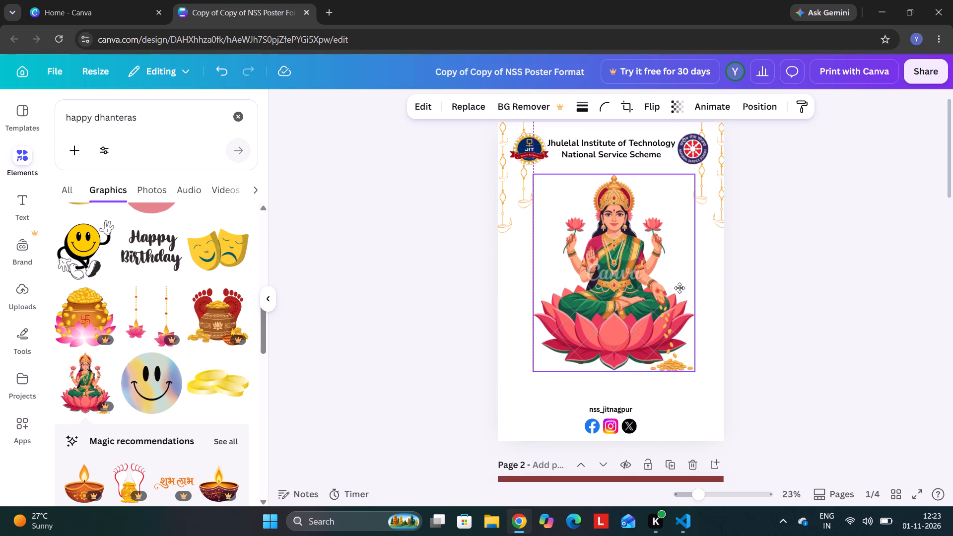
left_click_drag(680, 288, 680, 288)
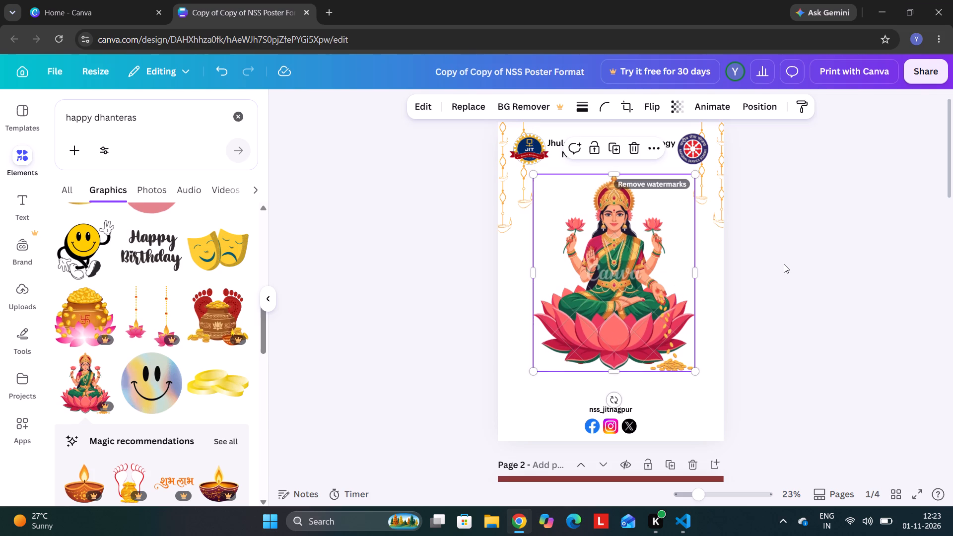
left_click(784, 264)
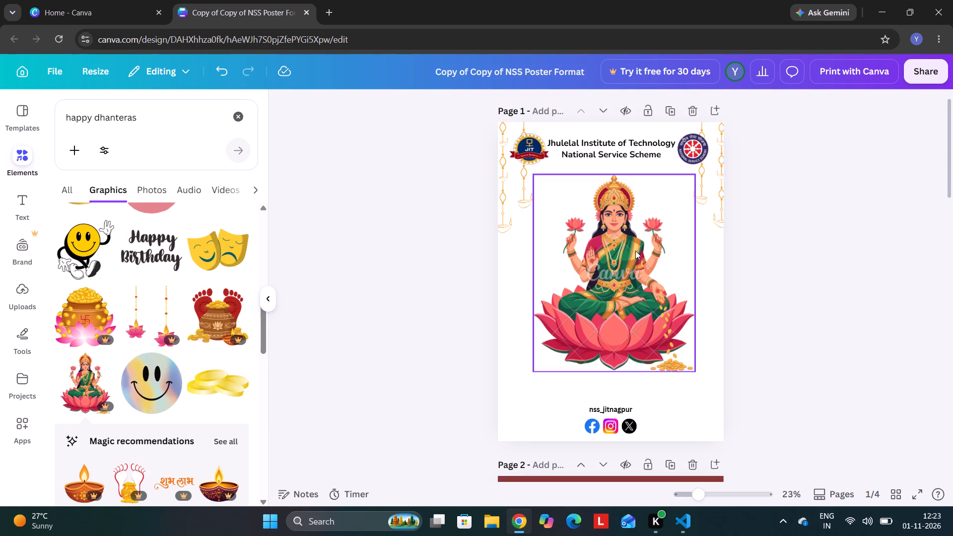
left_click_drag(635, 251, 634, 243)
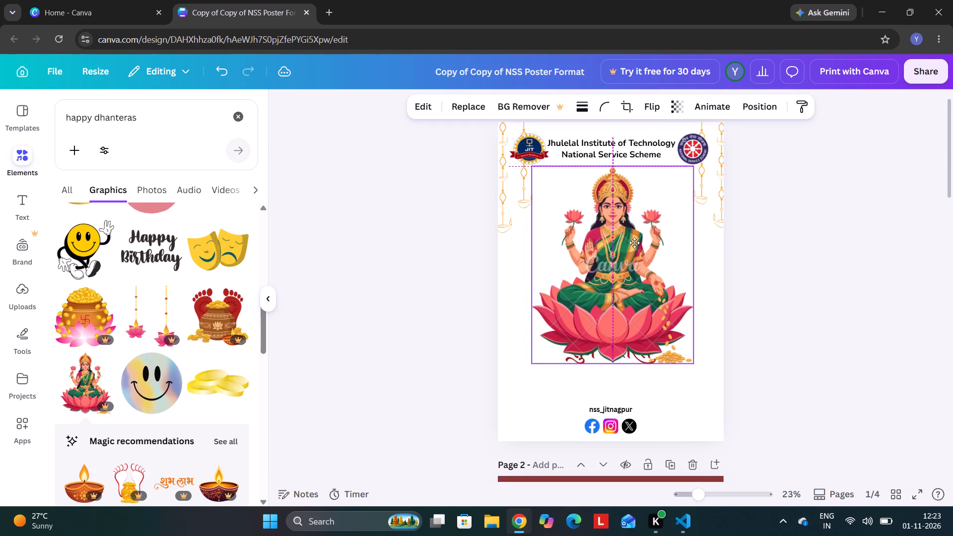
left_click_drag(634, 243, 634, 243)
left_click(773, 232)
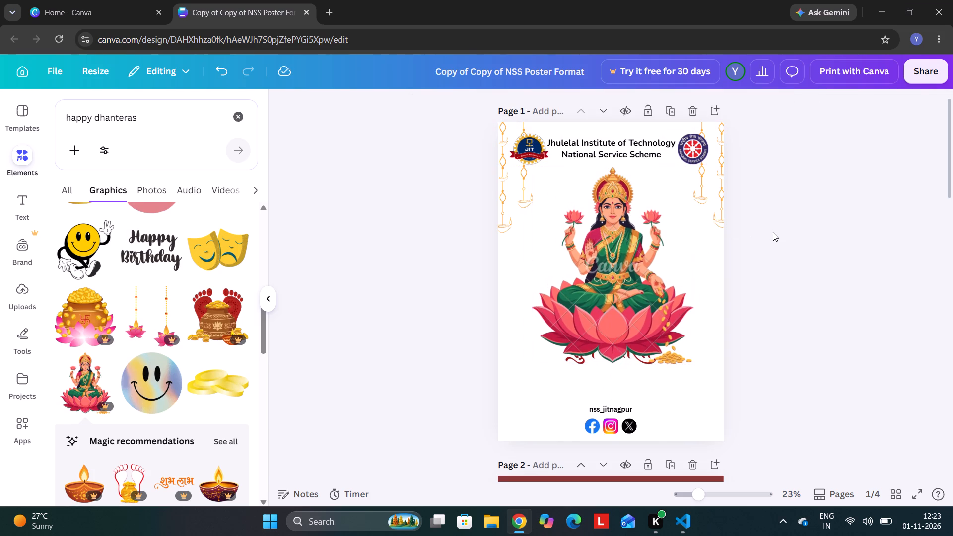
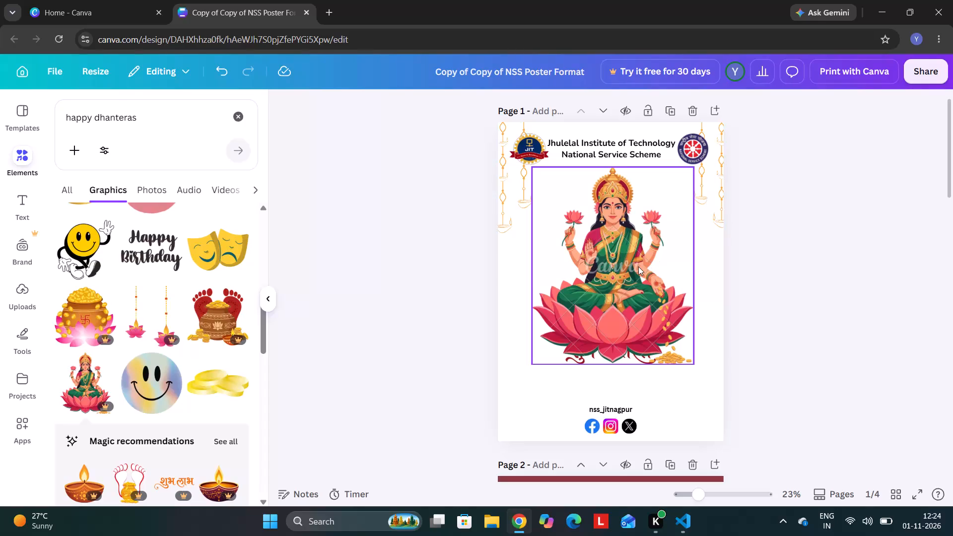
Move the Lakshmi illustration aside and place the शुभ धनतेरस lettering near the foot of page 1, just above the social media icons.
left_click(576, 357)
left_click(576, 357)
left_click_drag(602, 302, 647, 240)
left_click(598, 341)
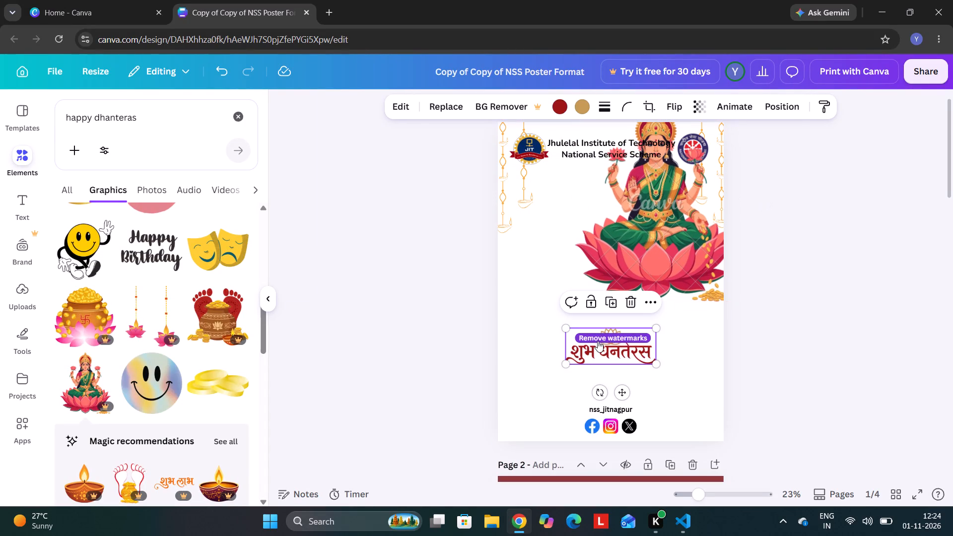
left_click_drag(608, 351, 589, 390)
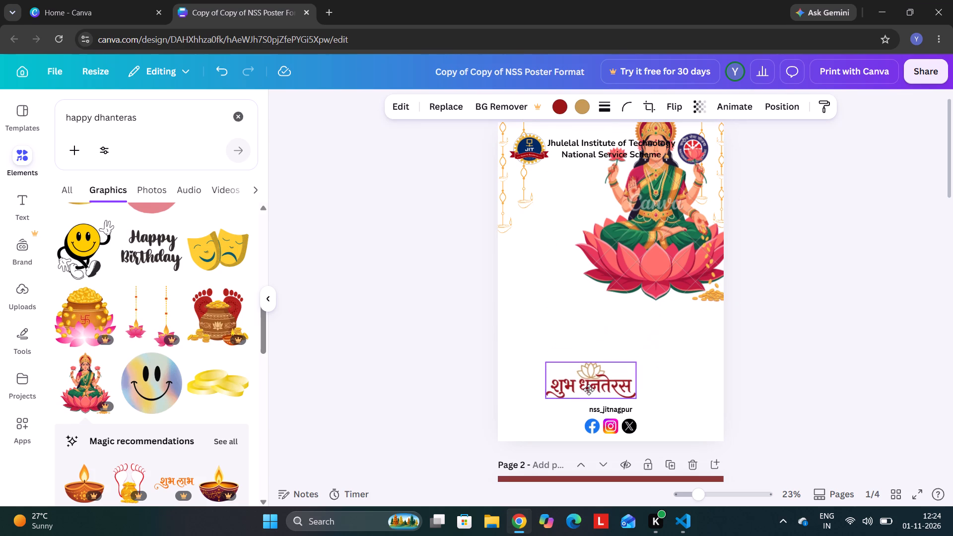
left_click_drag(589, 390, 586, 401)
left_click(590, 384)
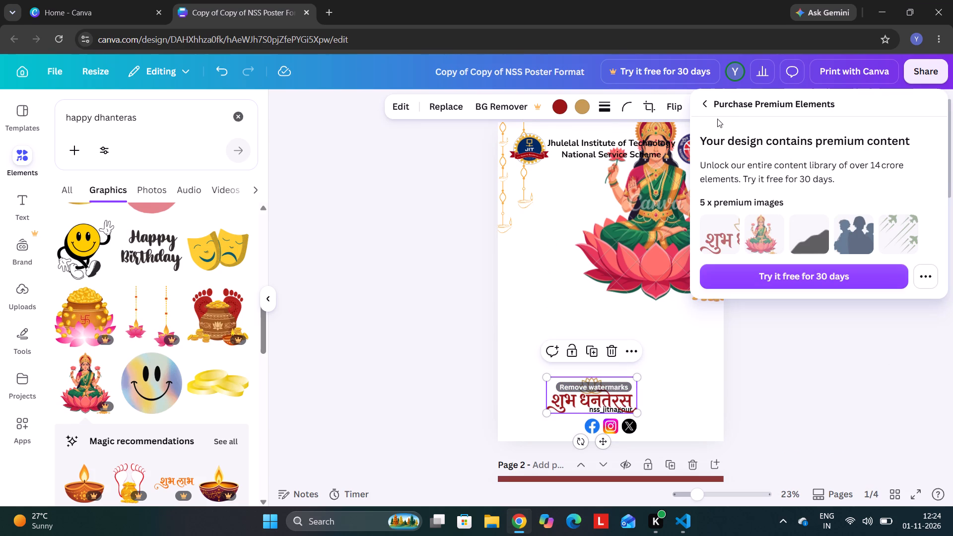
left_click(703, 103)
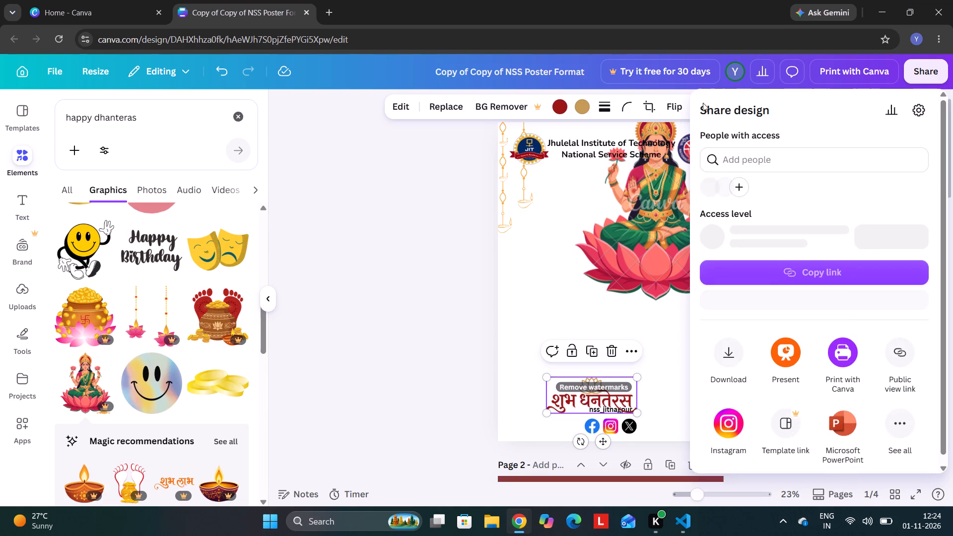
left_click(455, 246)
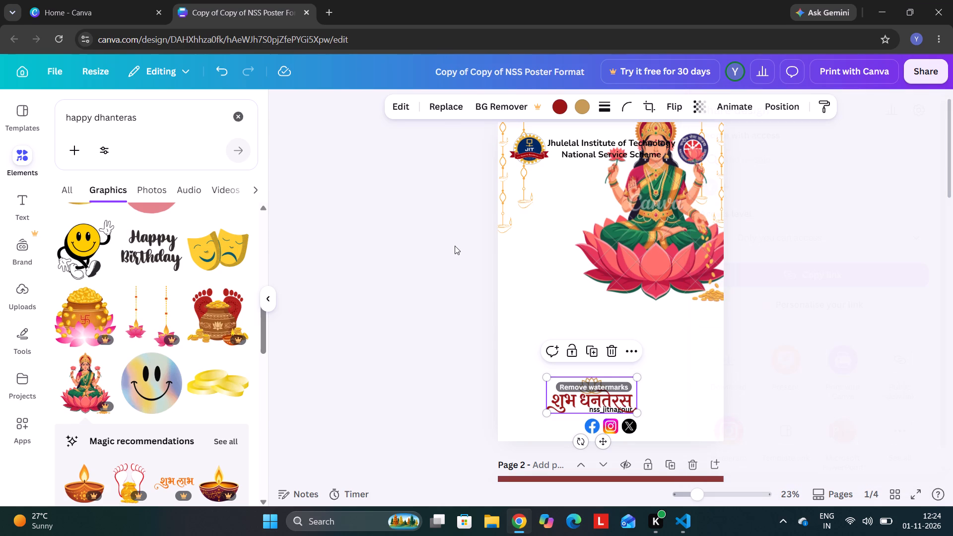
Move the Lakshmi illustration back to the horizontal centre of page 1, just below the National Service Scheme heading.
left_click_drag(669, 249, 622, 293)
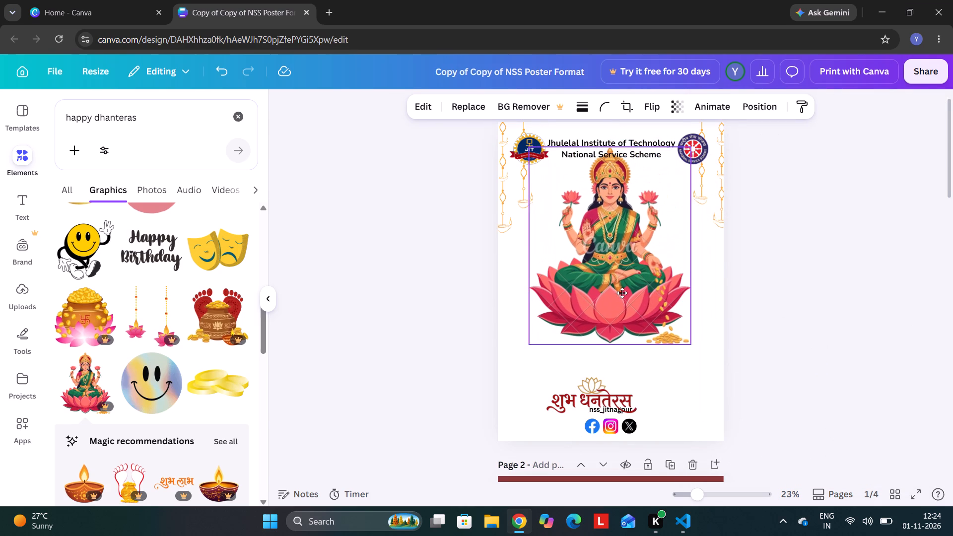
left_click_drag(622, 293, 620, 292)
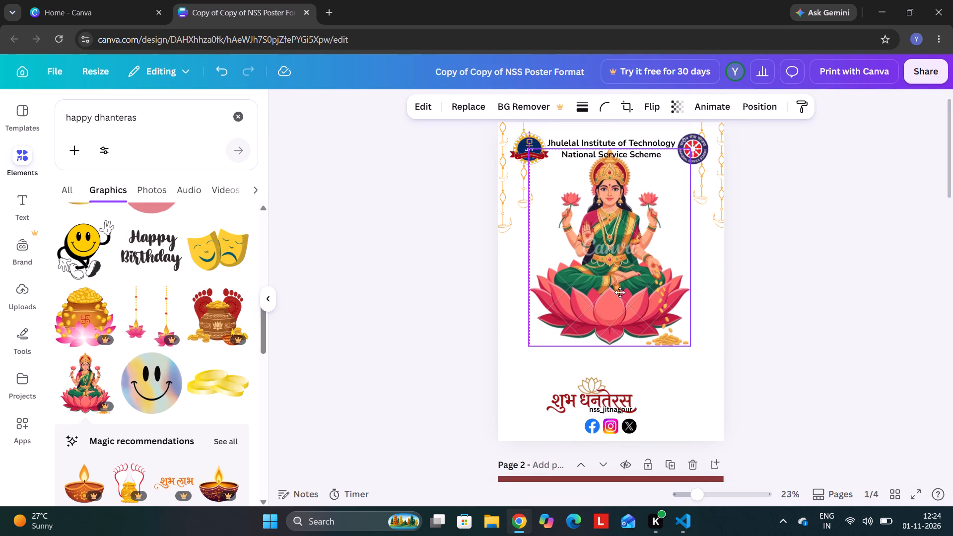
left_click_drag(620, 292, 617, 306)
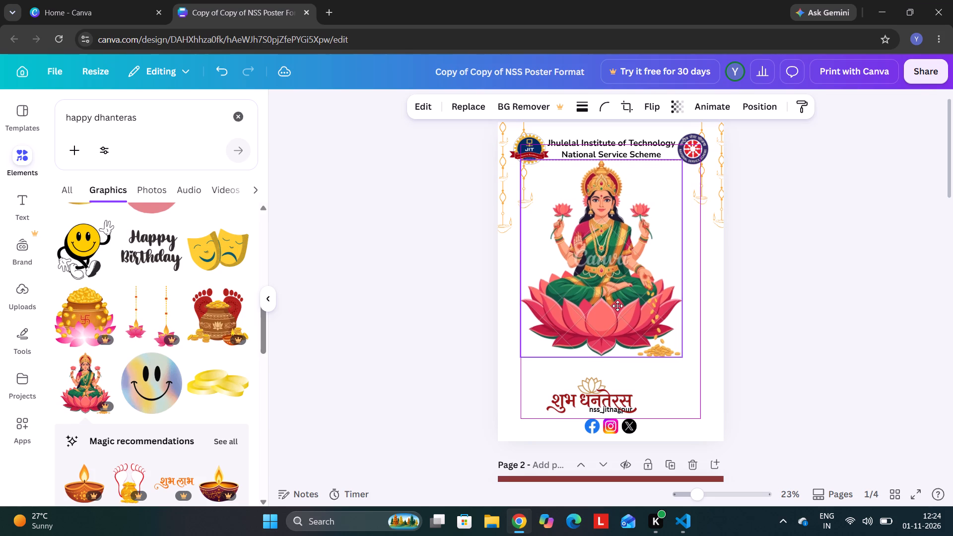
left_click_drag(617, 306, 618, 307)
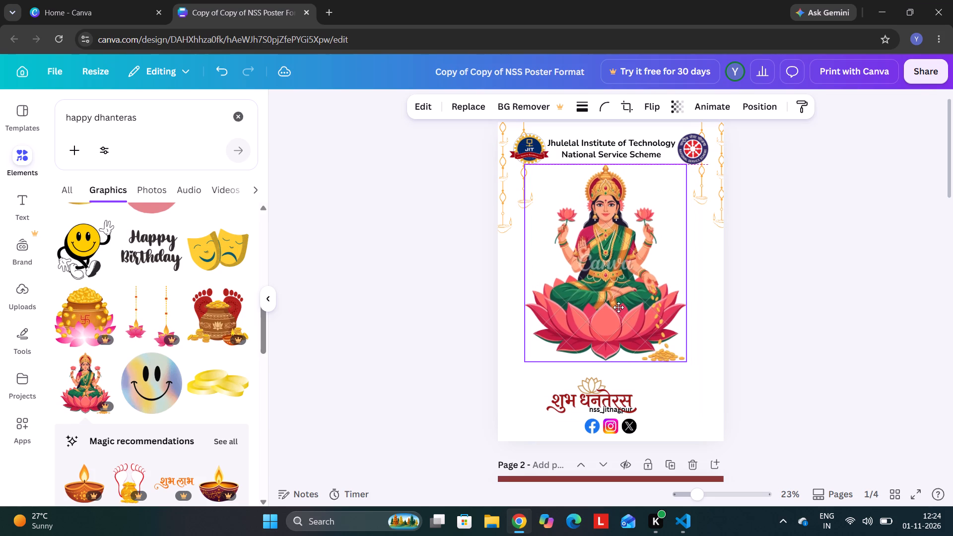
left_click_drag(618, 307, 620, 307)
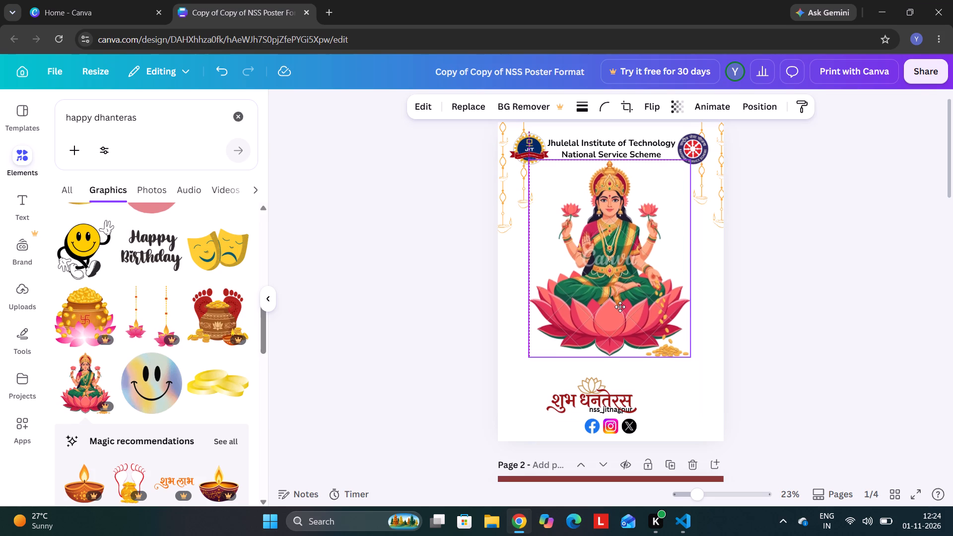
left_click_drag(620, 307, 619, 308)
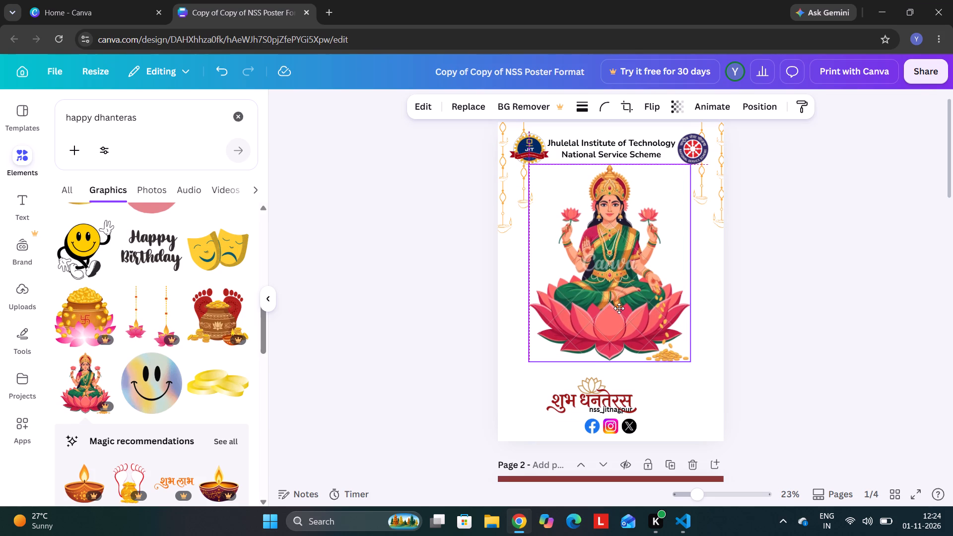
left_click_drag(619, 308, 619, 311)
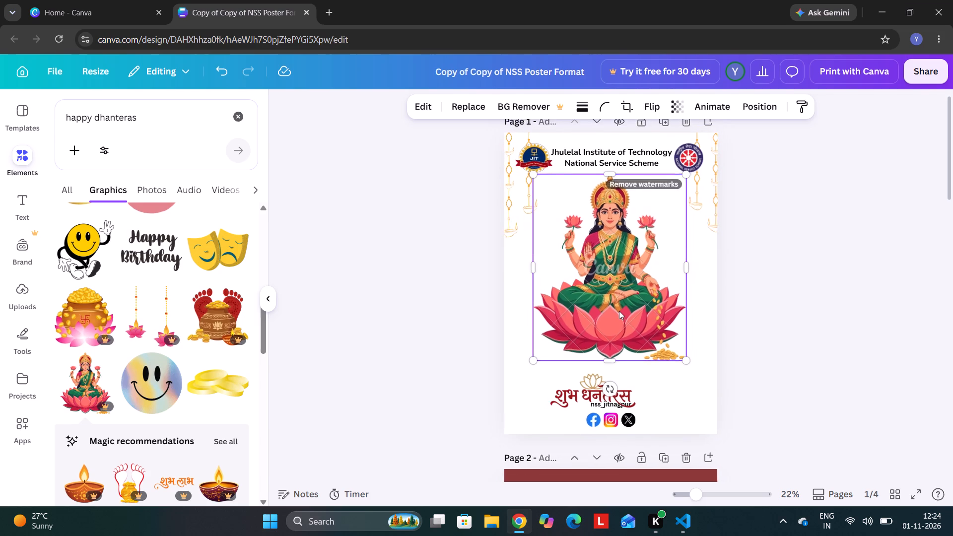
left_click(609, 359)
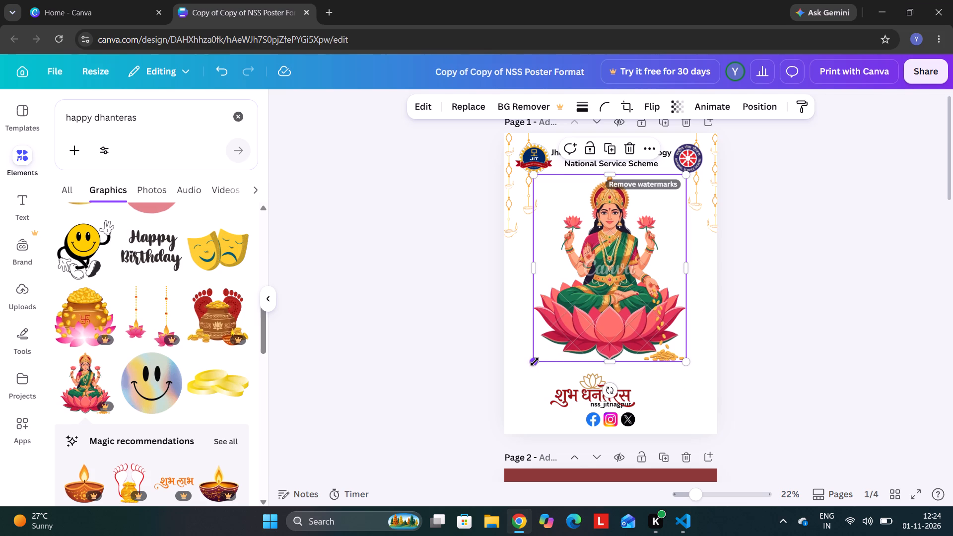
left_click_drag(535, 362, 558, 354)
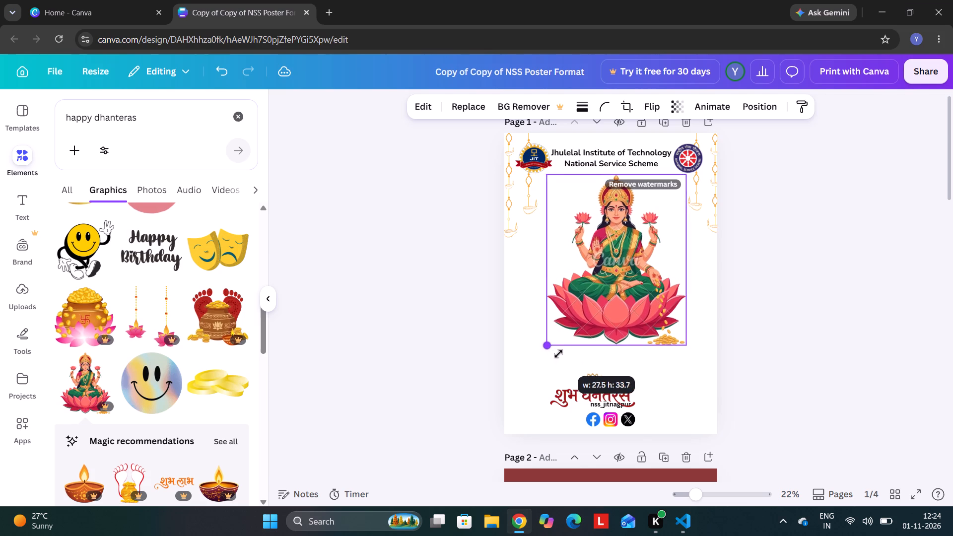
left_click_drag(558, 354, 575, 357)
left_click(618, 340)
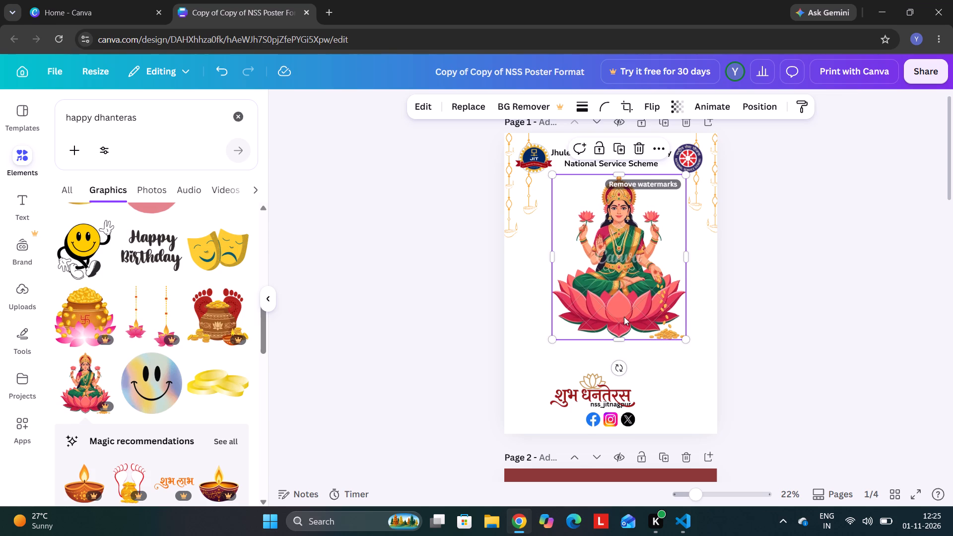
scroll(624, 317, "up", 1)
left_click_drag(624, 317, 610, 327)
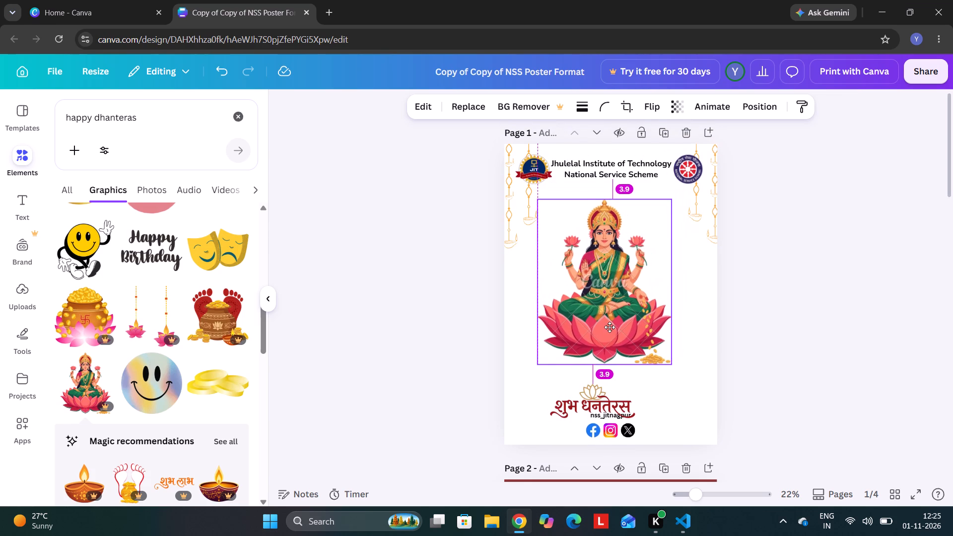
left_click_drag(610, 327, 614, 325)
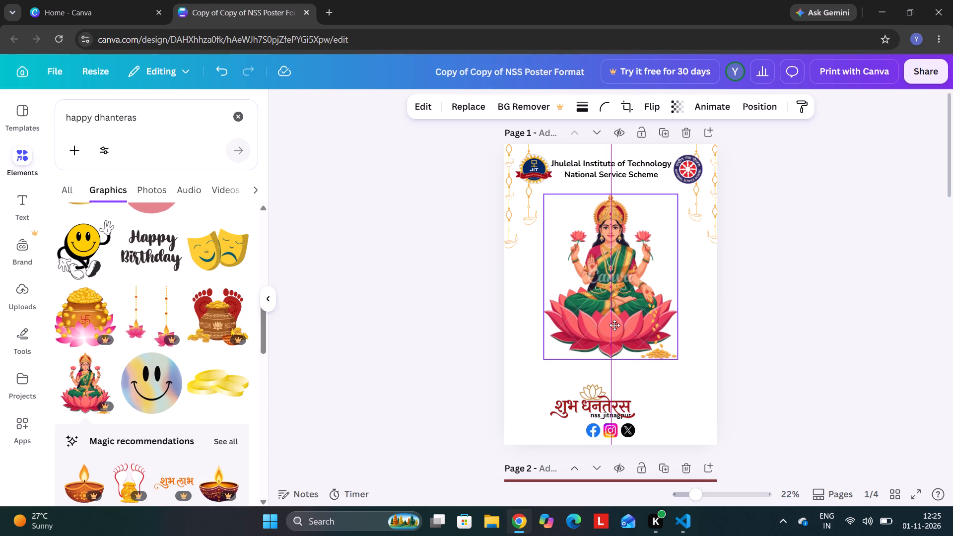
left_click_drag(614, 325, 615, 325)
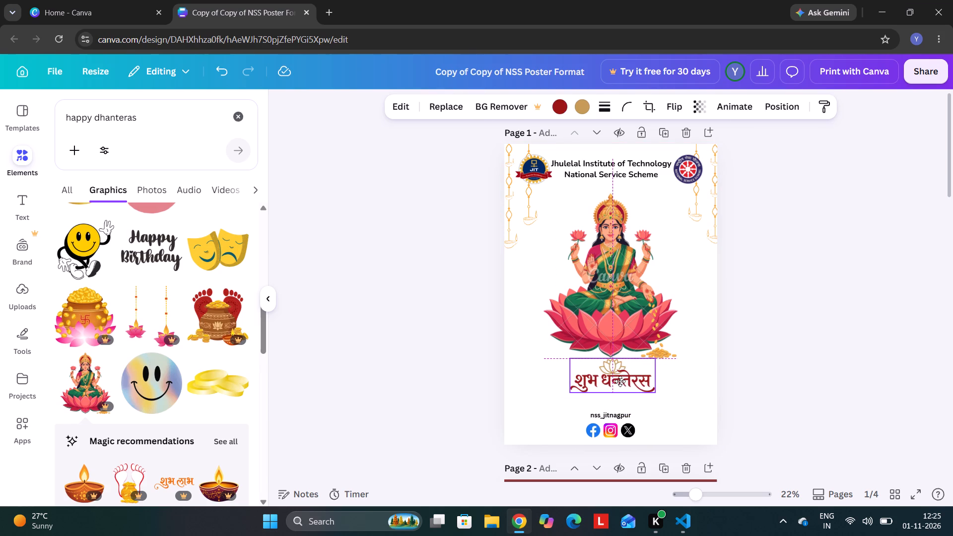
left_click_drag(620, 381, 620, 382)
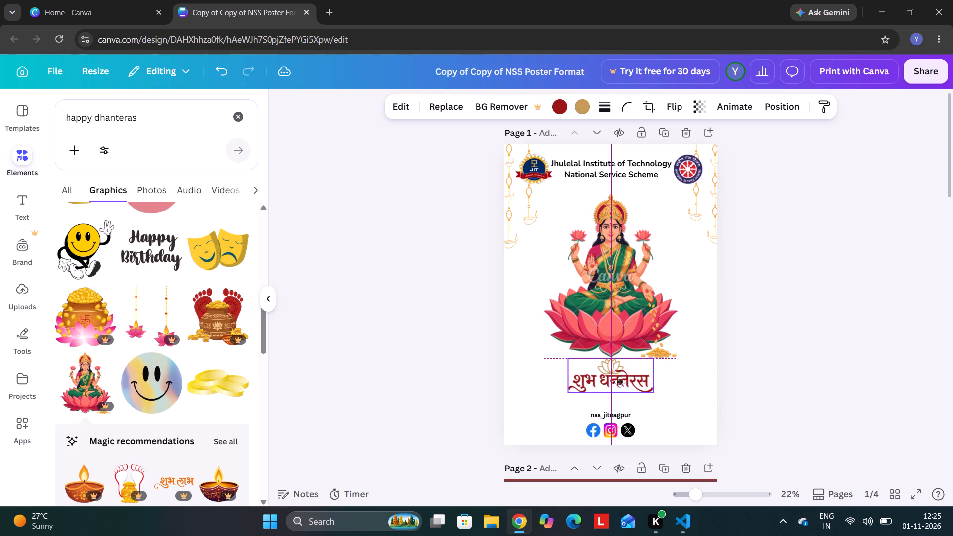
left_click_drag(620, 382, 620, 382)
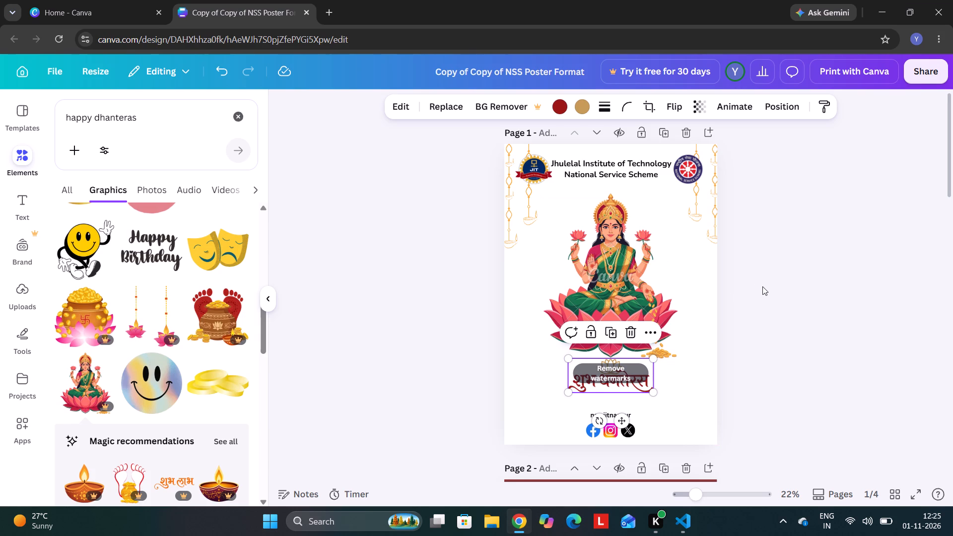
left_click(762, 286)
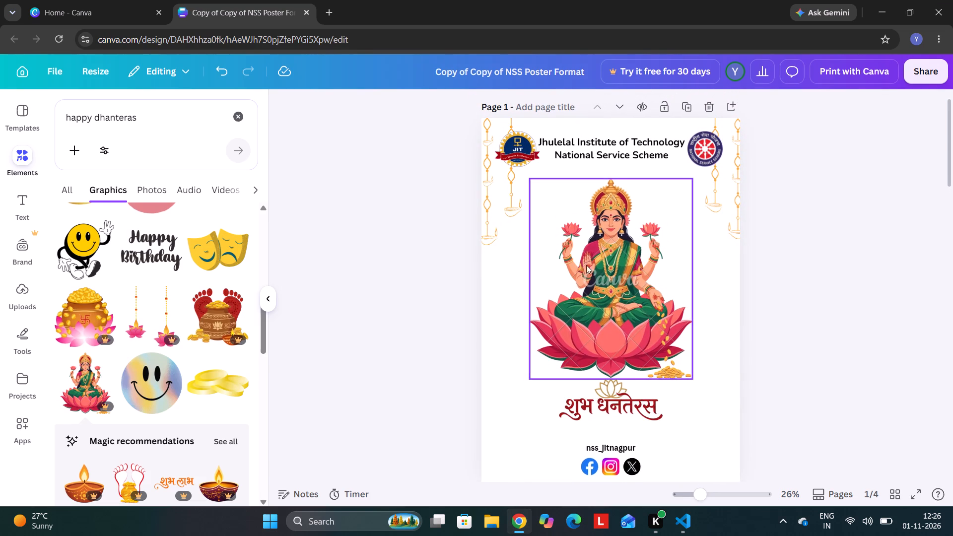
Add the scattered gold coins graphic from the happy dhanteras results to page 1.
scroll(131, 347, "up", 1)
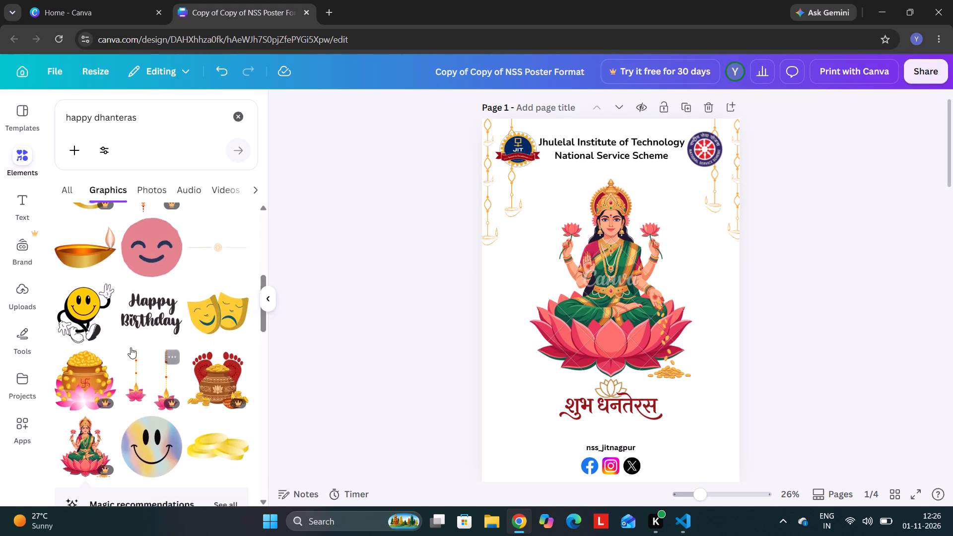
scroll(131, 347, "up", 3)
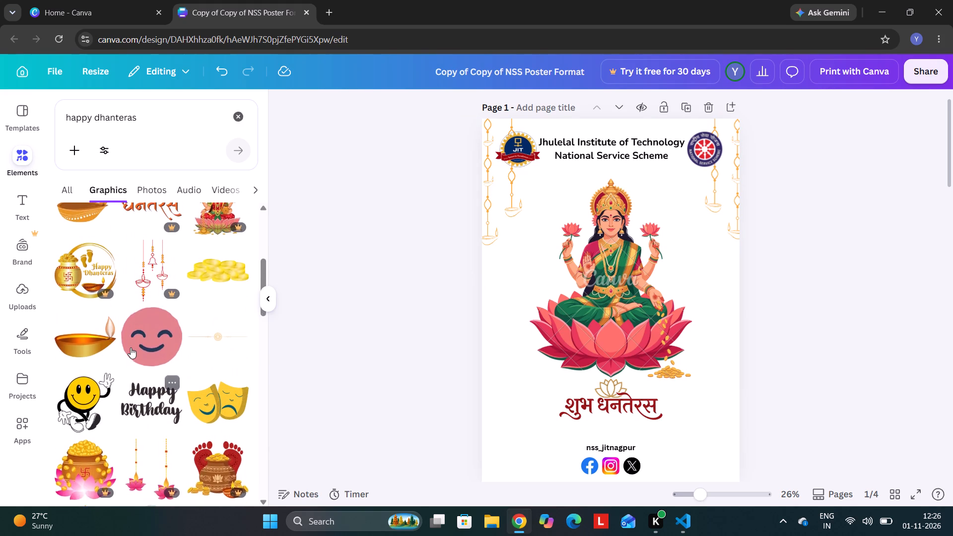
scroll(131, 347, "up", 2)
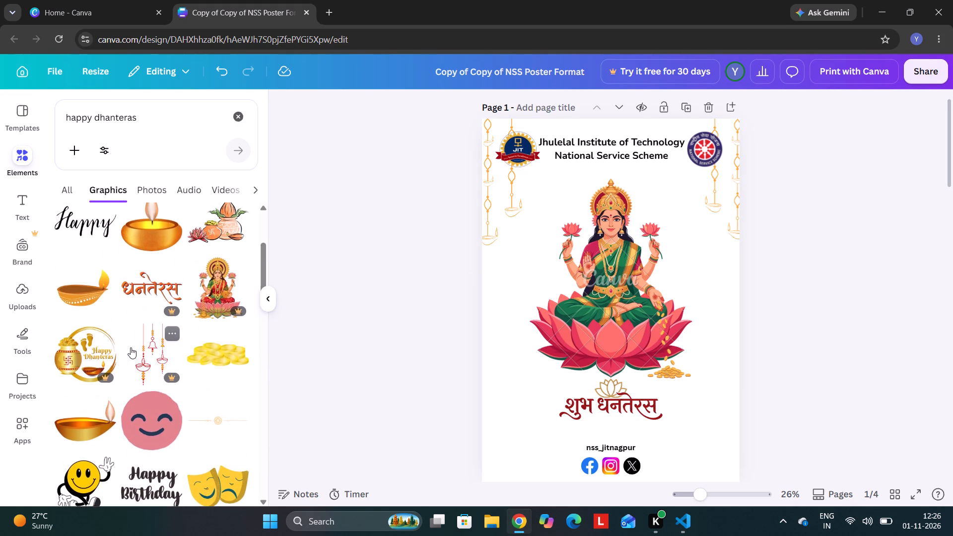
scroll(131, 347, "right", 1)
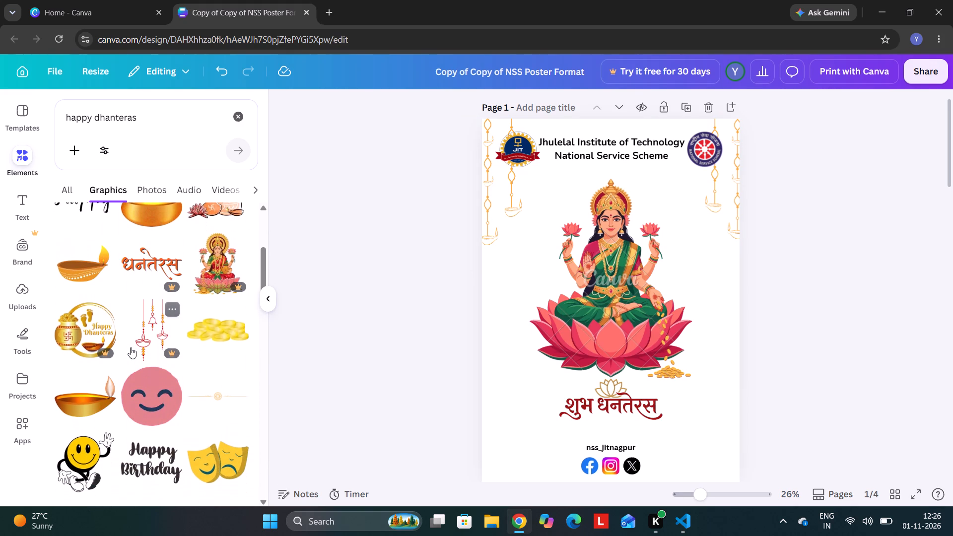
scroll(131, 347, "up", 1)
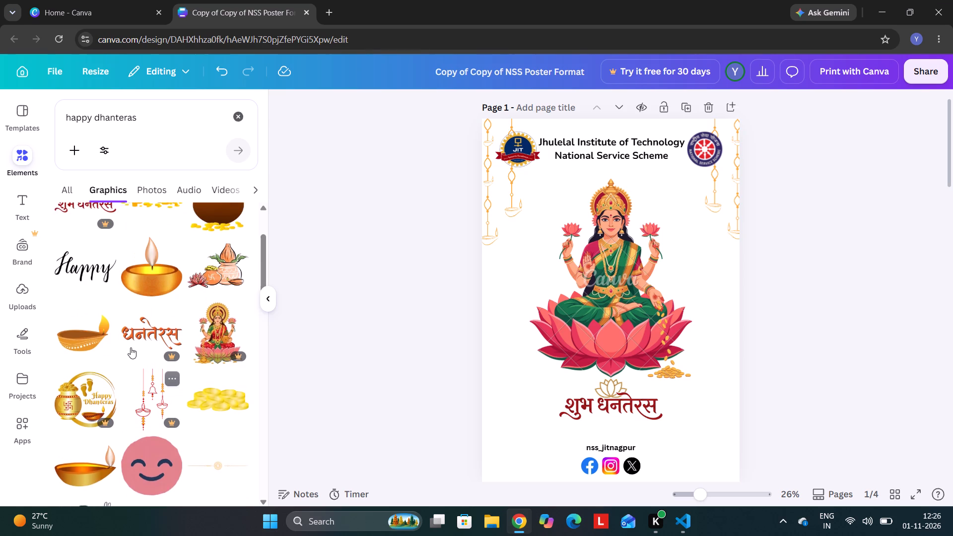
scroll(131, 347, "up", 3)
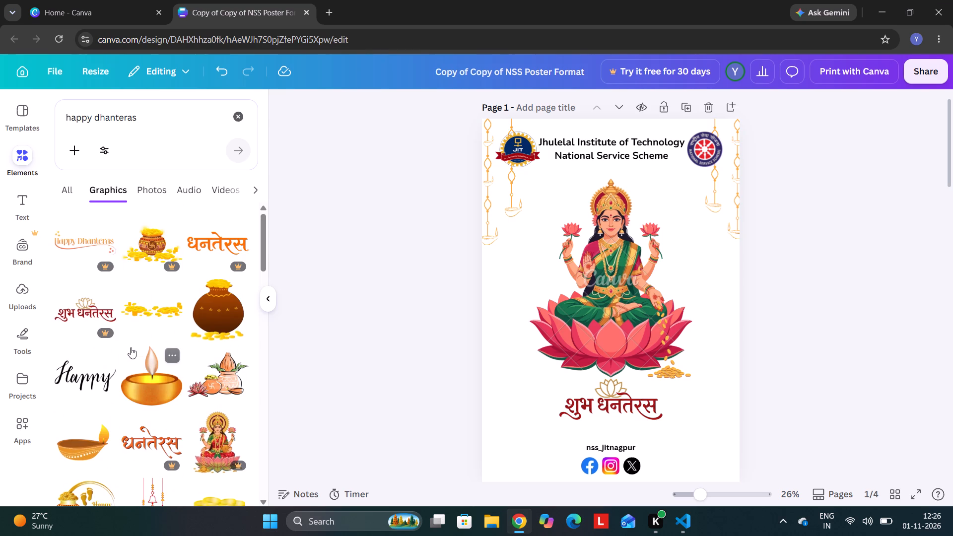
left_click_drag(151, 305, 403, 338)
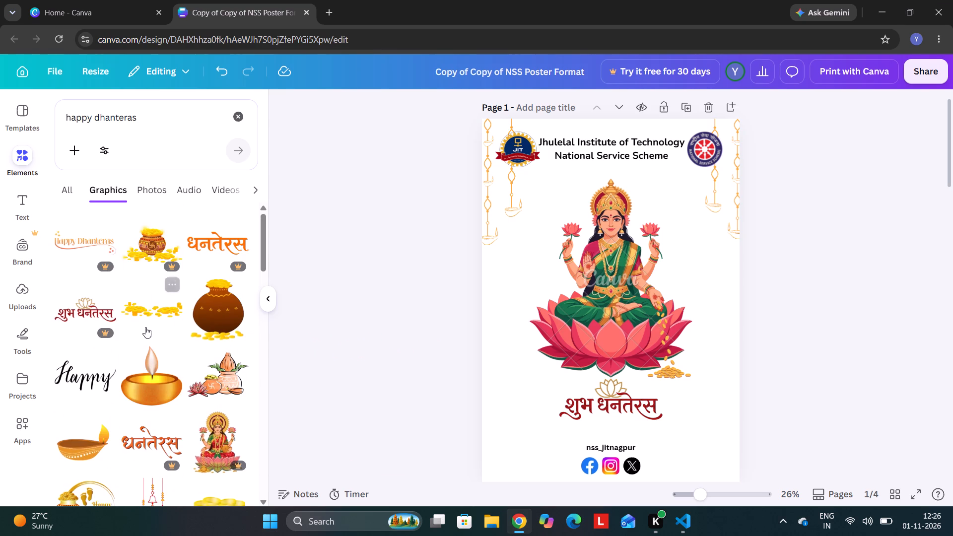
left_click(153, 314)
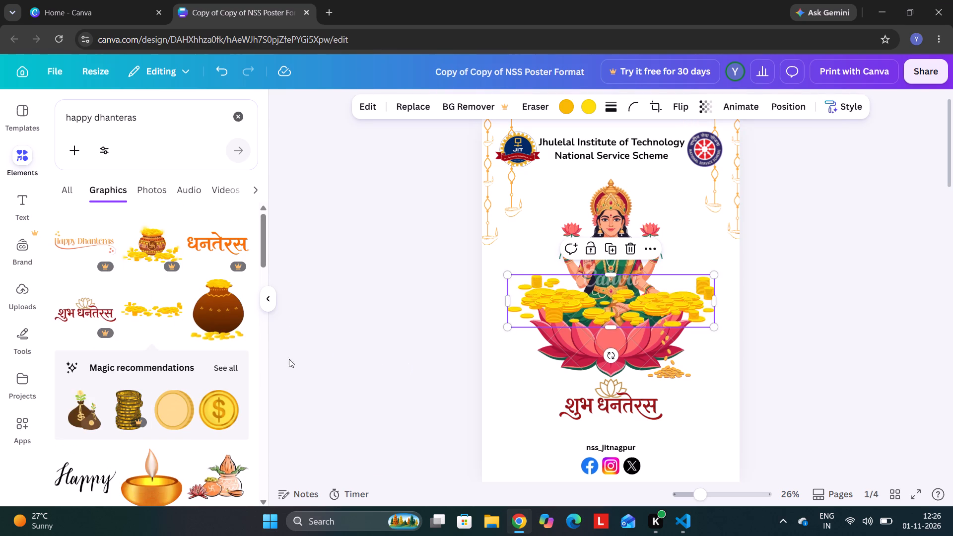
left_click_drag(162, 309, 409, 379)
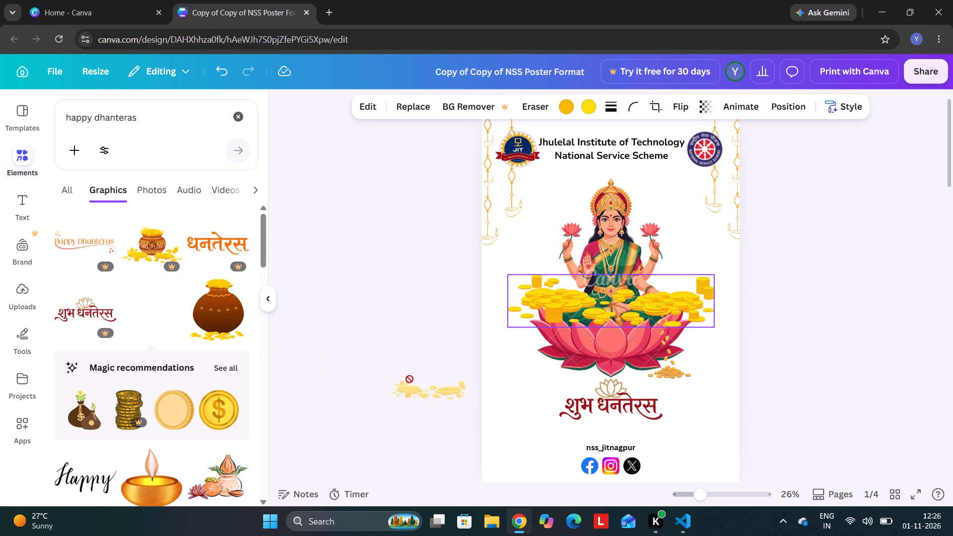
left_click_drag(409, 379, 347, 355)
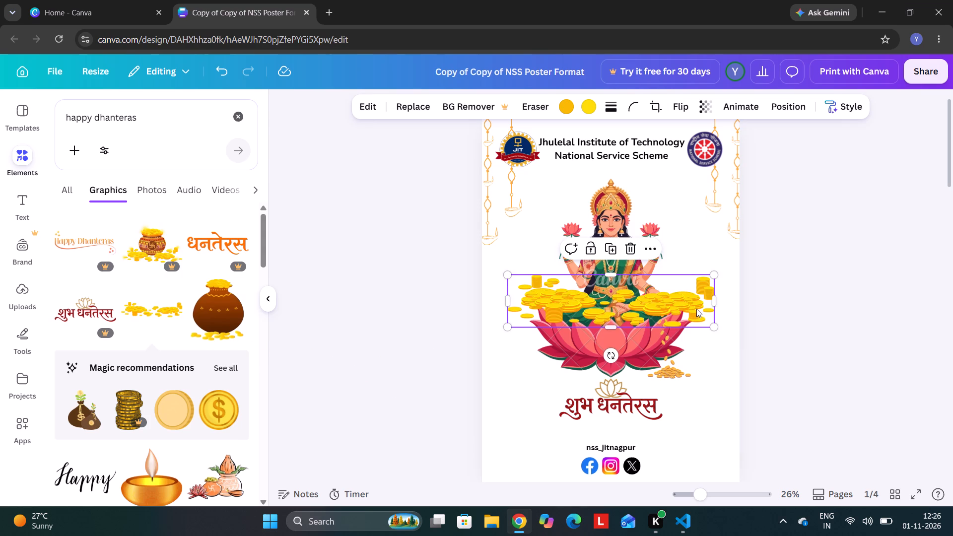
Shrink the scattered gold coins graphic and place it over the small coin pile beside the base of the lotus.
left_click_drag(715, 307, 717, 316)
left_click_drag(712, 327, 601, 325)
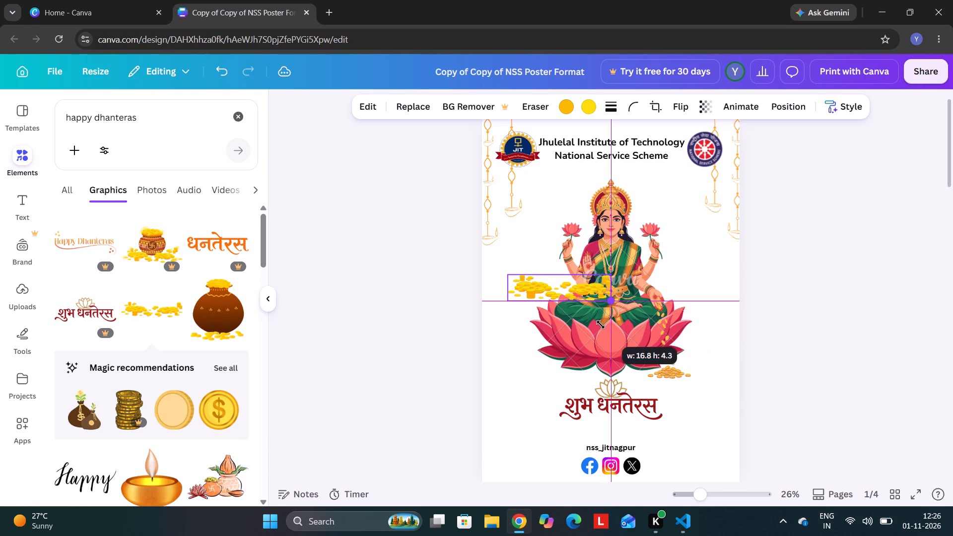
left_click_drag(601, 325, 580, 325)
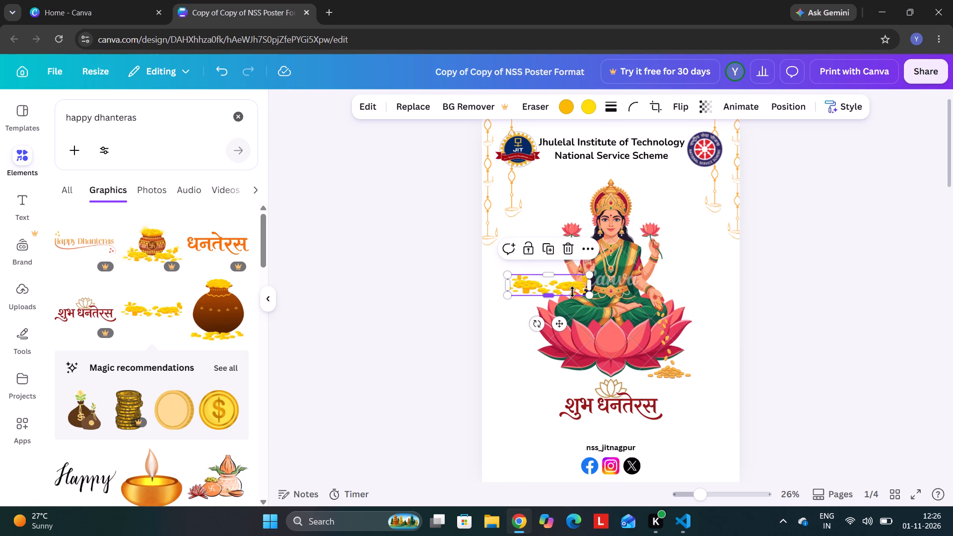
left_click_drag(562, 286, 674, 356)
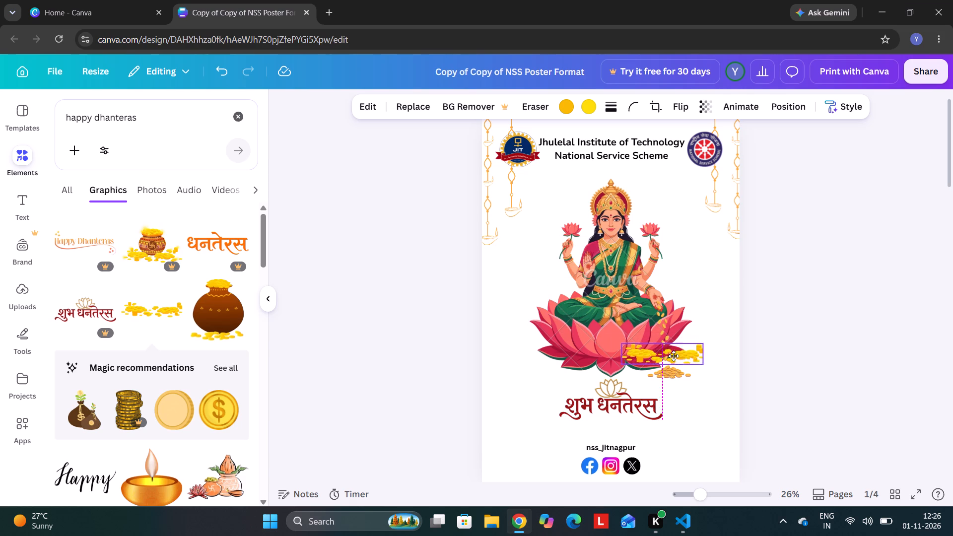
left_click_drag(674, 356, 681, 377)
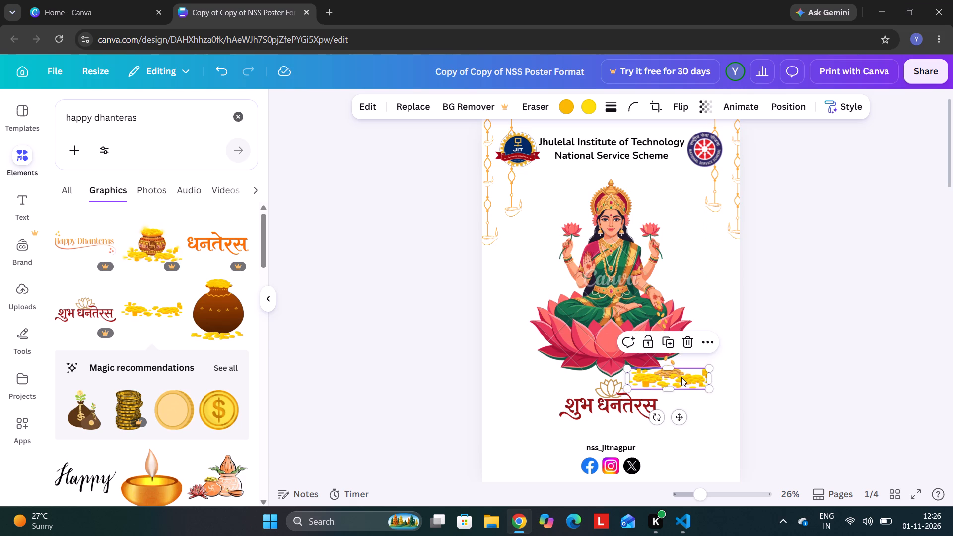
left_click(771, 357)
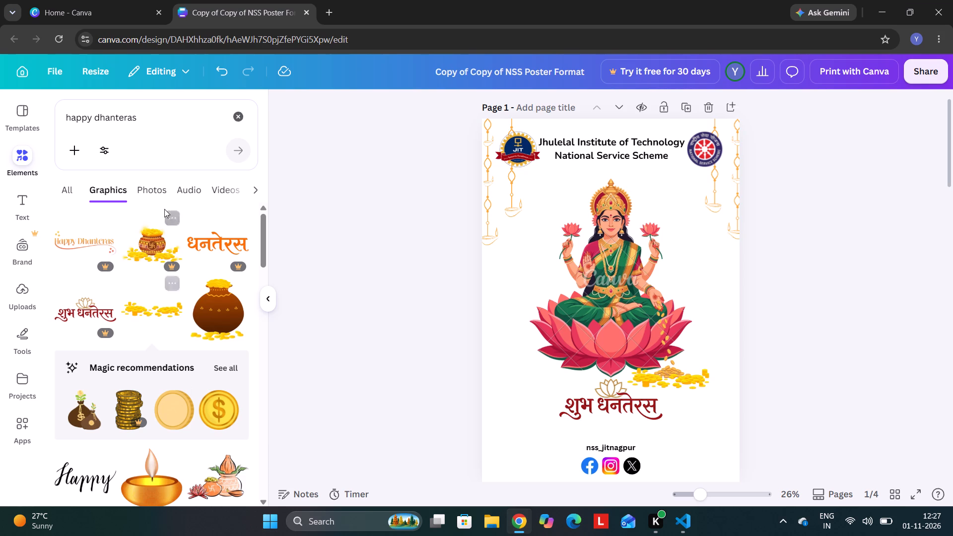
Replace the happy dhanteras graphics search with a search for rangoli.
left_click(182, 119)
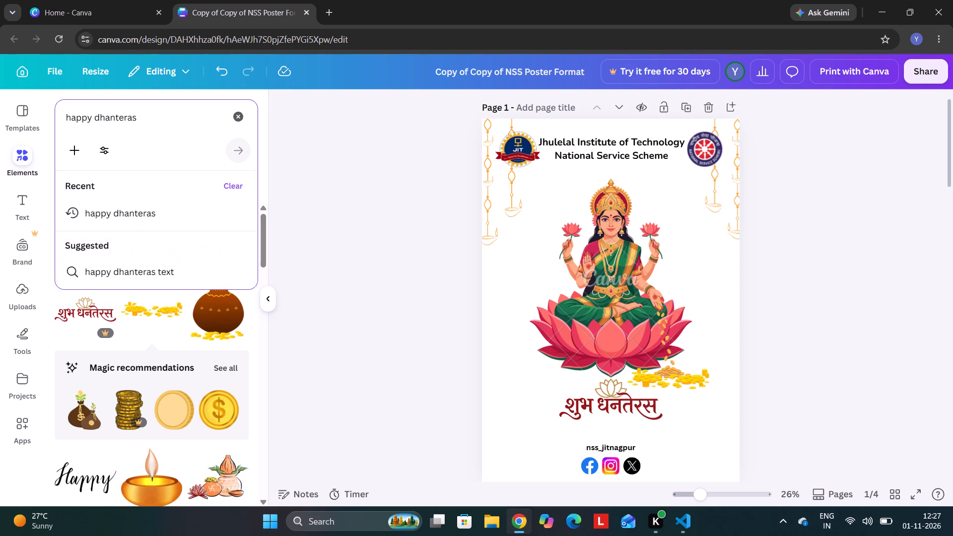
key("BackSpace")
key("BackSpace")
key("BackSpace")
key("BackSpace")
key("BackSpace")
key("BackSpace")
key("BackSpace")
key("BackSpace")
key("BackSpace")
key("BackSpace")
key("BackSpace")
key("BackSpace")
key("BackSpace")
key("BackSpace")
key("BackSpace")
key("BackSpace")
key("BackSpace")
key("BackSpace")
key("BackSpace")
key("BackSpace")
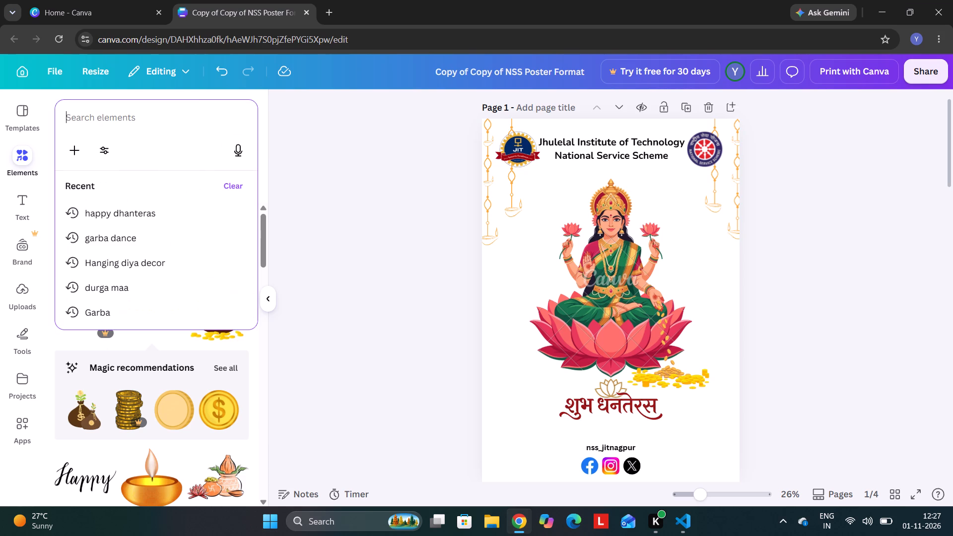
type("ran")
type("goli")
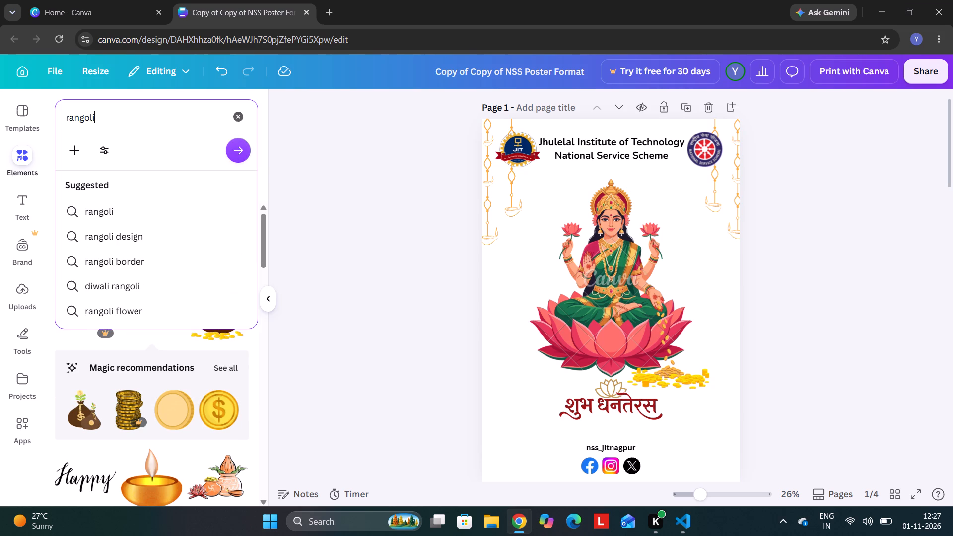
key("Return")
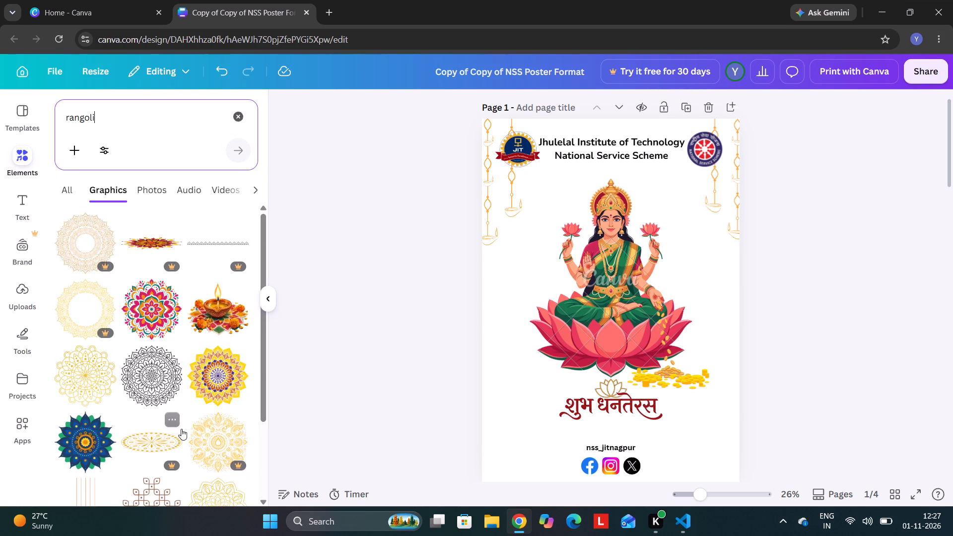
Add the yellow and purple flower-shaped rangoli to page 1 and move it down over the lotus, just above the lettering.
left_click(223, 383)
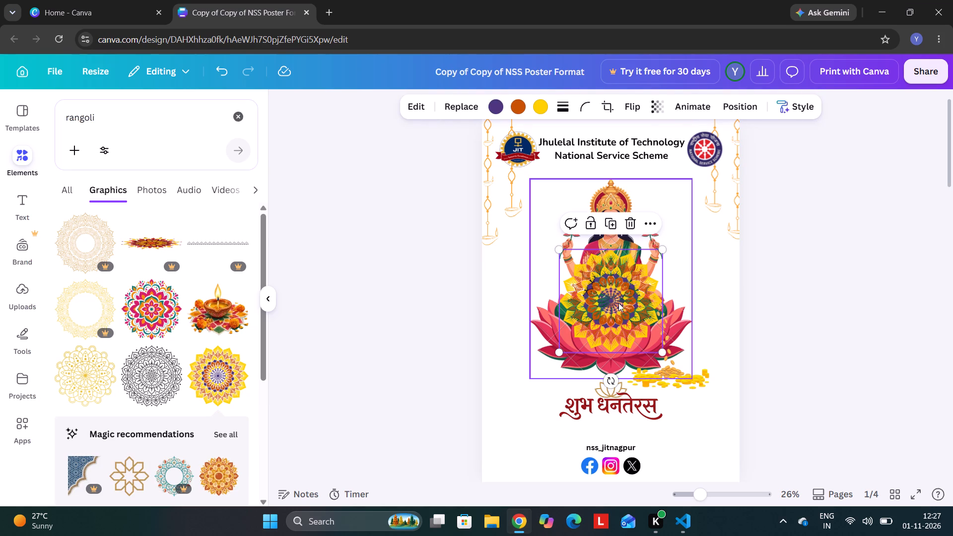
left_click(618, 303)
left_click_drag(616, 335, 613, 383)
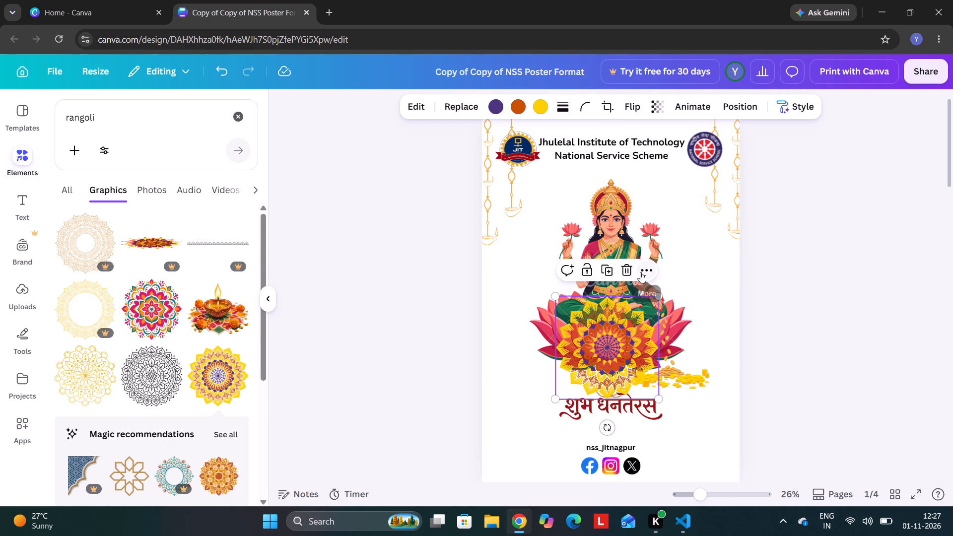
Send the rangoli backward two levels so that it sits behind the Lakshmi illustration.
left_click(641, 272)
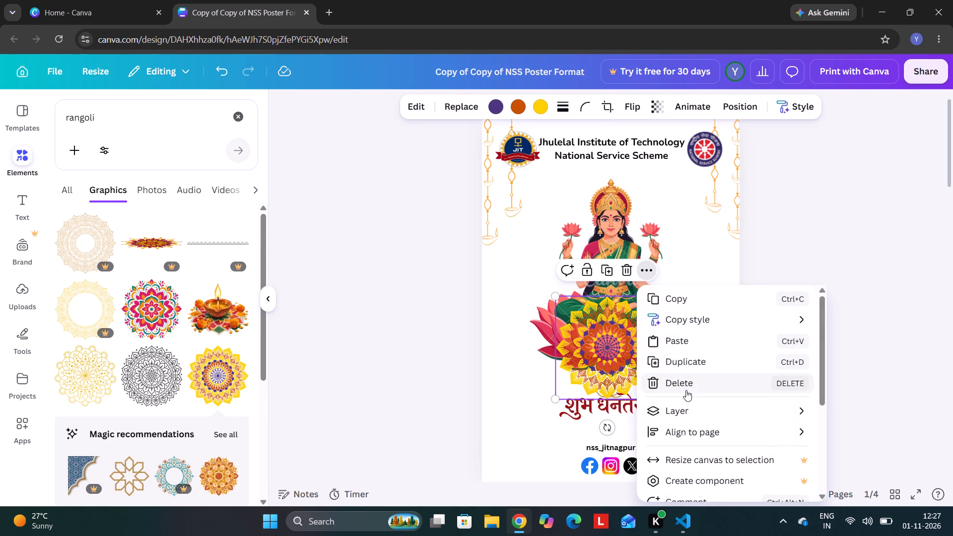
scroll(686, 390, "down", 2)
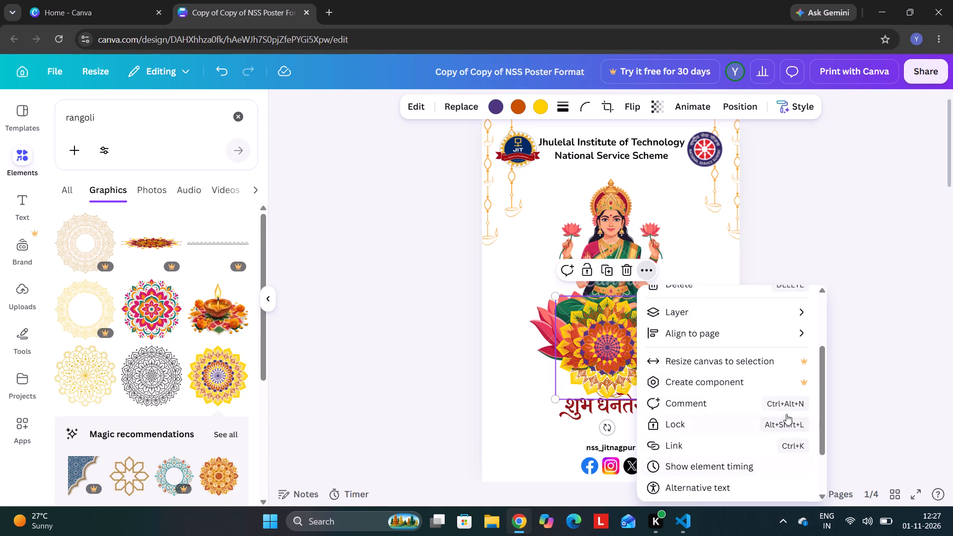
left_click(794, 316)
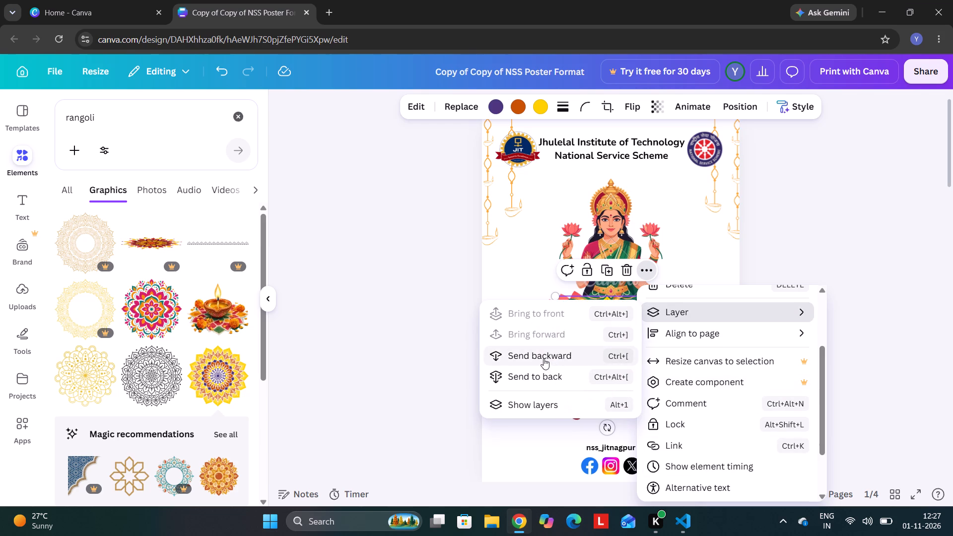
left_click(544, 358)
left_click(423, 366)
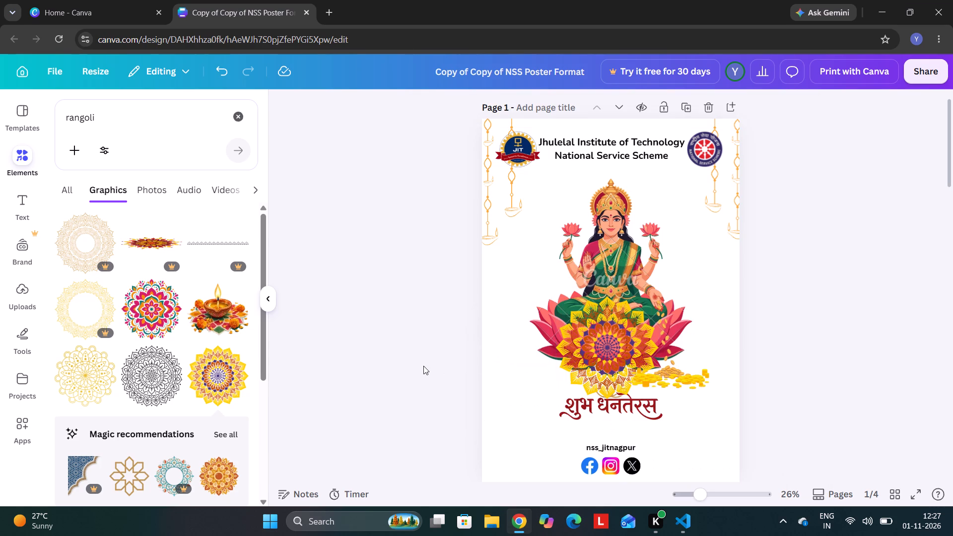
left_click(616, 361)
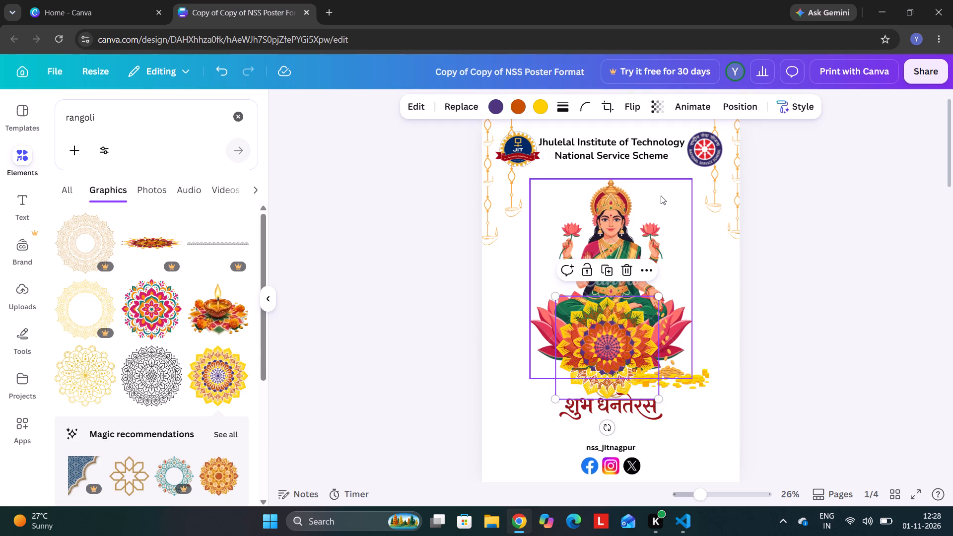
left_click(737, 111)
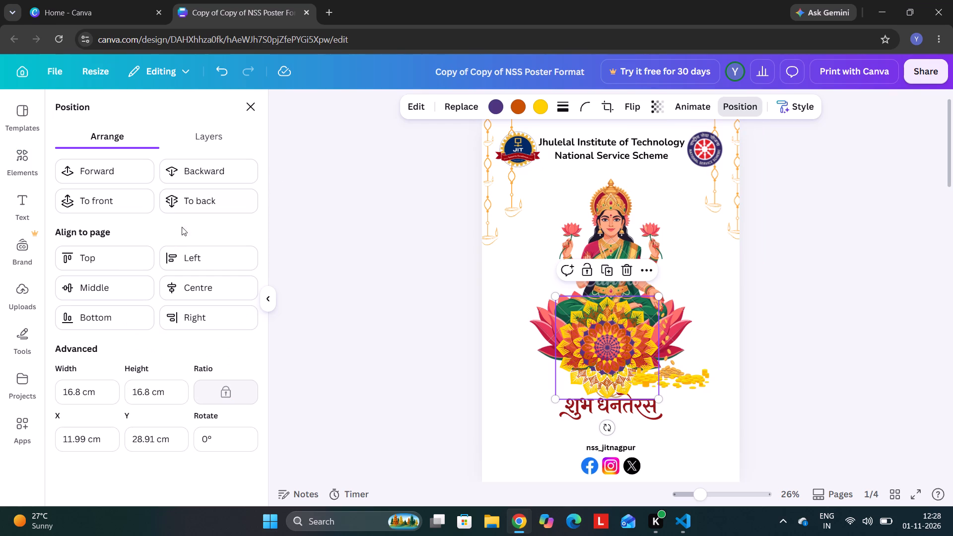
left_click(206, 174)
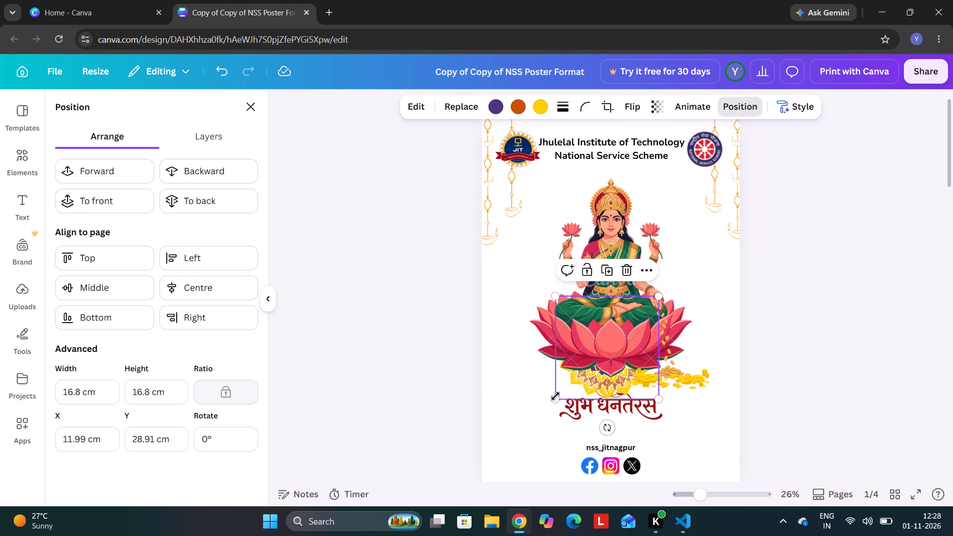
Enlarge the rangoli to about 20.4 cm wide and move it up so its lower petals show beneath the lotus.
left_click_drag(555, 400, 536, 405)
left_click_drag(658, 412, 669, 407)
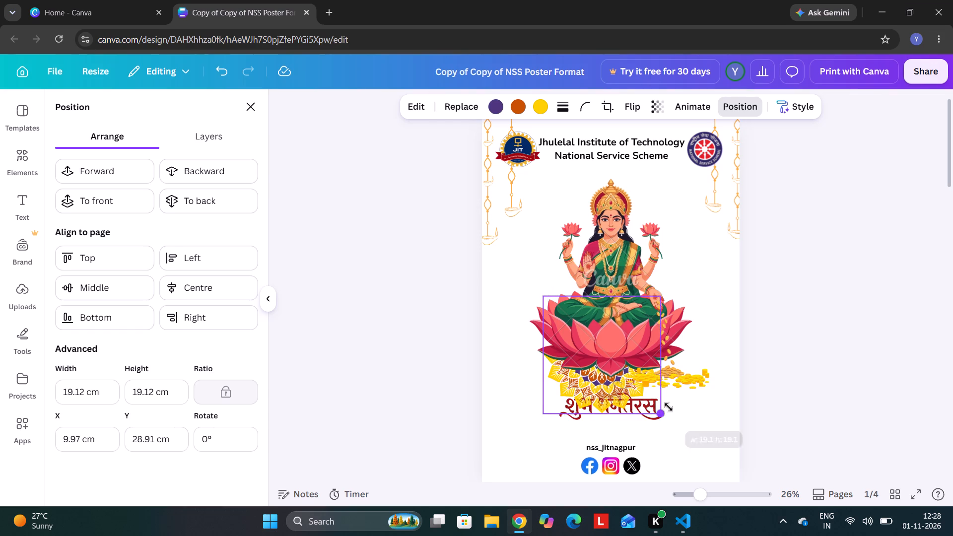
left_click_drag(669, 407, 710, 404)
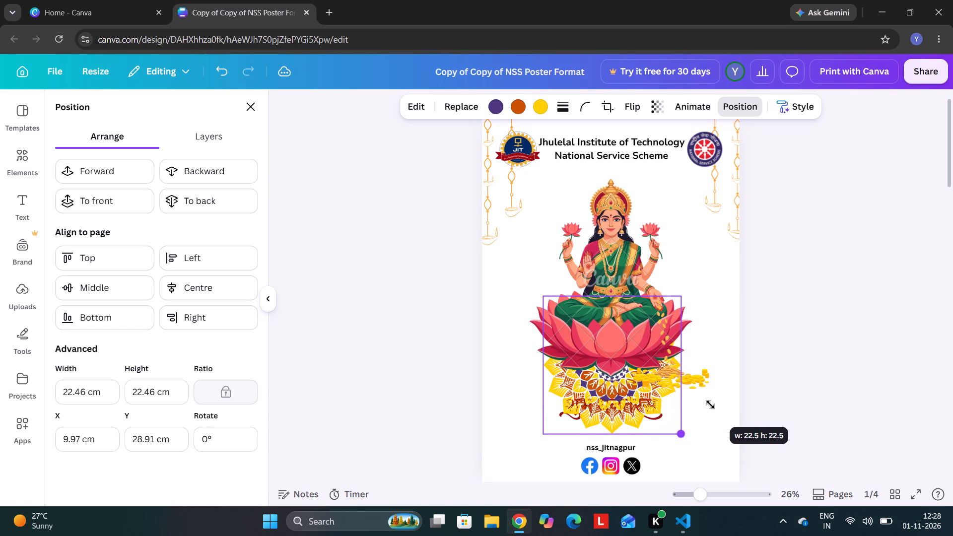
left_click_drag(710, 404, 704, 389)
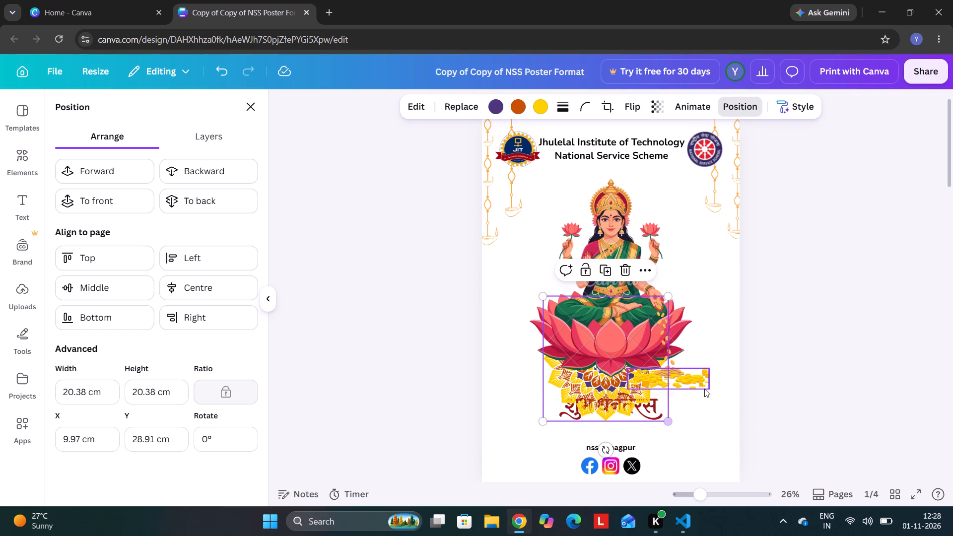
left_click_drag(615, 395, 627, 389)
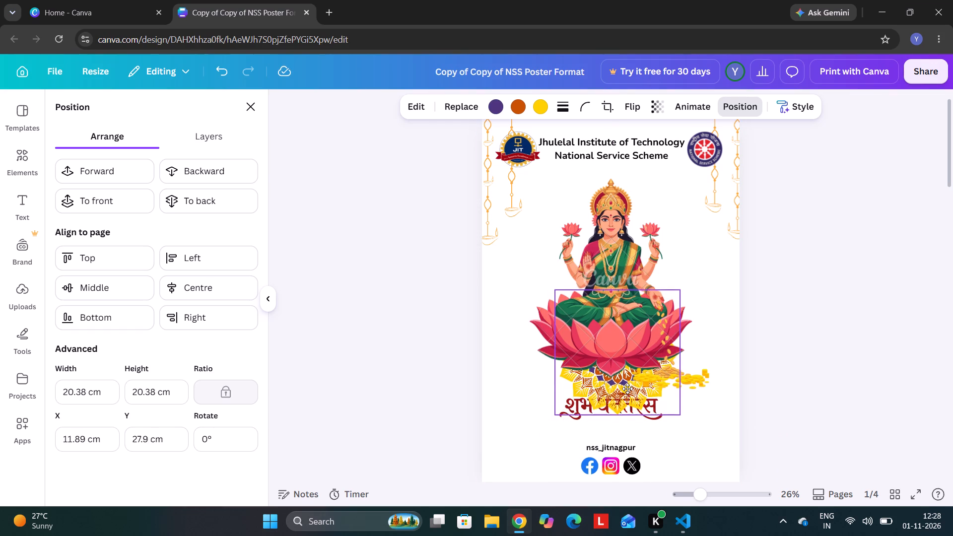
left_click_drag(627, 389, 625, 377)
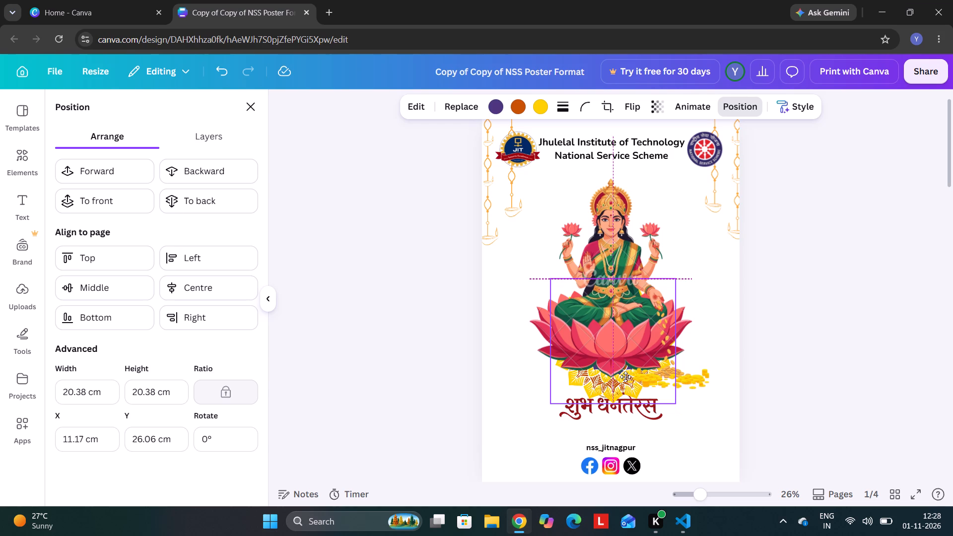
left_click_drag(625, 377, 624, 376)
Move the शुभ धनतेरस lettering down to the lower right of page 1, clear of the rangoli.
left_click_drag(598, 408, 683, 441)
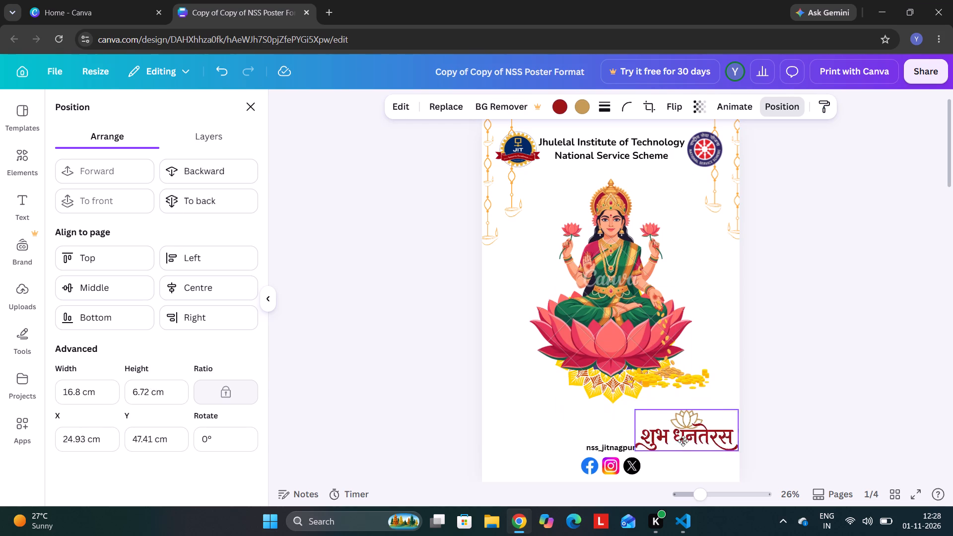
left_click_drag(683, 441, 679, 443)
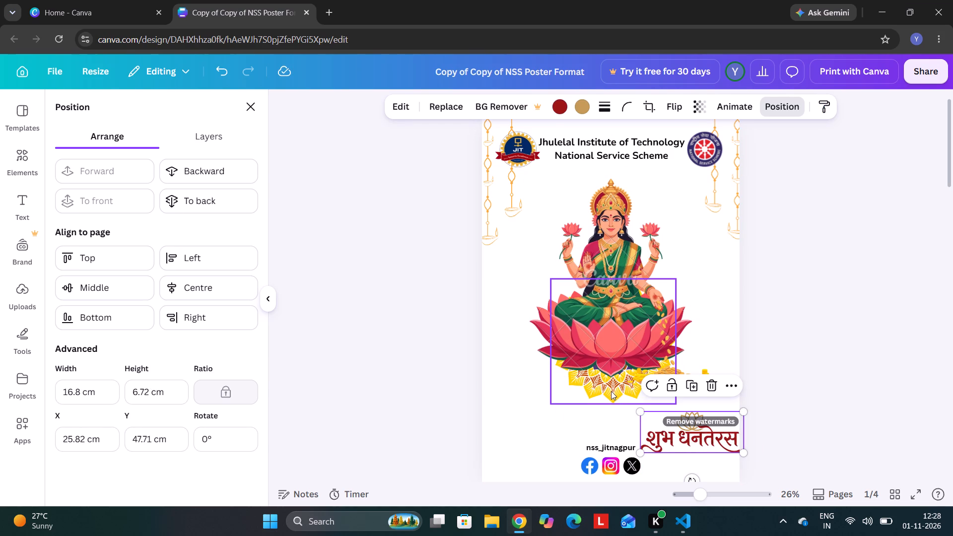
Centre the rangoli horizontally on page 1 and raise it slightly behind the lotus, at about 25 cm from the top.
left_click_drag(611, 391, 608, 386)
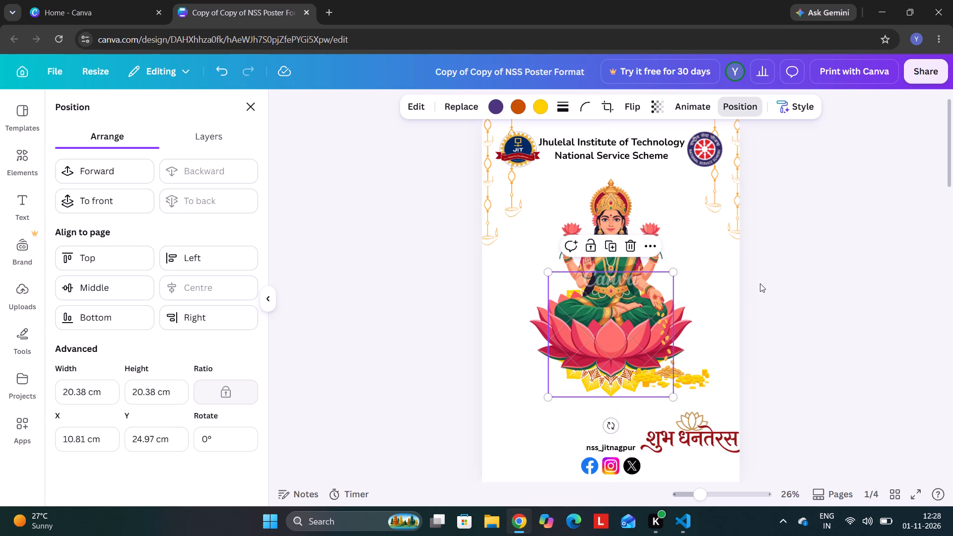
left_click(760, 283)
left_click(767, 252)
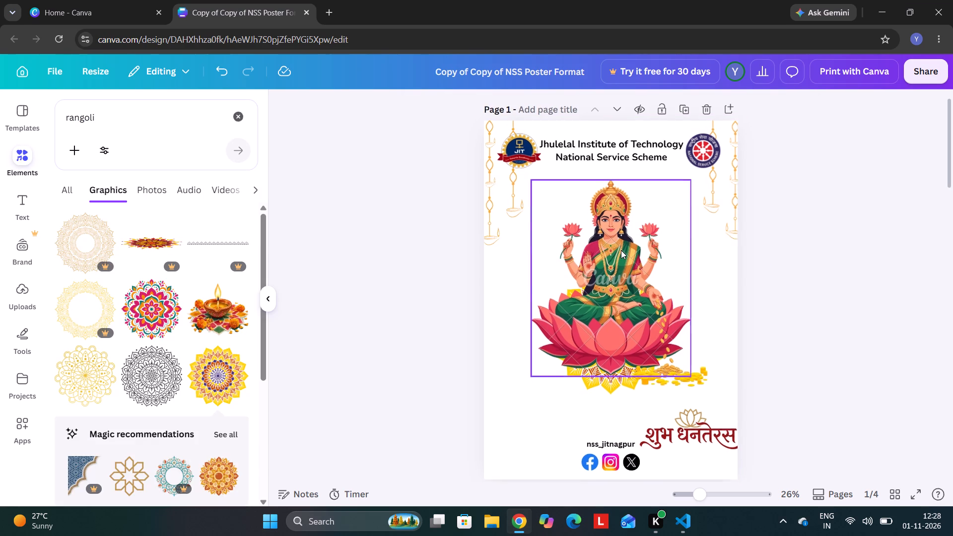
Shrink the Lakshmi illustration from its lower left corner until it is slightly narrower than the rangoli.
left_click(528, 379)
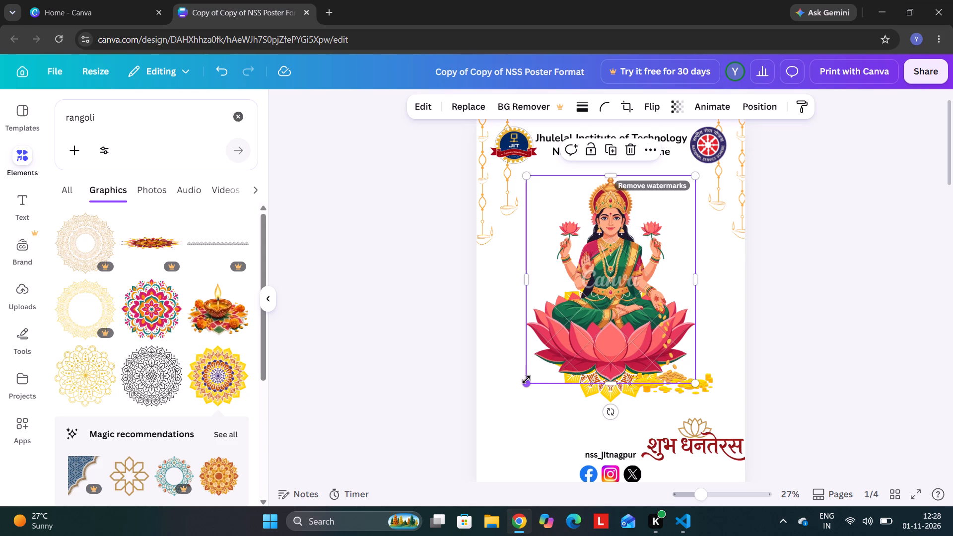
left_click_drag(526, 382, 535, 340)
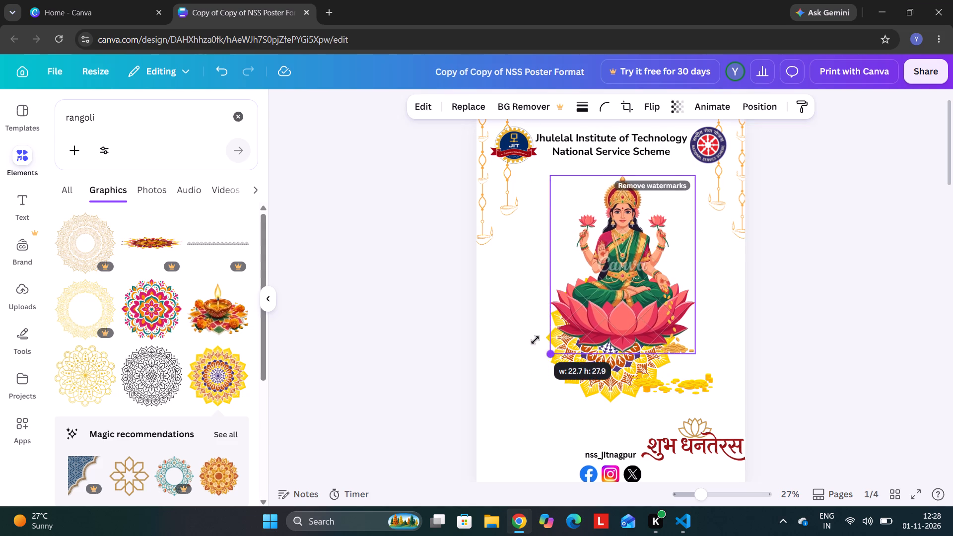
left_click_drag(535, 340, 545, 307)
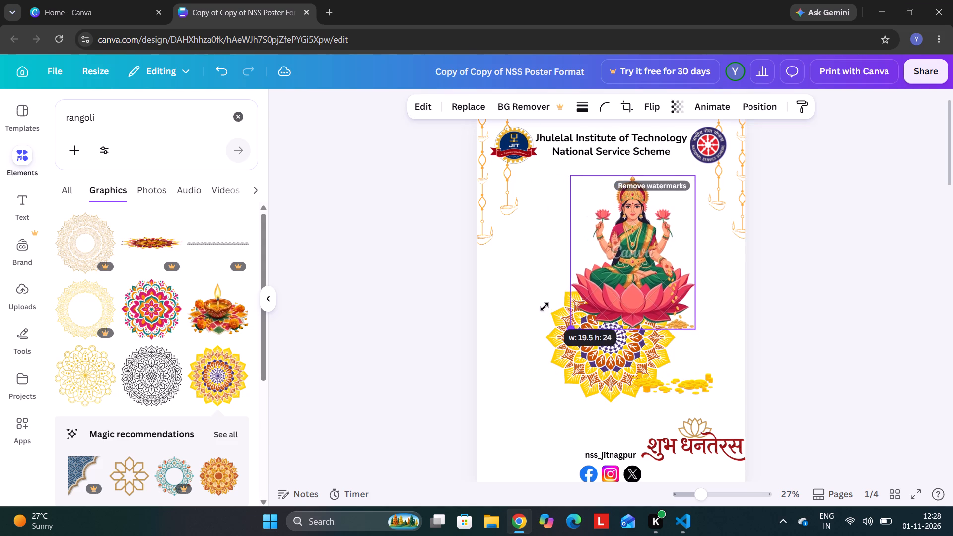
left_click_drag(545, 307, 549, 290)
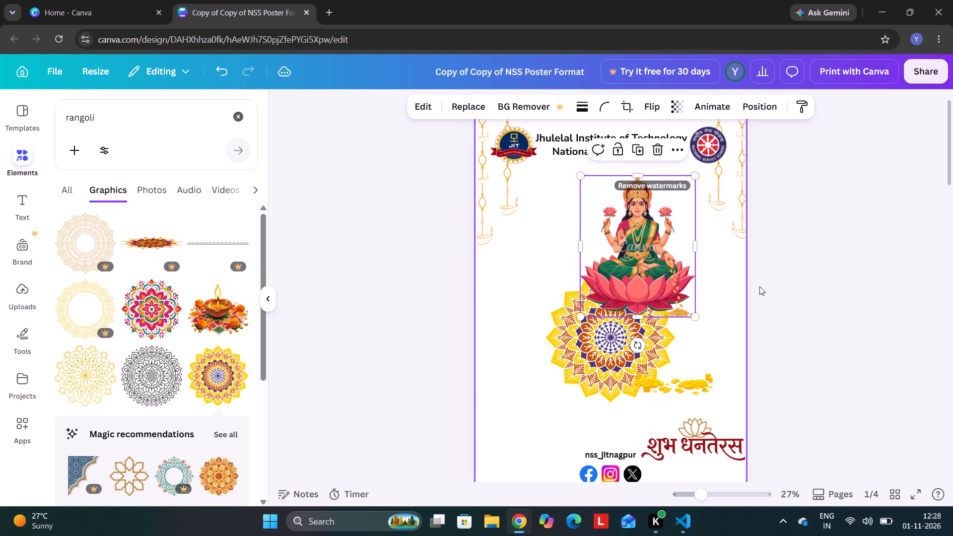
Move the rangoli up behind the lotus, clear of the gold coins and near the page's horizontal centre.
left_click_drag(612, 346, 622, 335)
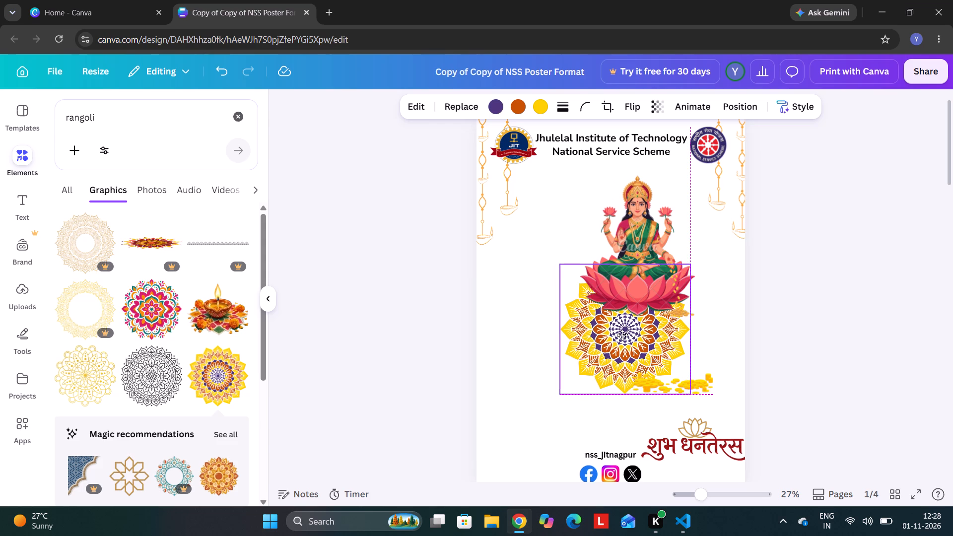
left_click_drag(622, 335, 618, 318)
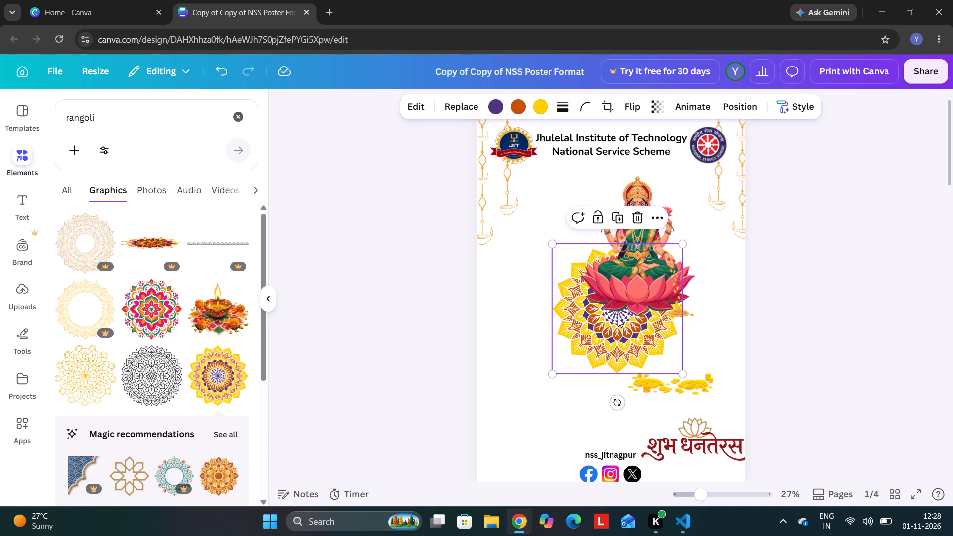
left_click_drag(642, 271, 631, 276)
Move the Lakshmi illustration over the rangoli on page 1, centred horizontally on it with the lotus covering the rangoli's upper half.
left_click(631, 276)
left_click_drag(621, 275, 586, 284)
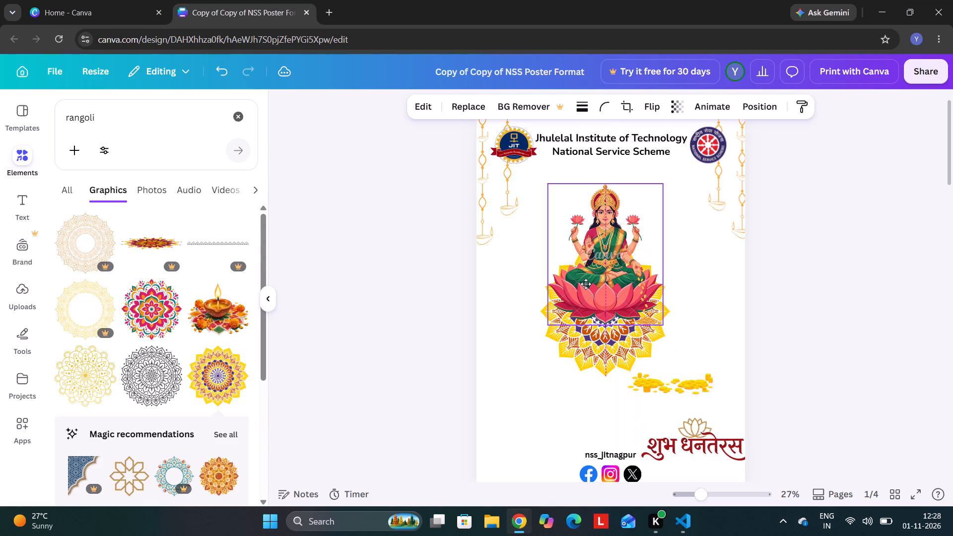
left_click_drag(586, 284, 584, 286)
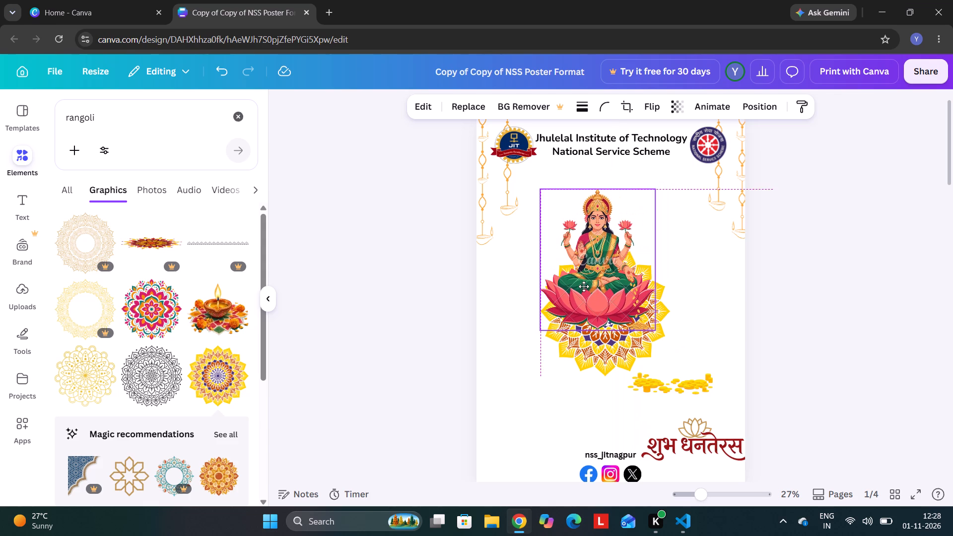
left_click_drag(584, 286, 587, 287)
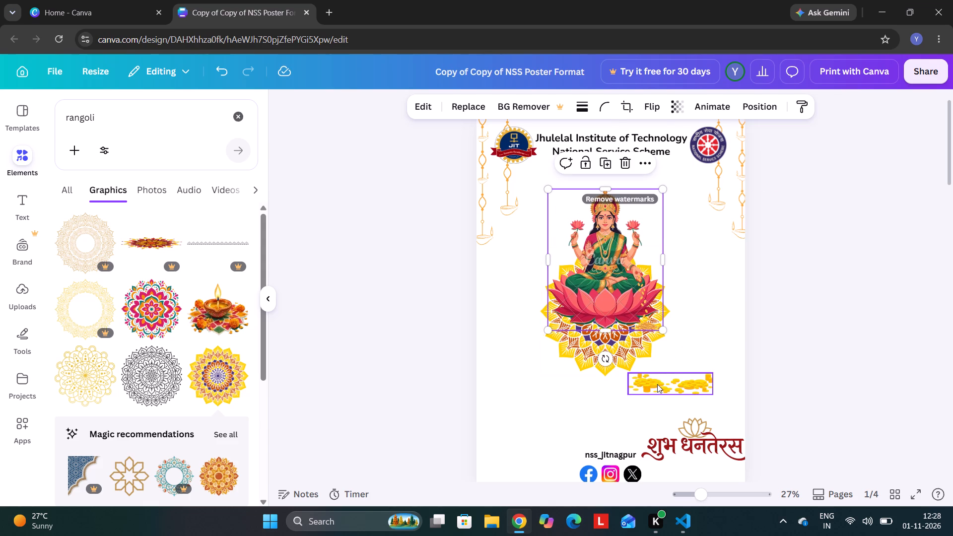
Move the gold coins up to the lower right of the lotus, overlapping the rangoli's edge.
left_click_drag(657, 384, 637, 335)
Shrink the rangoli until it is slightly narrower than the lotus and centre it behind, its lower edge level with the coins' base.
left_click(605, 355)
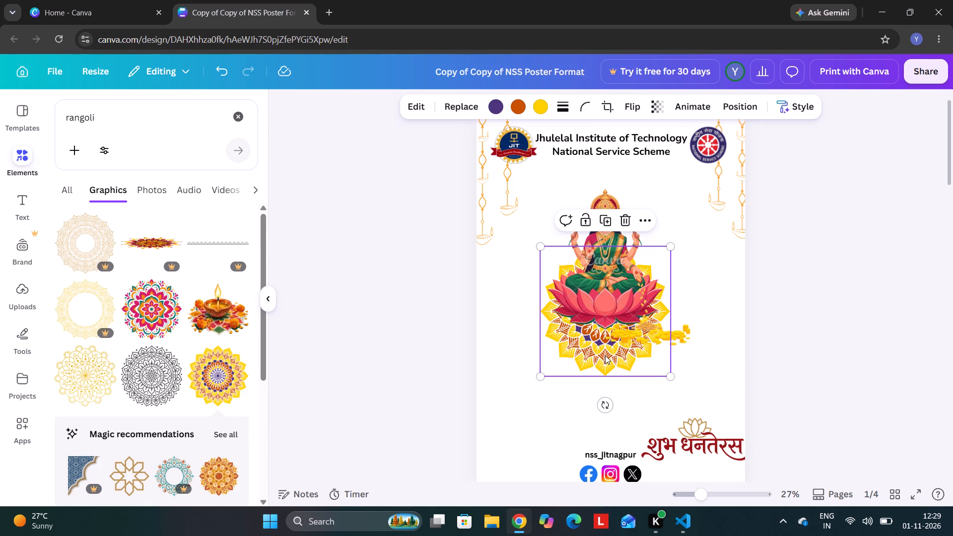
left_click_drag(543, 377, 549, 350)
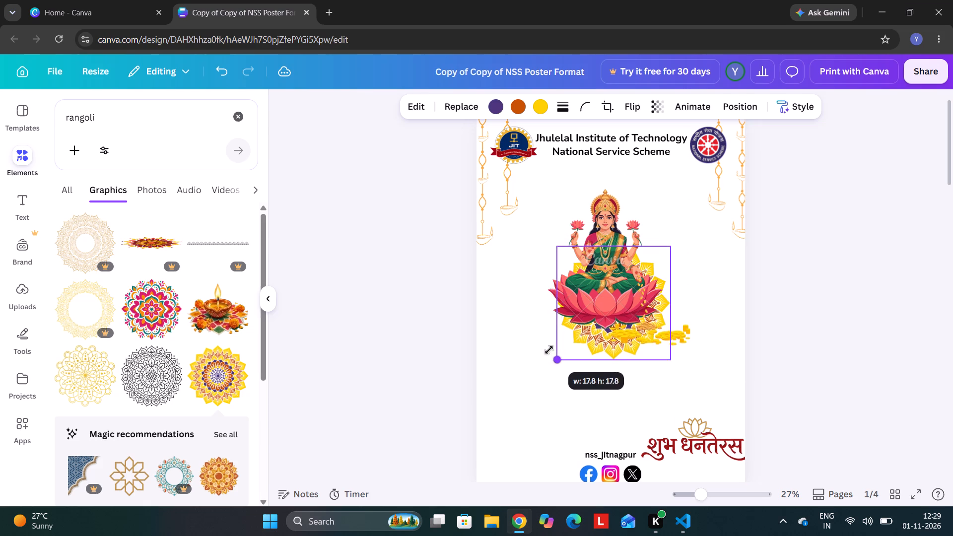
left_click_drag(549, 350, 550, 340)
left_click_drag(602, 339, 590, 339)
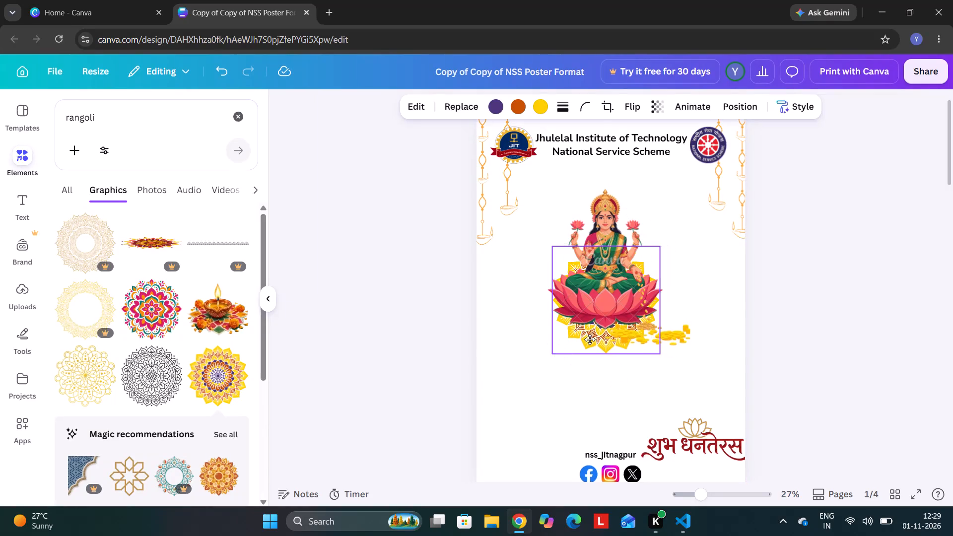
left_click_drag(590, 339, 591, 336)
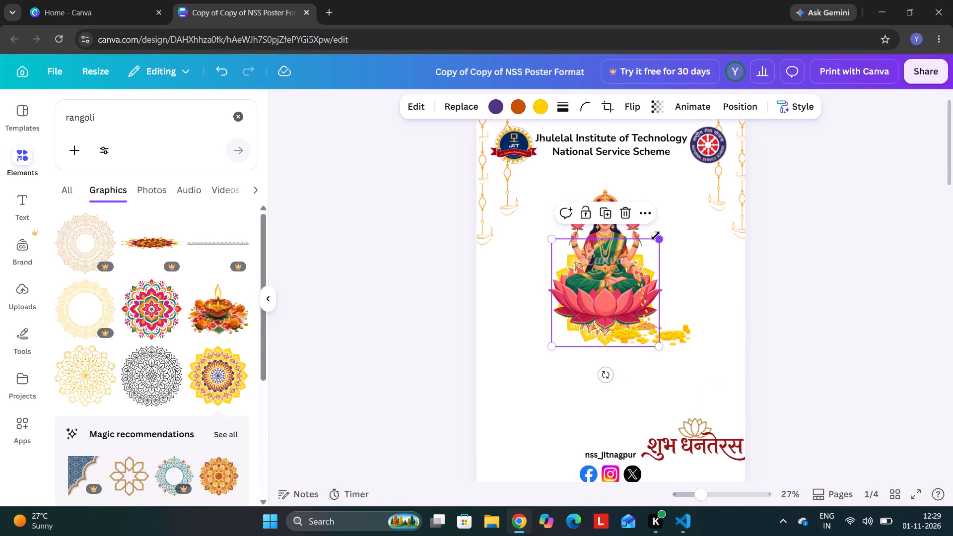
left_click_drag(659, 239, 664, 257)
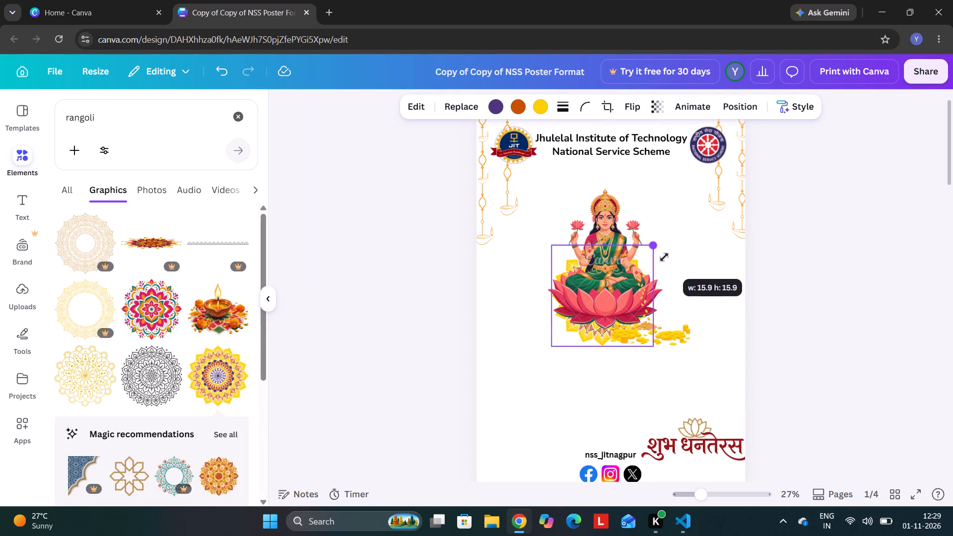
left_click_drag(664, 257, 660, 261)
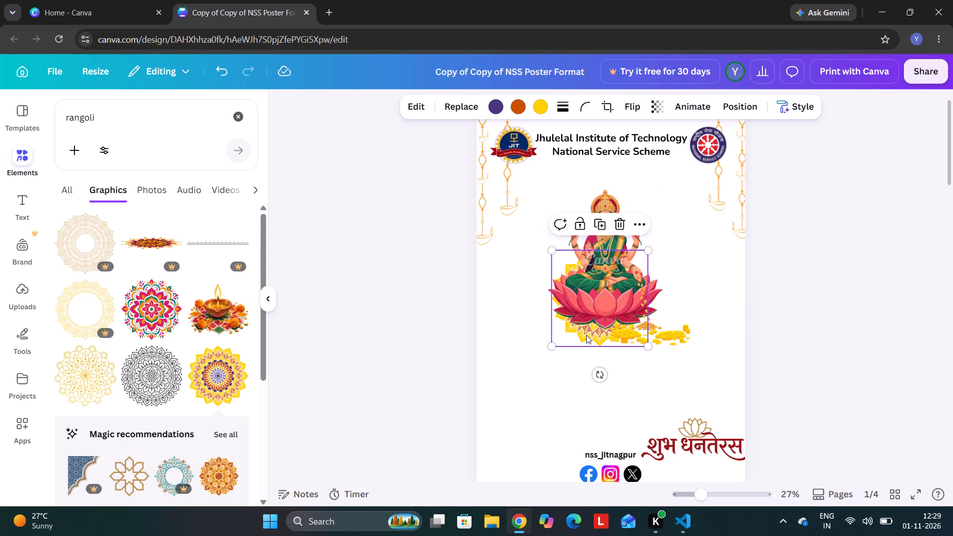
left_click_drag(586, 335, 589, 335)
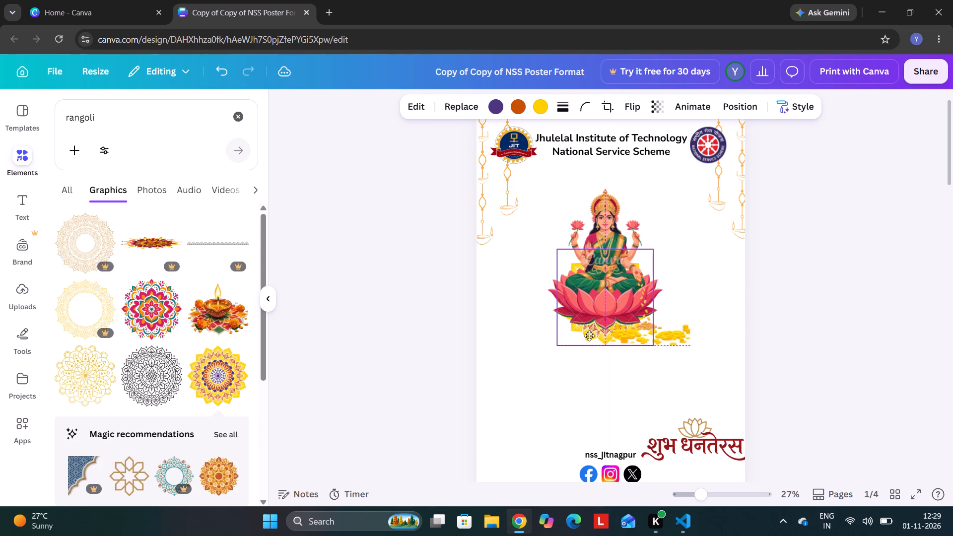
left_click_drag(589, 335, 591, 335)
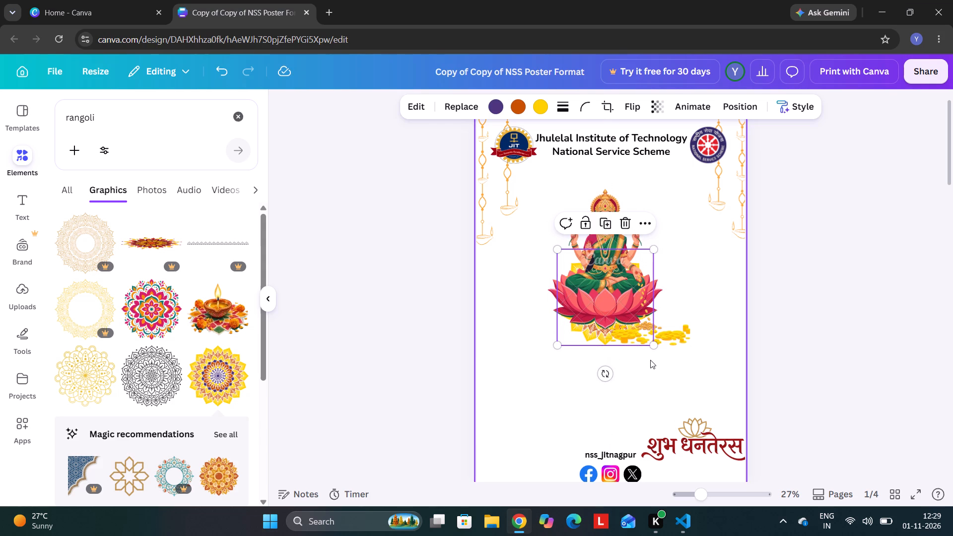
left_click(654, 359)
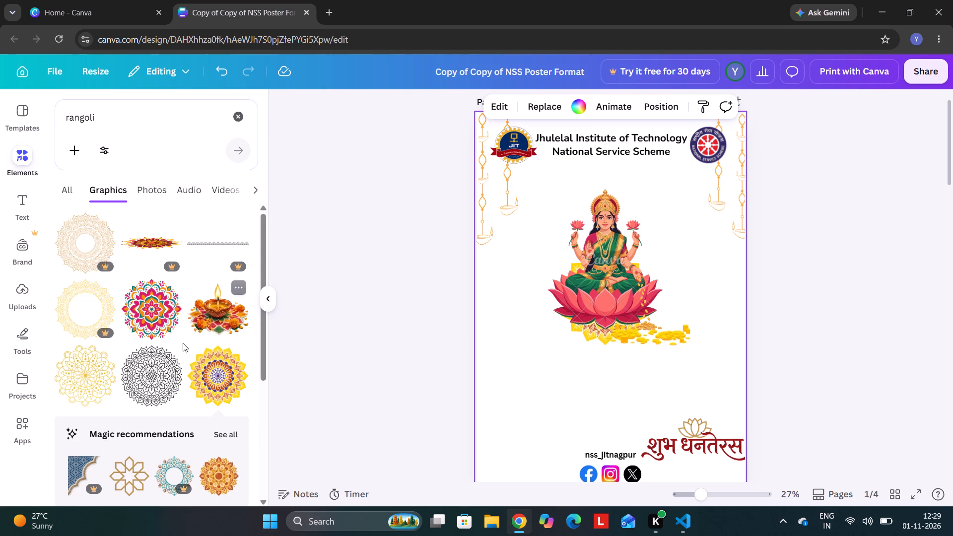
Browse the rangoli graphics and add the marigold garland border with hanging side strings to page 1.
scroll(226, 356, "down", 2)
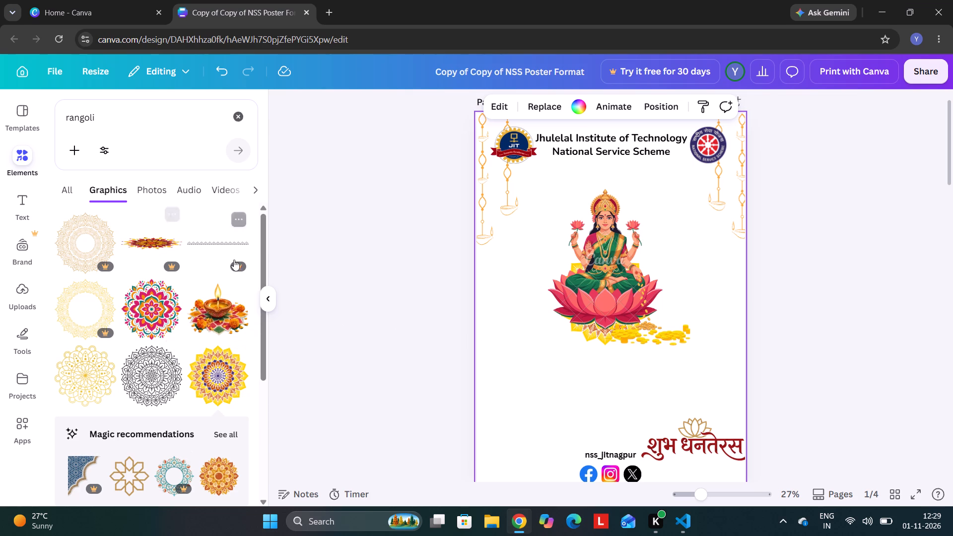
scroll(194, 344, "up", 2)
scroll(194, 344, "down", 1)
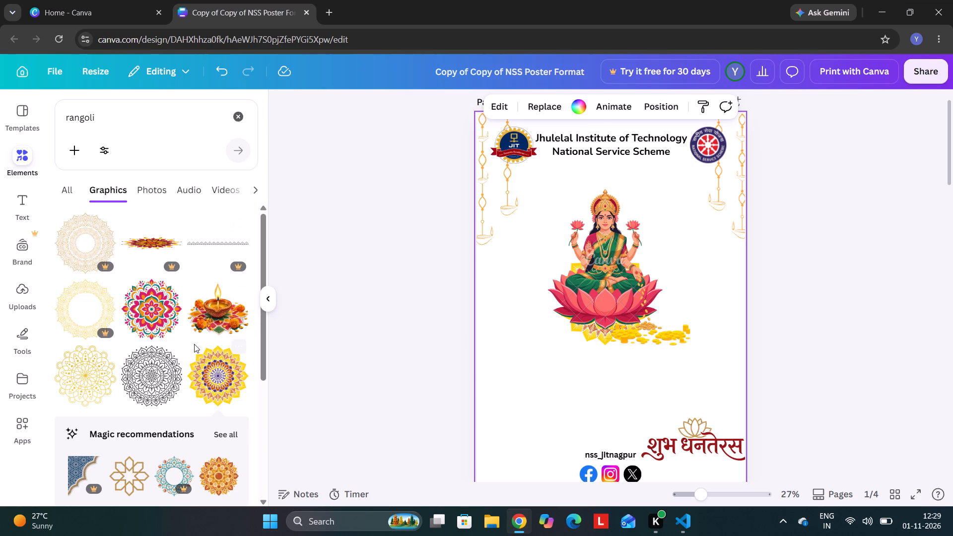
scroll(194, 344, "down", 1)
scroll(194, 344, "up", 1)
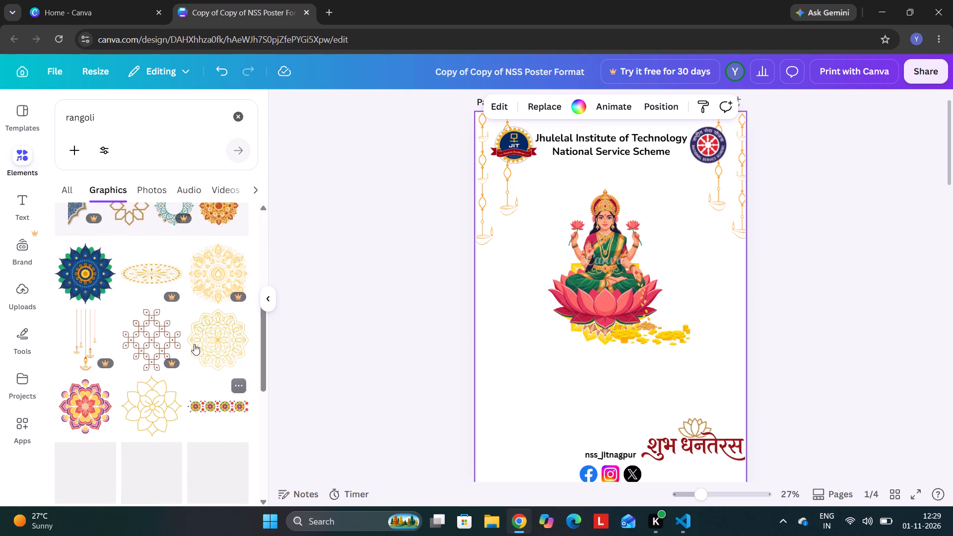
scroll(194, 344, "up", 1)
scroll(194, 344, "down", 1)
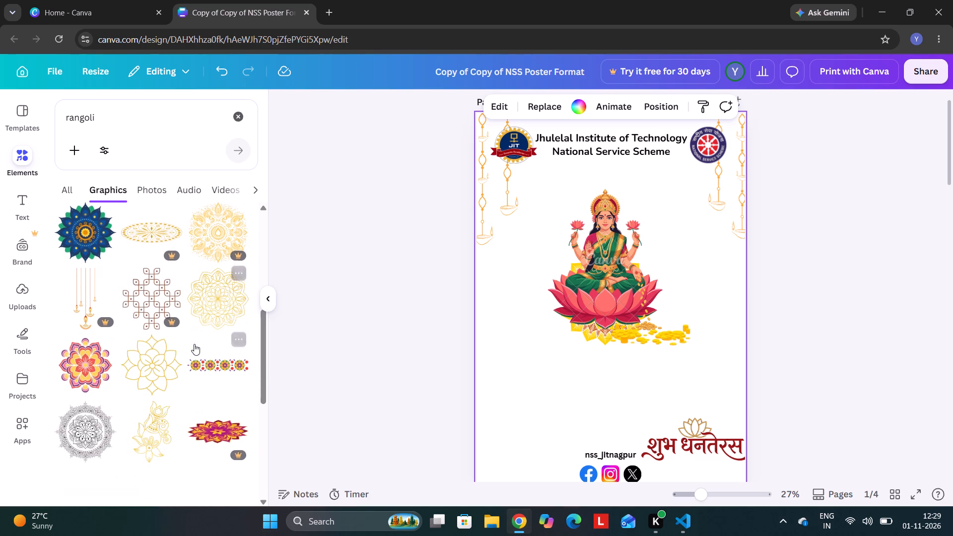
scroll(194, 344, "down", 2)
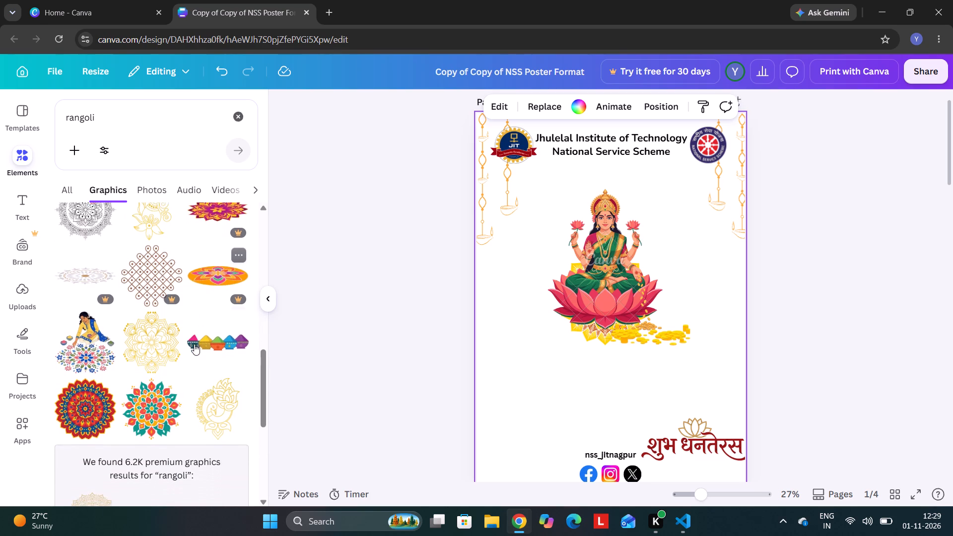
scroll(194, 344, "down", 4)
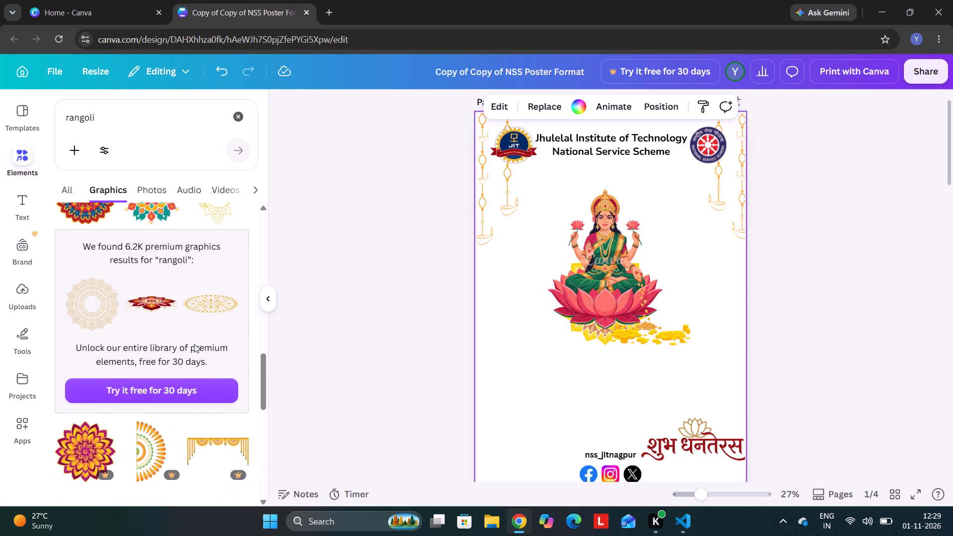
scroll(194, 344, "down", 1)
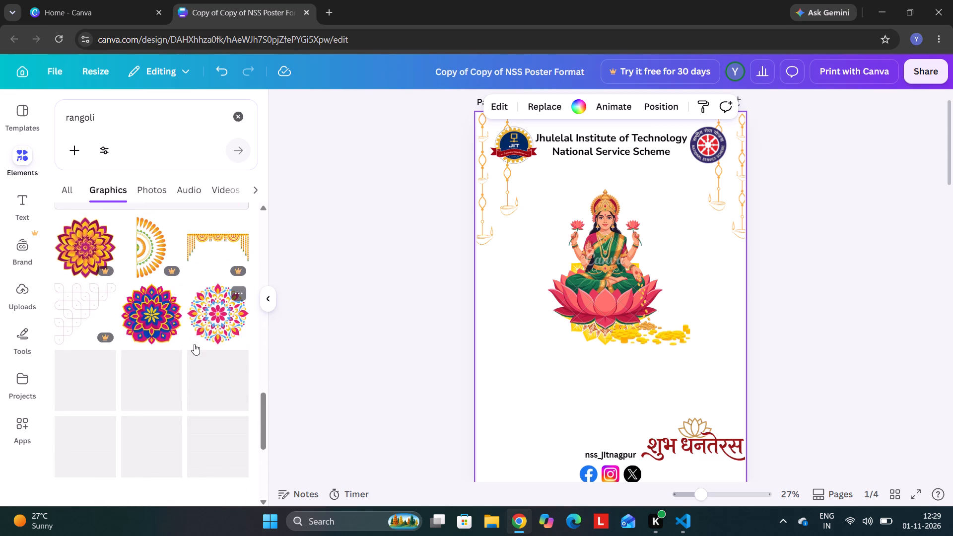
scroll(194, 344, "up", 1)
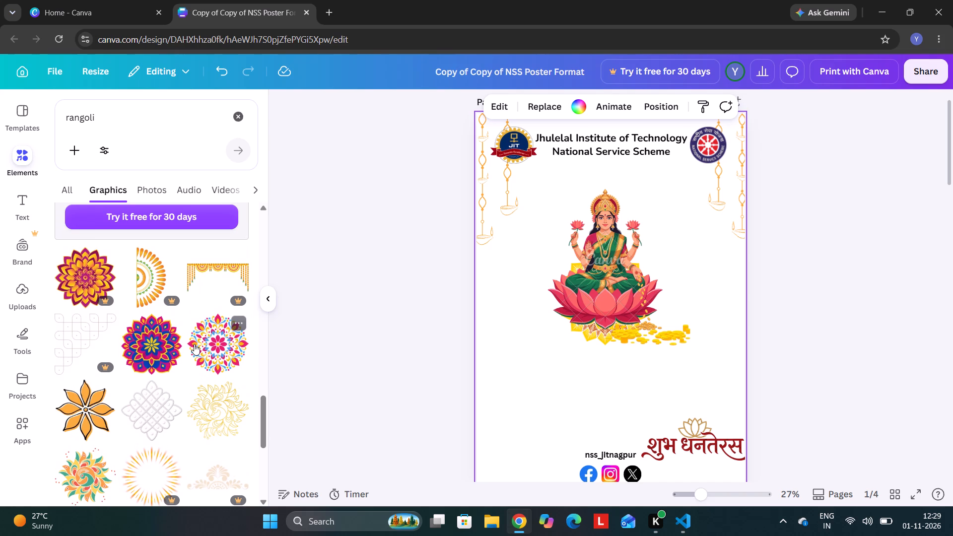
left_click(201, 297)
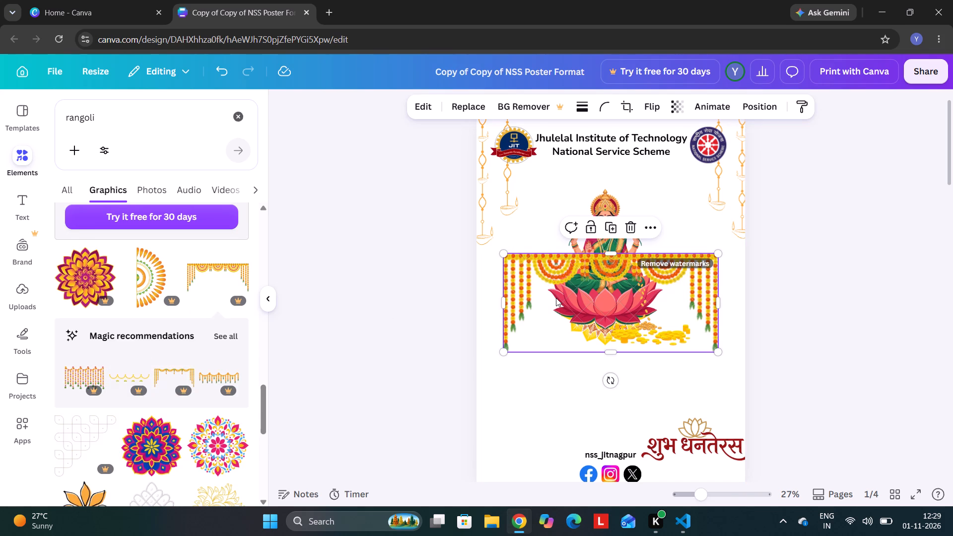
Move the marigold garland to the top edge of page 1 and stretch it to the full page width, 42 cm by 16.24 cm.
left_click_drag(556, 298, 550, 120)
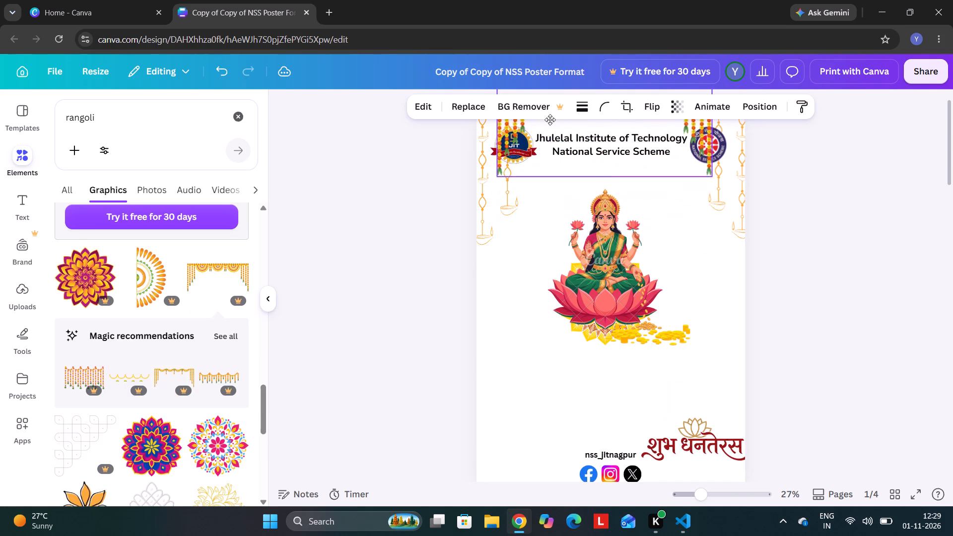
left_click_drag(550, 120, 553, 163)
scroll(521, 280, "up", 1)
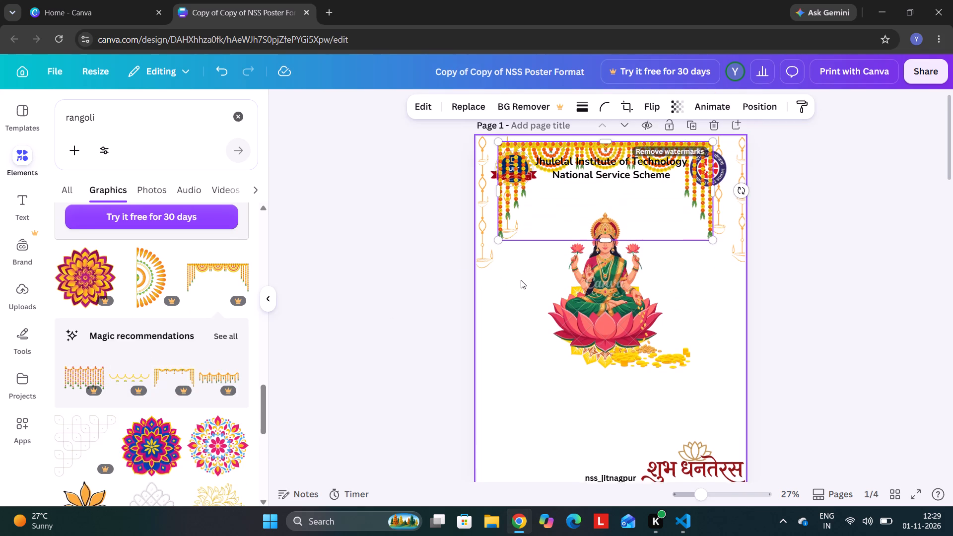
scroll(521, 280, "up", 1)
left_click_drag(498, 197, 479, 188)
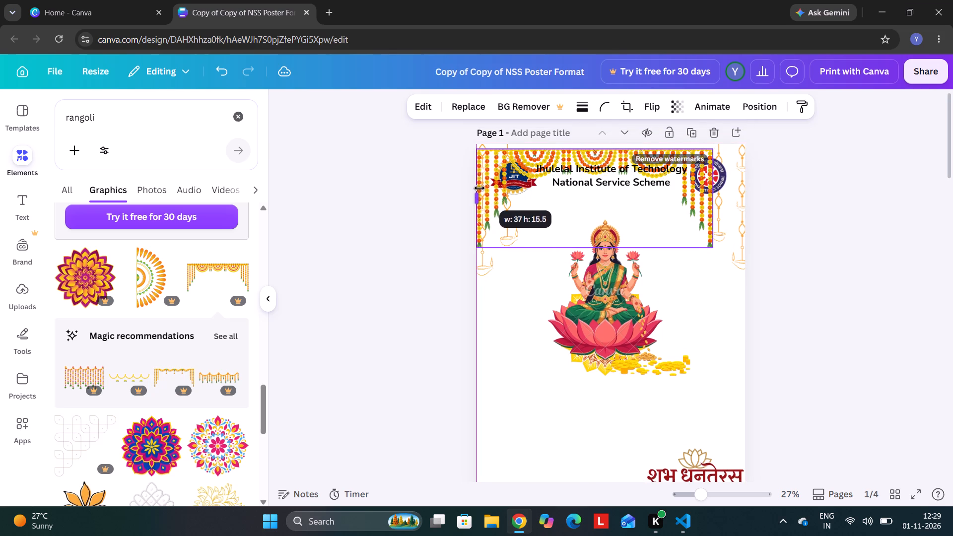
left_click_drag(479, 188, 478, 185)
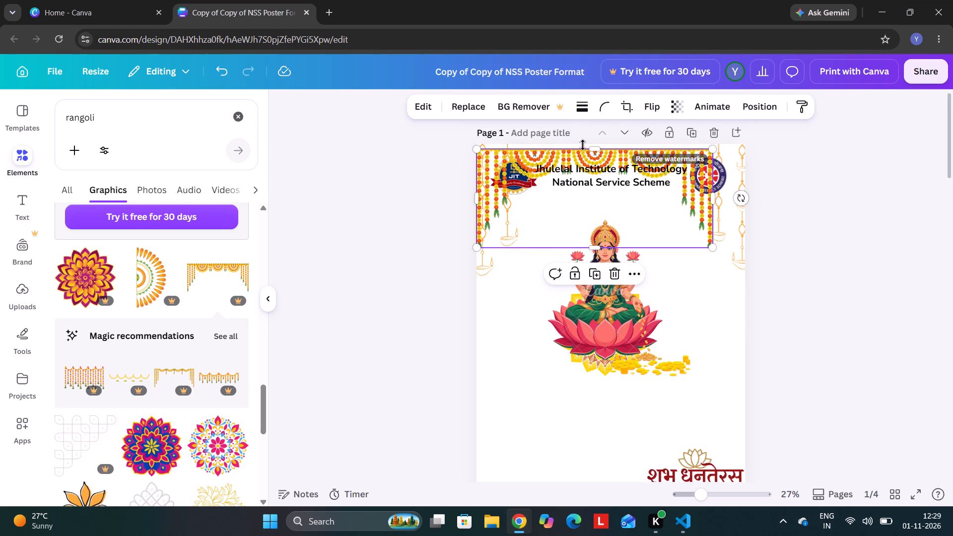
left_click(593, 149)
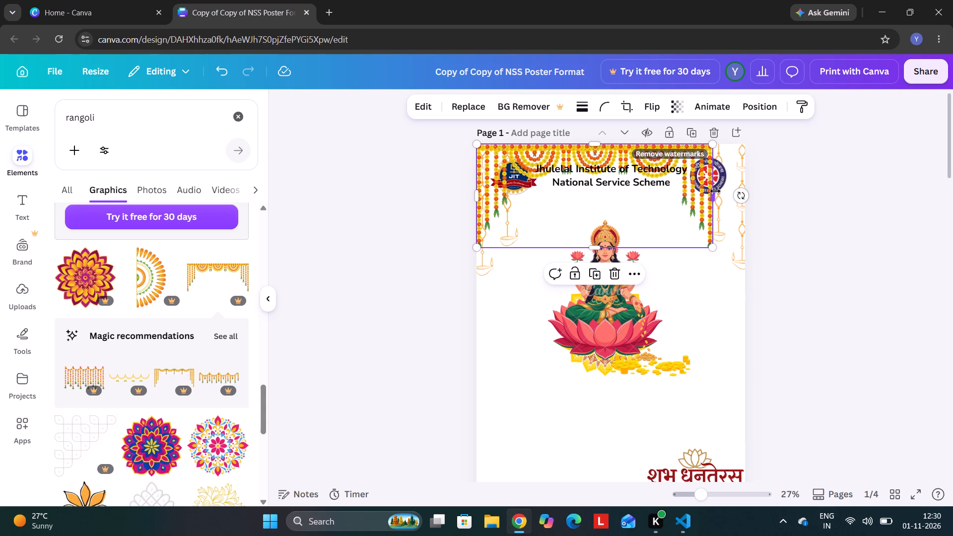
left_click_drag(712, 199, 740, 195)
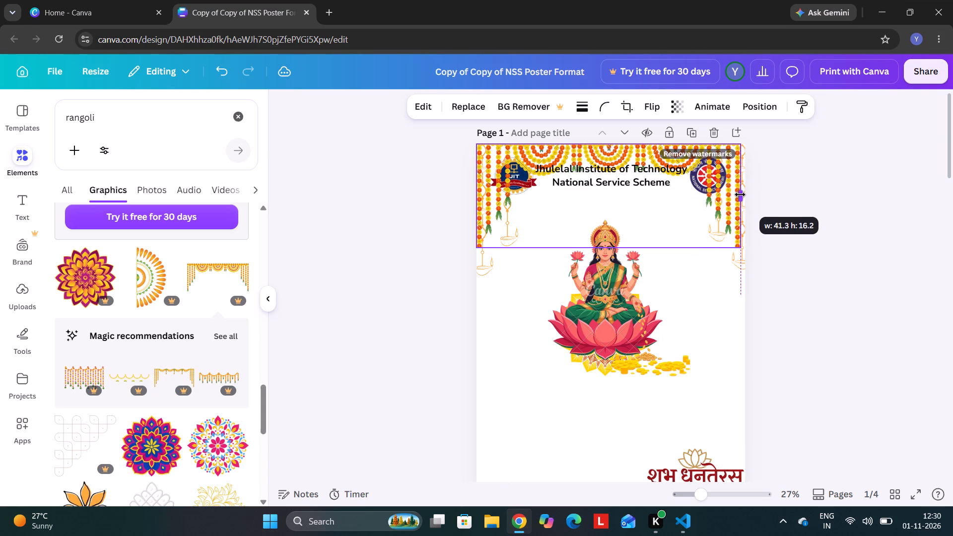
left_click_drag(740, 195, 742, 198)
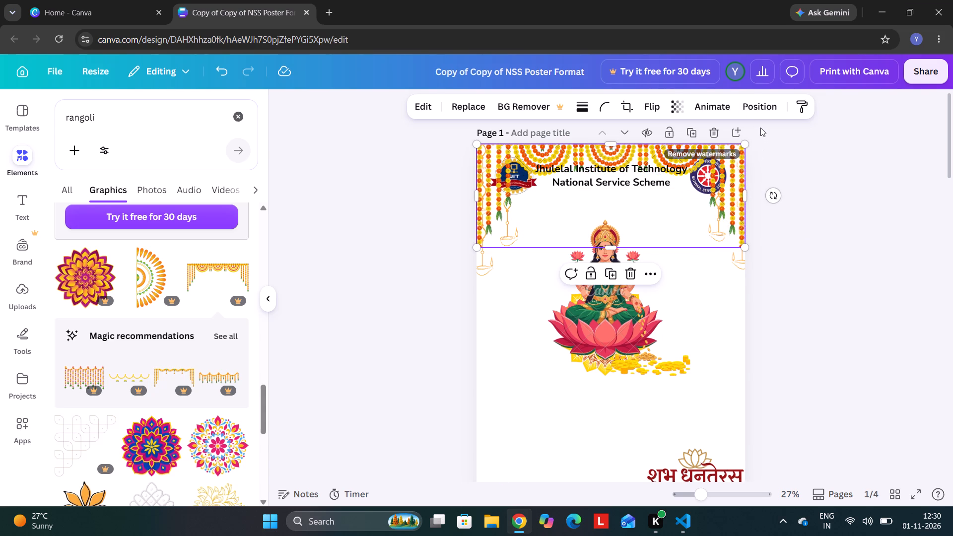
Send the marigold garland to the back, behind the two logos and the institute heading.
left_click(762, 110)
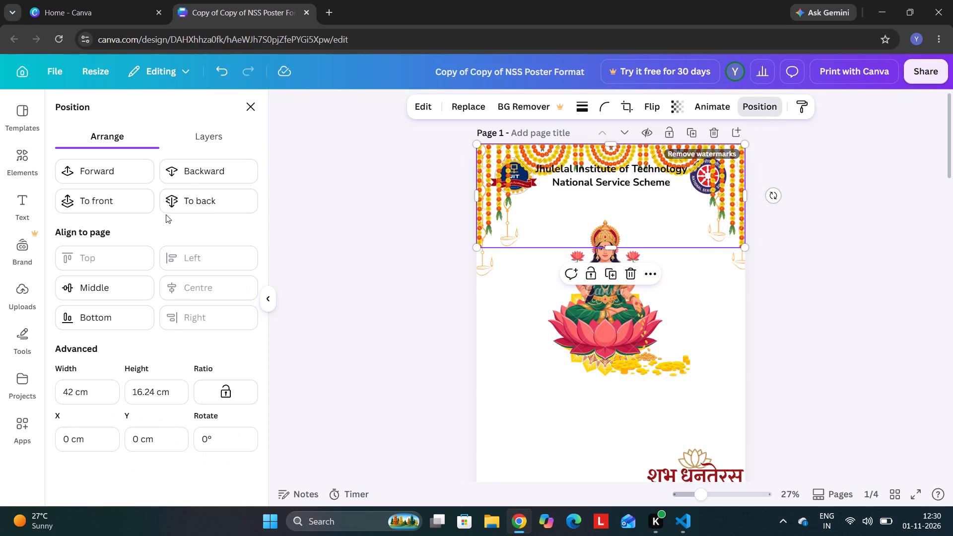
left_click(210, 167)
left_click(210, 167)
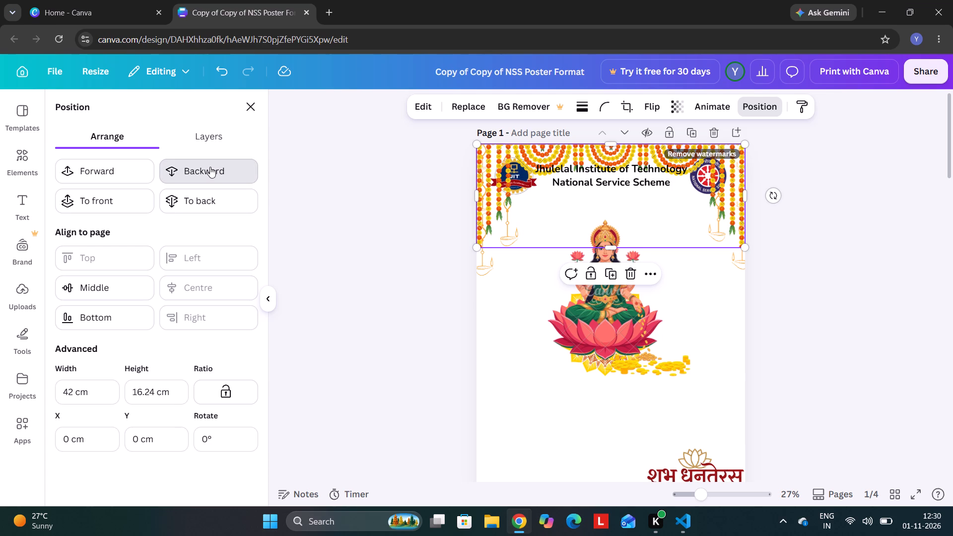
left_click(130, 168)
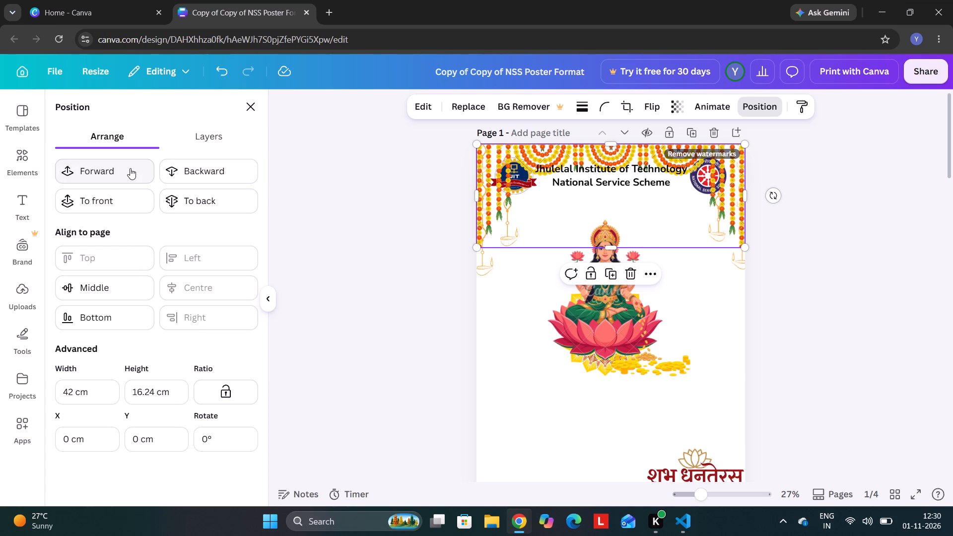
left_click(130, 168)
left_click(115, 203)
left_click(174, 208)
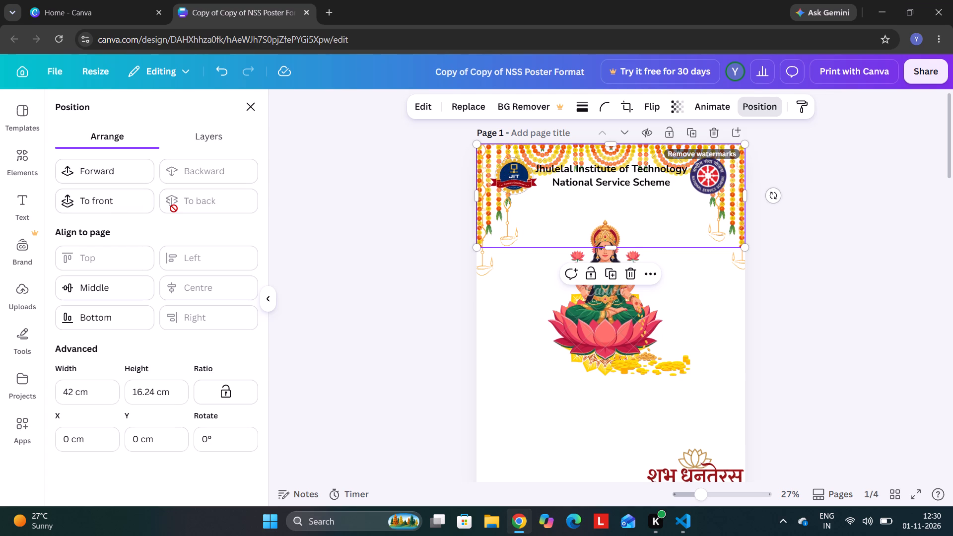
left_click(365, 301)
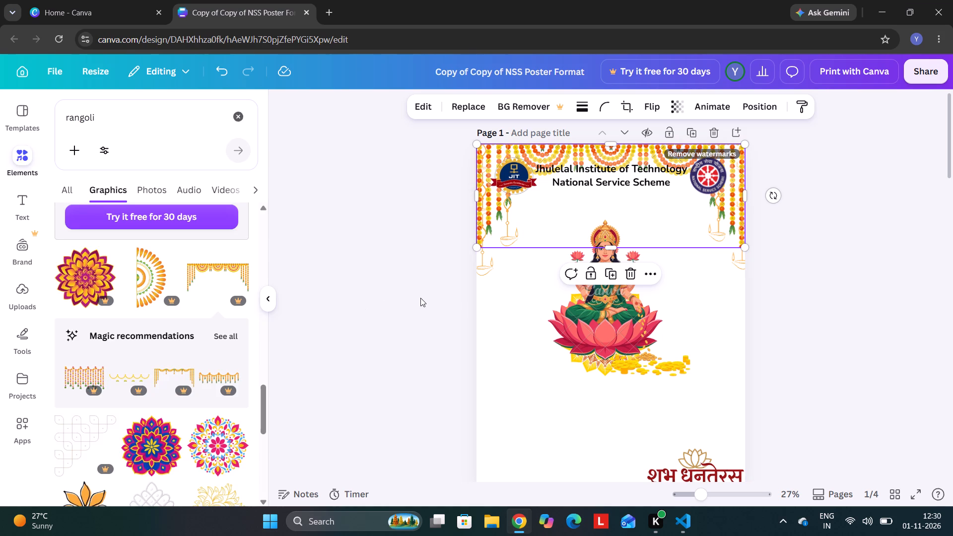
left_click(420, 298)
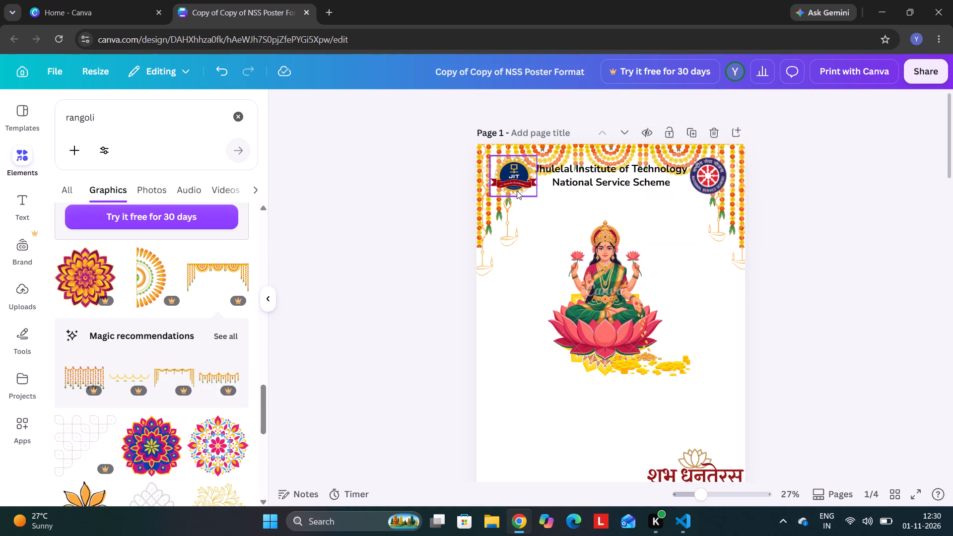
Move the Dhanteras poster page down one place in the page order, making it page 2.
left_click(542, 192)
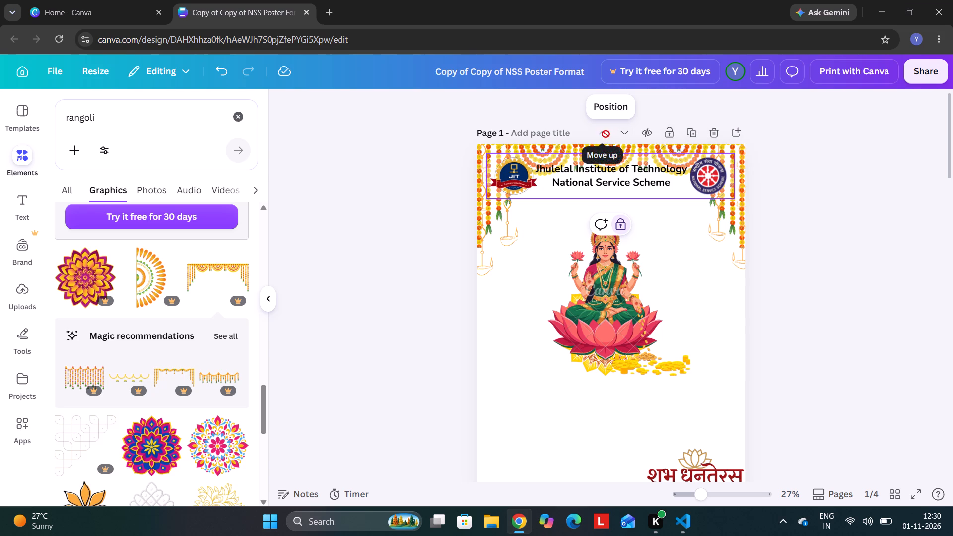
left_click(623, 136)
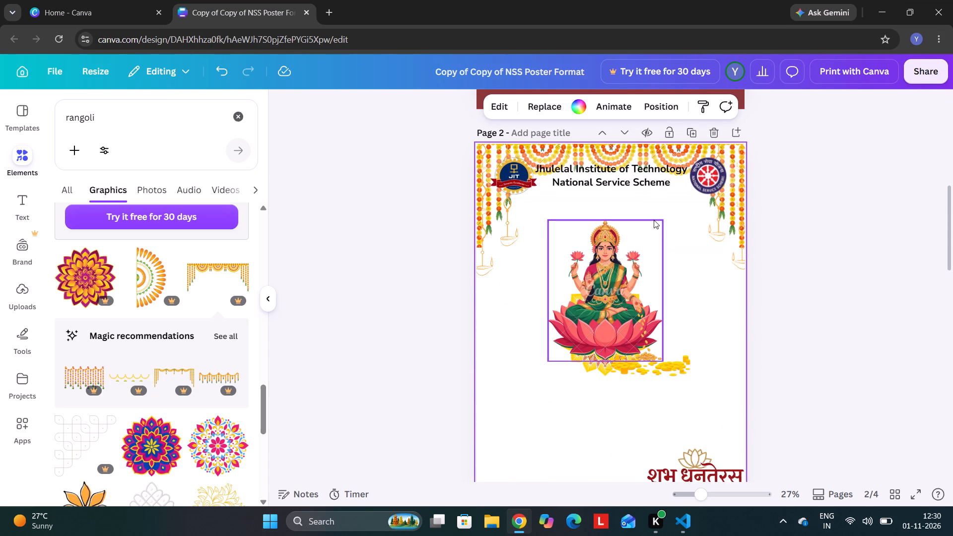
scroll(654, 220, "up", 3)
scroll(654, 220, "down", 1)
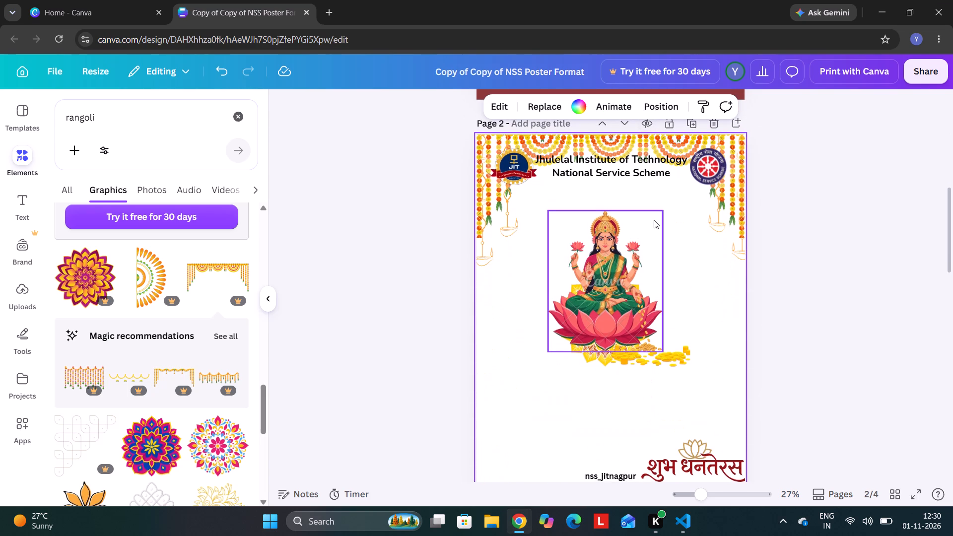
Unlock the header rectangle behind the logos and institute heading on page 2.
left_click(656, 183)
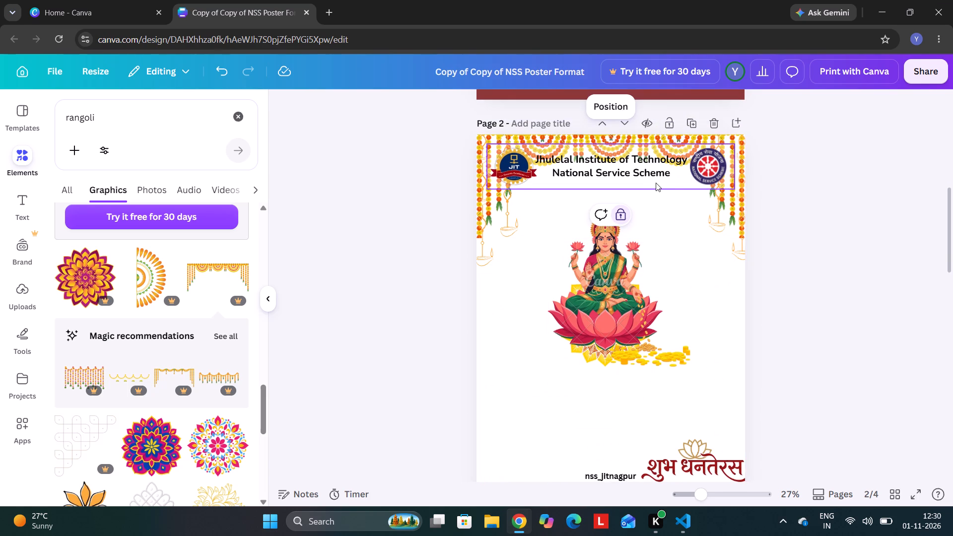
left_click(617, 213)
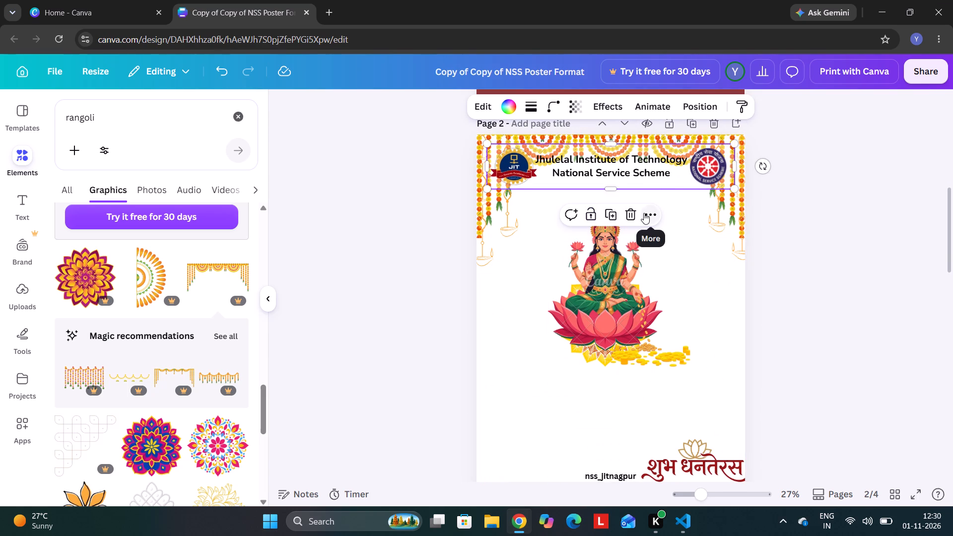
left_click(644, 213)
left_click(644, 213)
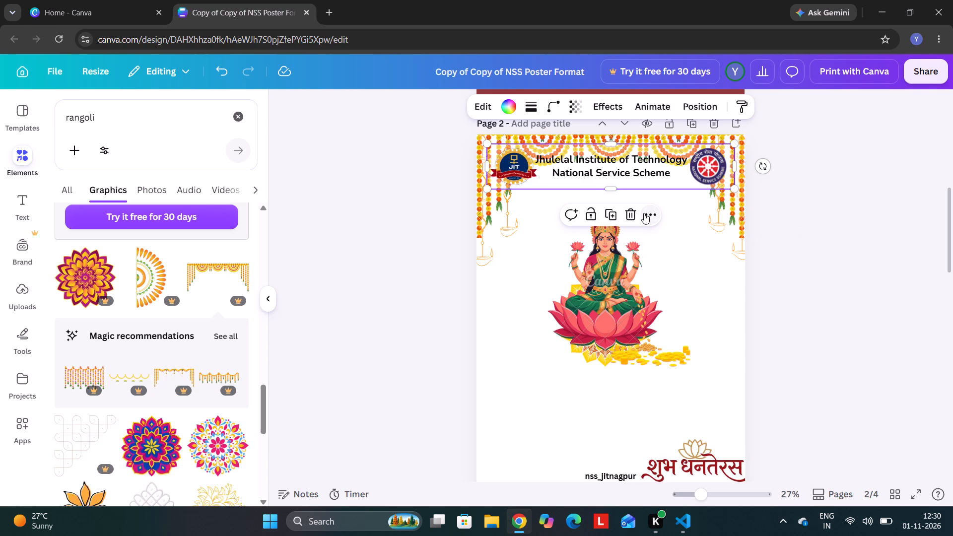
left_click(676, 252)
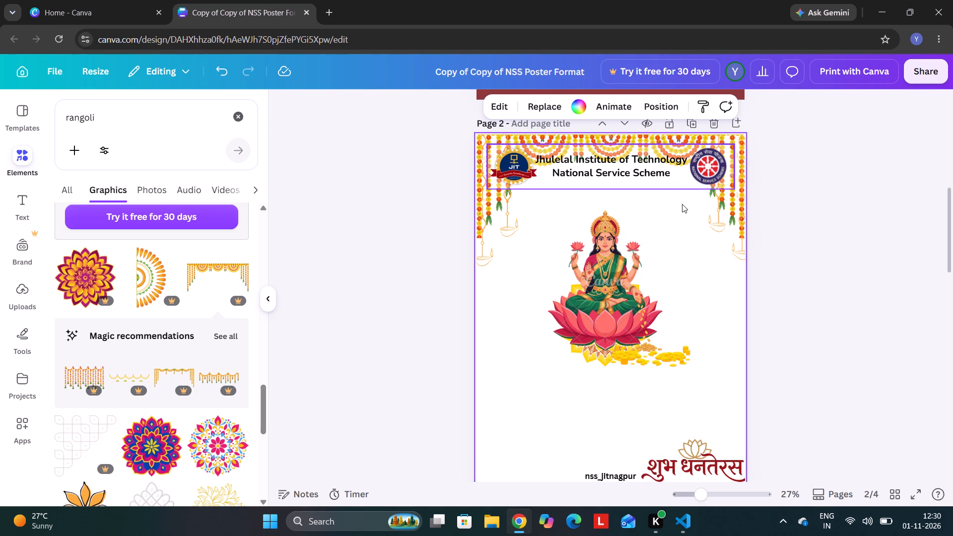
Shrink the header rectangle to about 27.6 by 5 cm and shift it slightly down, behind the two heading lines.
left_click(682, 180)
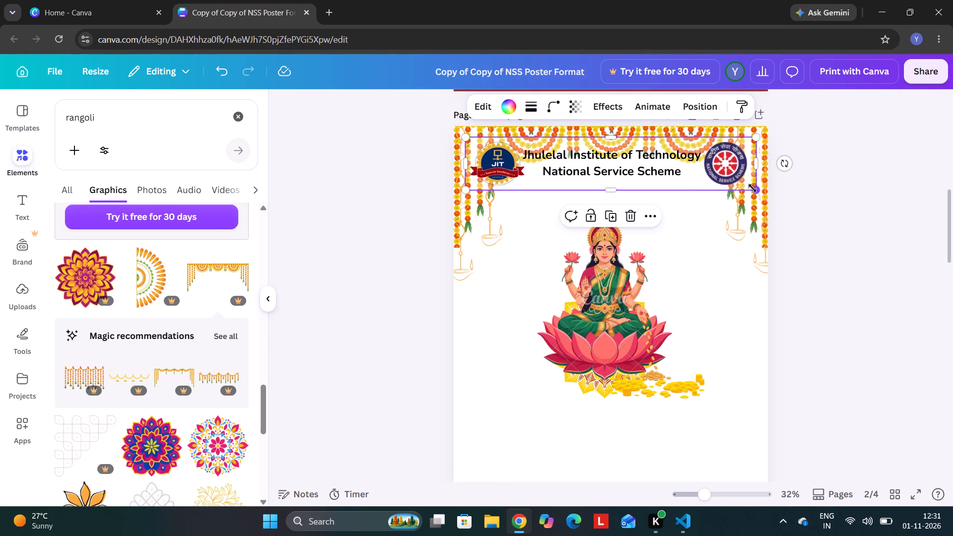
left_click_drag(756, 191, 748, 190)
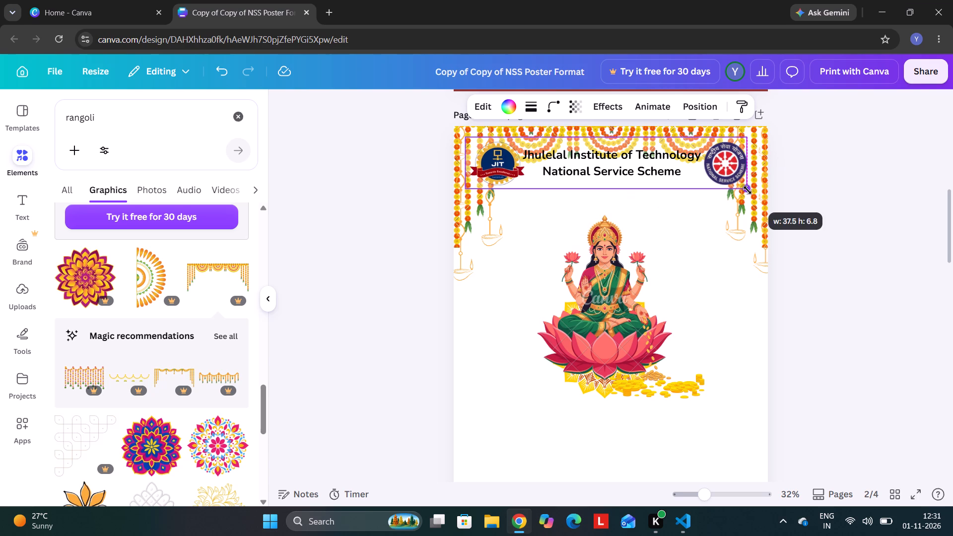
left_click_drag(748, 190, 728, 187)
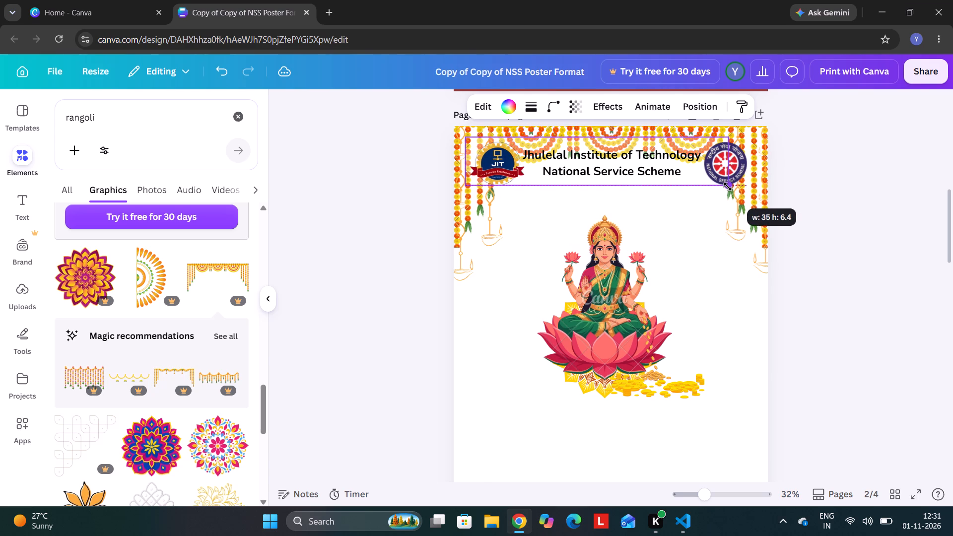
left_click_drag(728, 187, 720, 187)
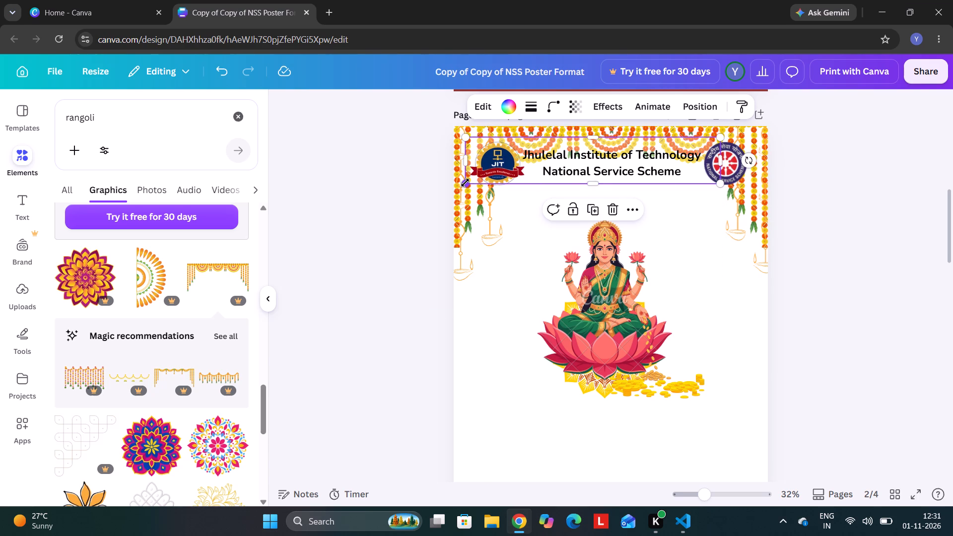
left_click_drag(465, 183, 516, 195)
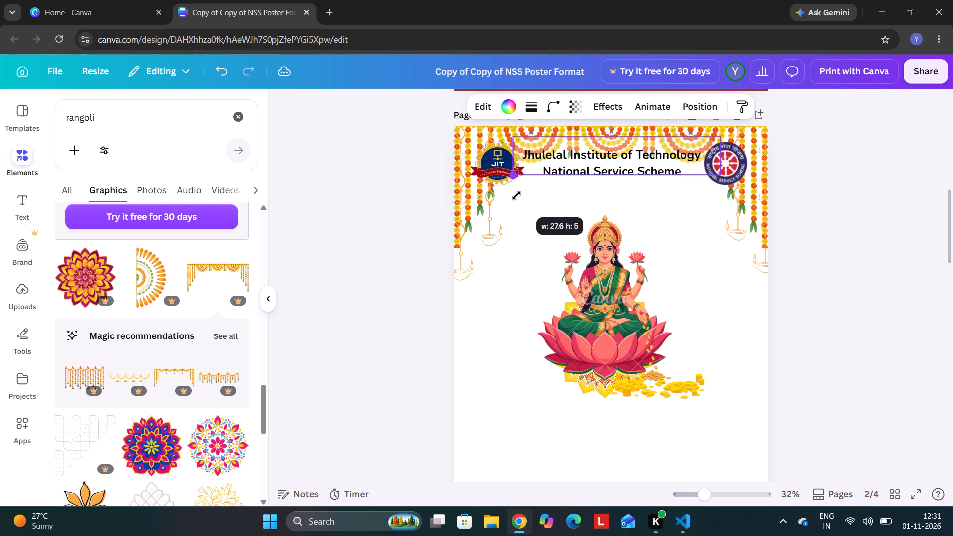
left_click_drag(516, 195, 517, 195)
left_click_drag(565, 168, 565, 172)
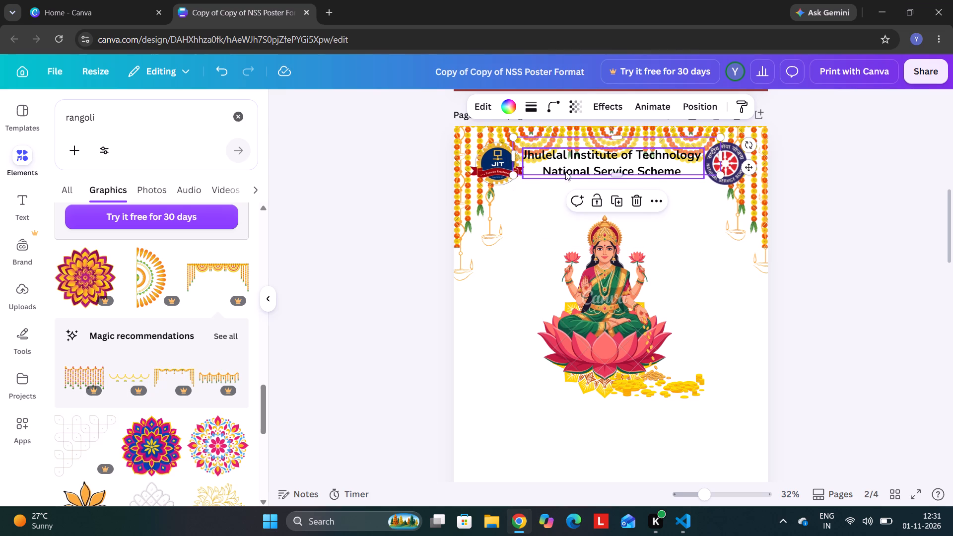
left_click_drag(565, 172, 566, 169)
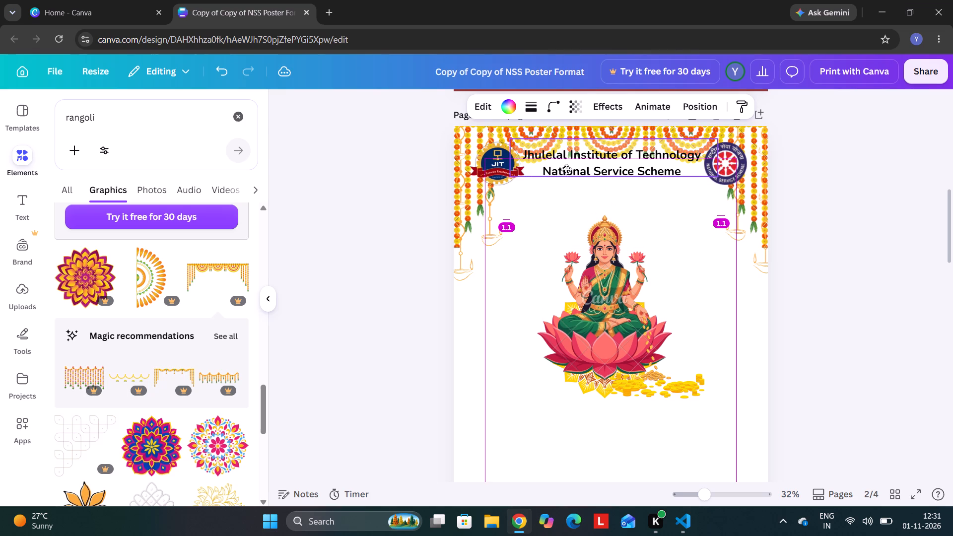
left_click_drag(566, 169, 566, 173)
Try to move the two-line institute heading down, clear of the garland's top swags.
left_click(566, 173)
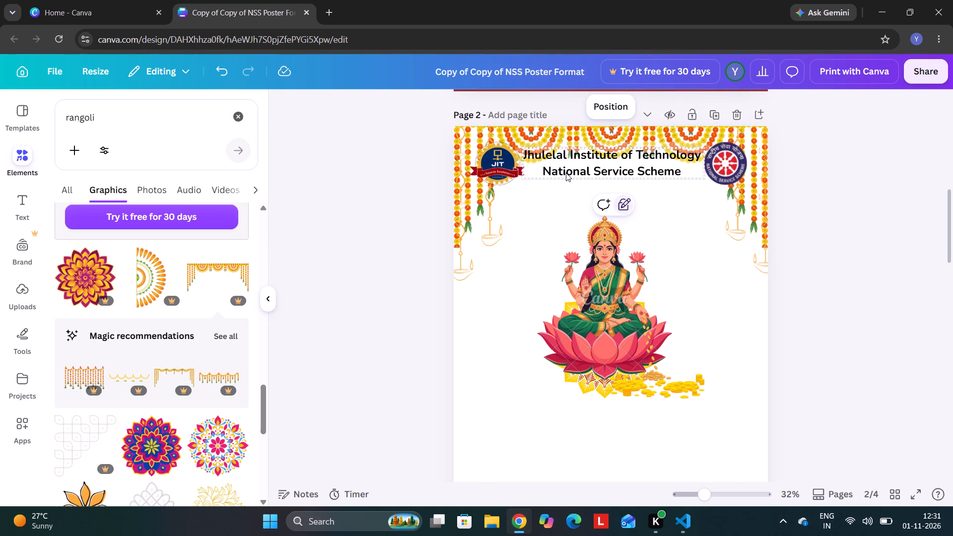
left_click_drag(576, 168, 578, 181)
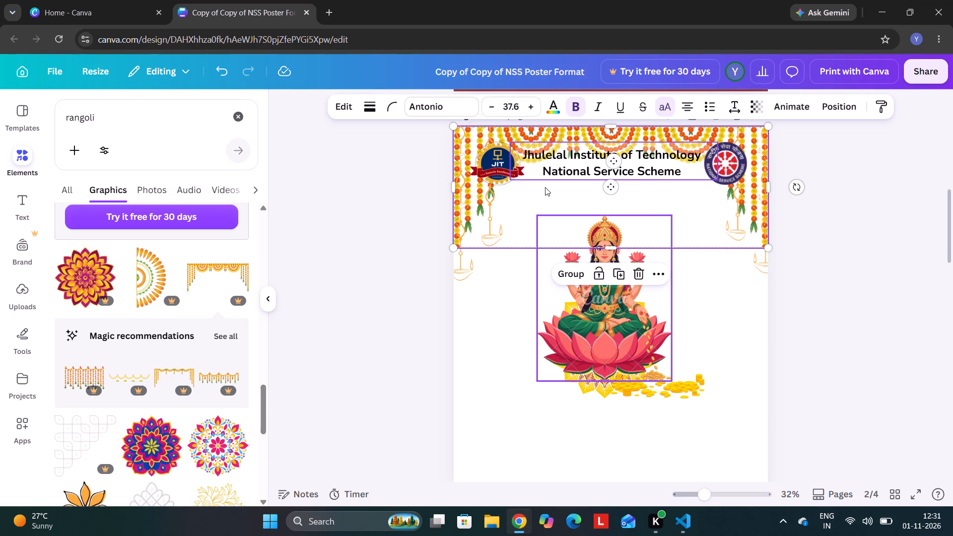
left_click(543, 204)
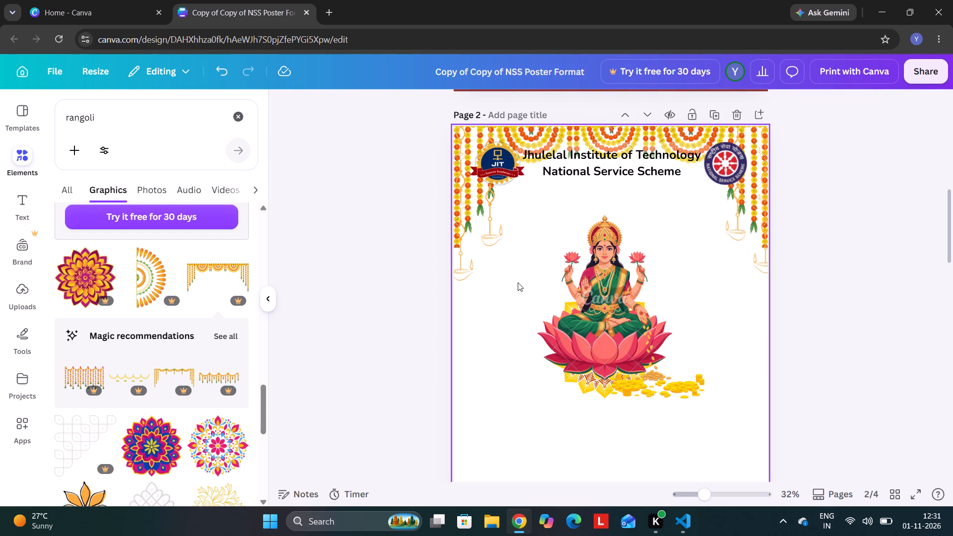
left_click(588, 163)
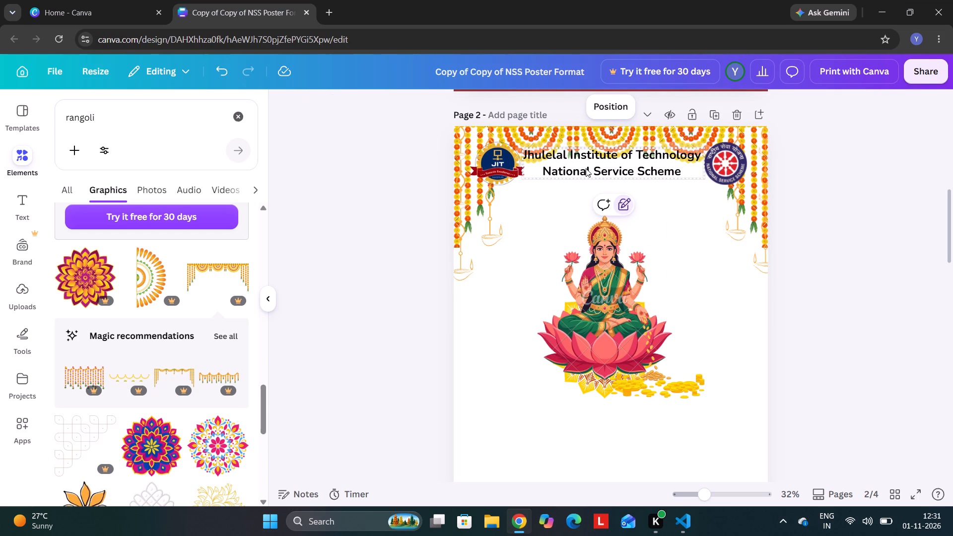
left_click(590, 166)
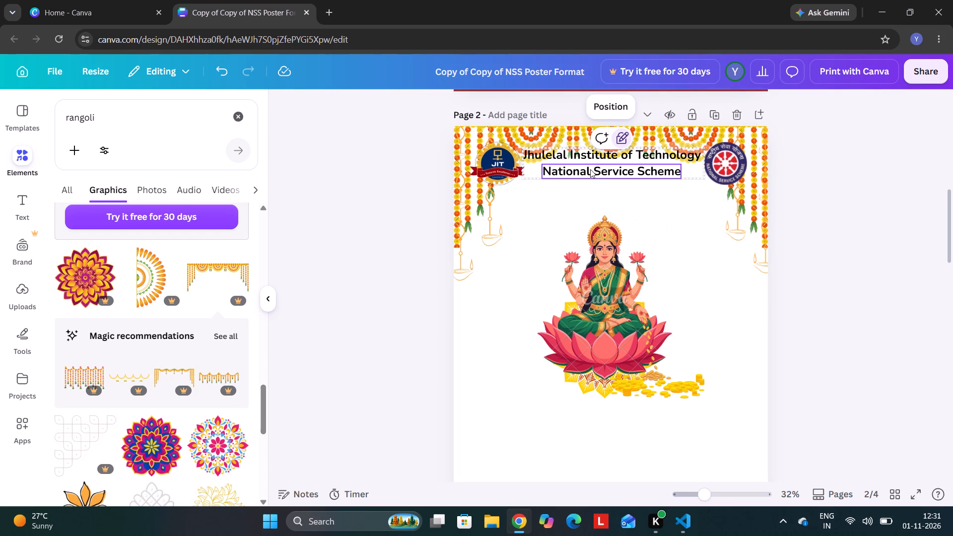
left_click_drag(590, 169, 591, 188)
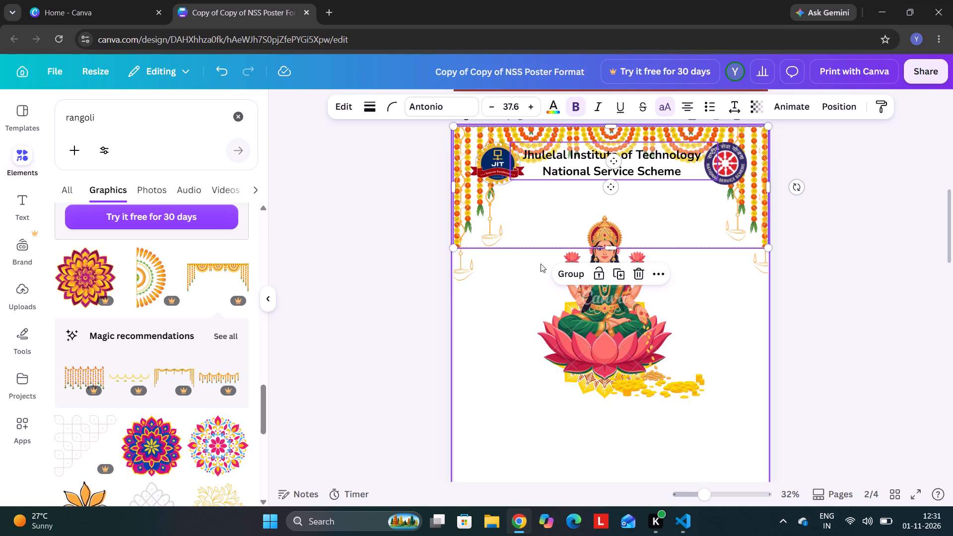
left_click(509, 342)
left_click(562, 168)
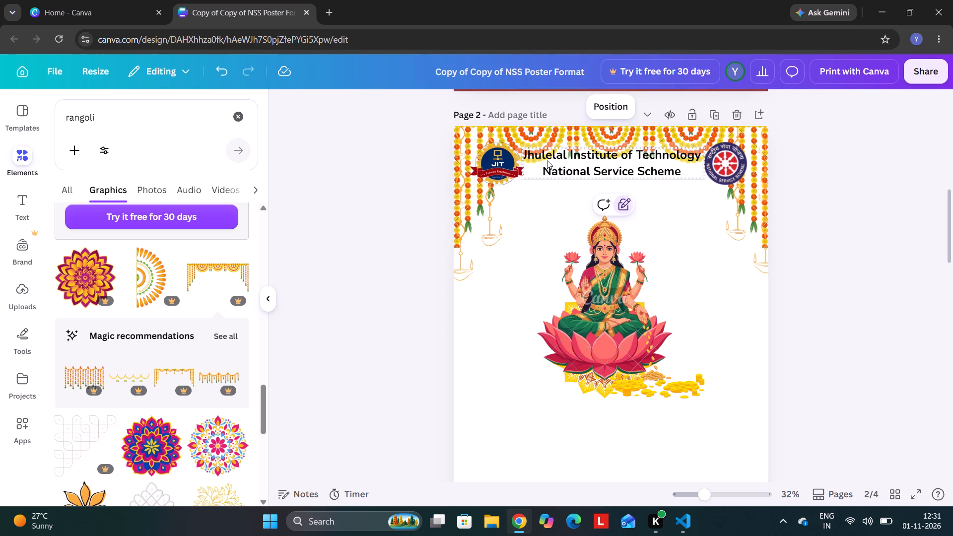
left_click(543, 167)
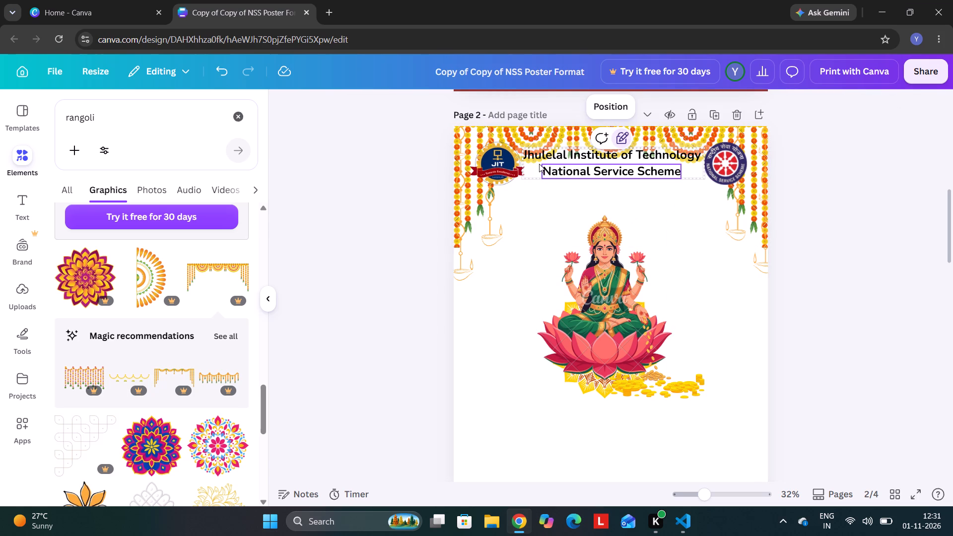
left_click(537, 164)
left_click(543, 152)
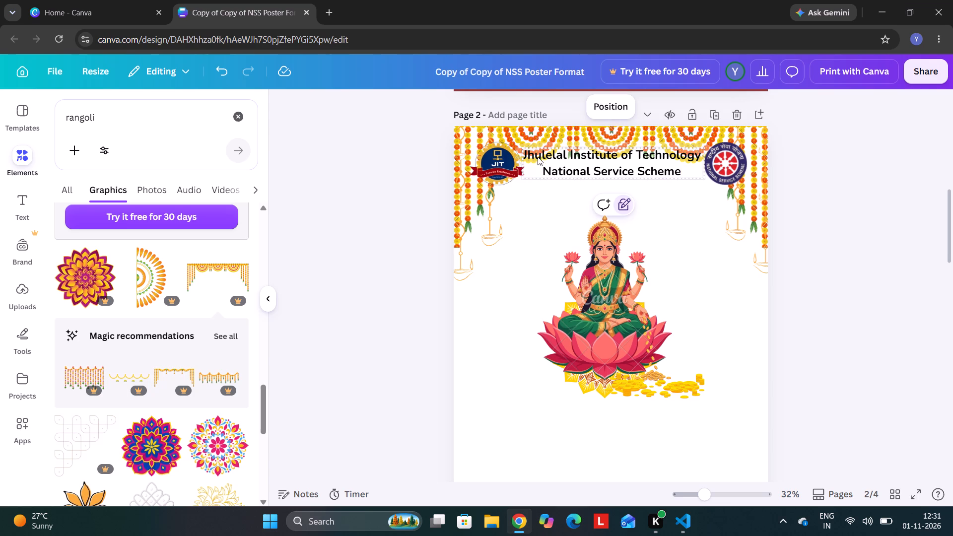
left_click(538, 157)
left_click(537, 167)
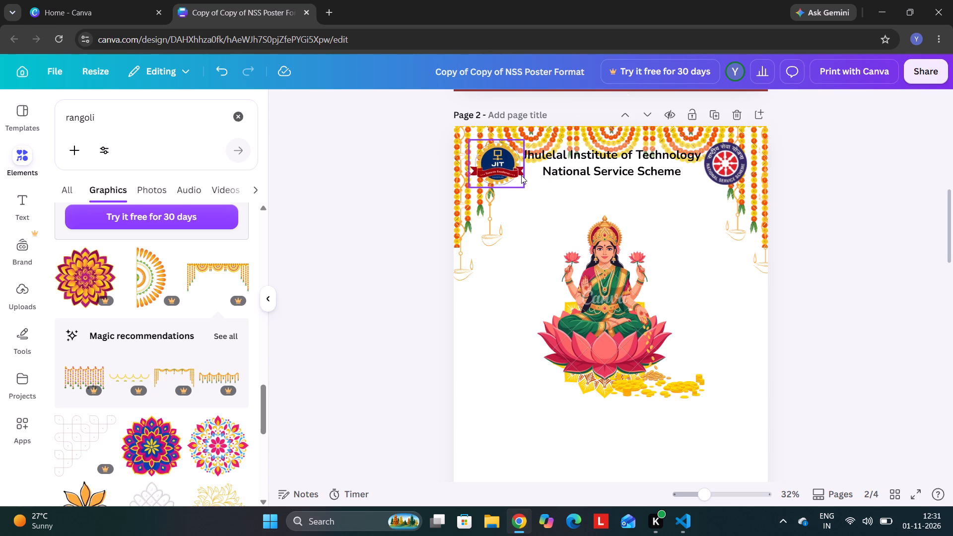
Move the round National Service Scheme logo down and inward, beside the end of the heading's second line.
left_click_drag(720, 167, 698, 185)
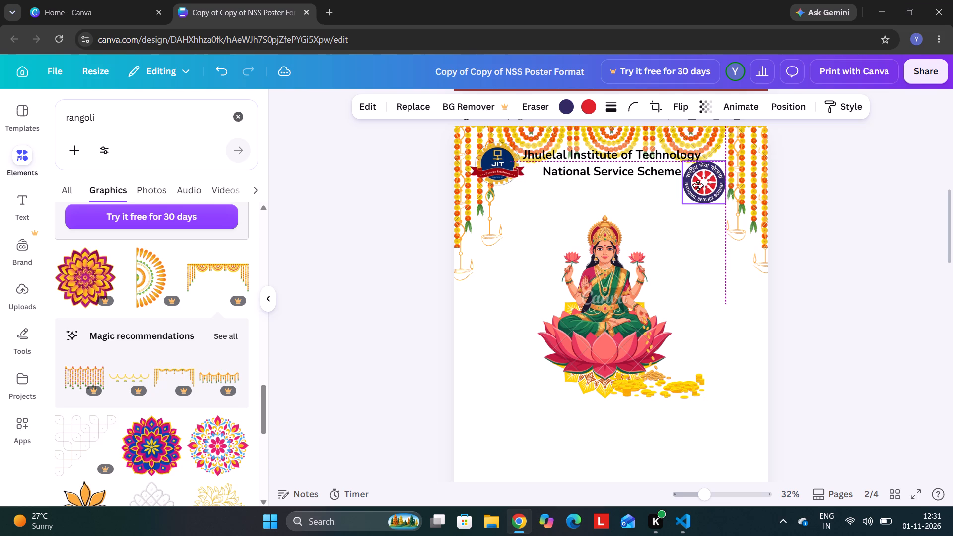
left_click_drag(698, 185, 700, 181)
left_click_drag(644, 160, 636, 178)
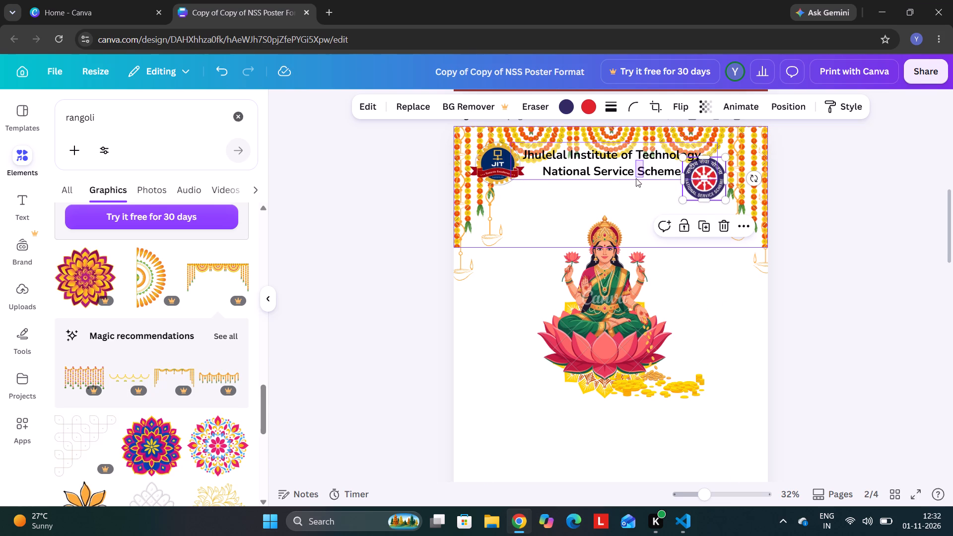
left_click_drag(636, 178, 637, 180)
Move the JIT logo down and inward, before the heading's second line and level with the National Service Scheme logo.
left_click_drag(479, 162, 506, 185)
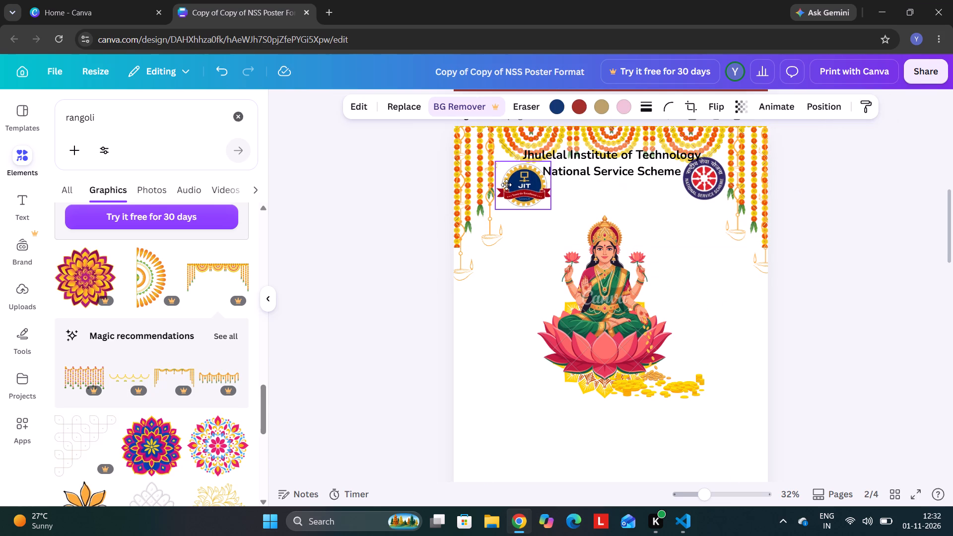
left_click_drag(506, 185, 499, 183)
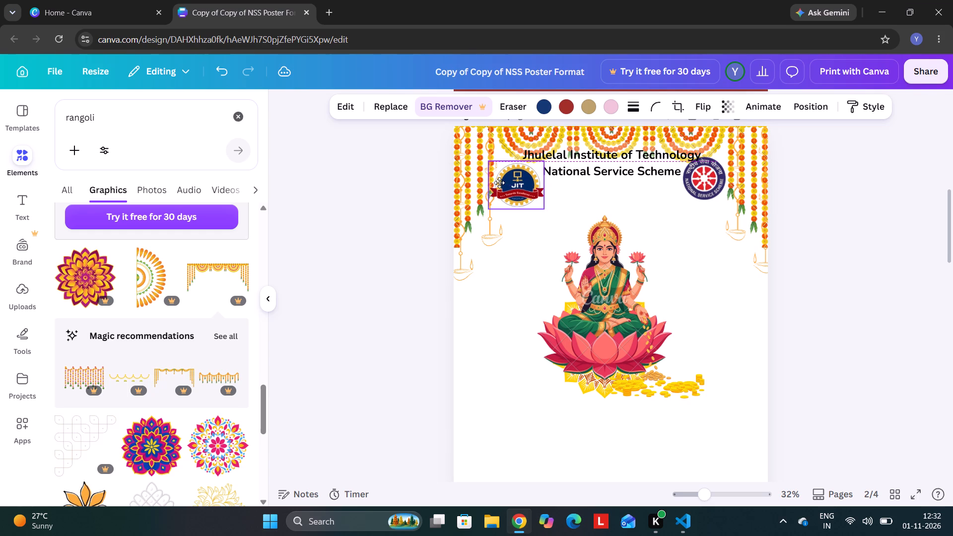
left_click_drag(499, 183, 500, 181)
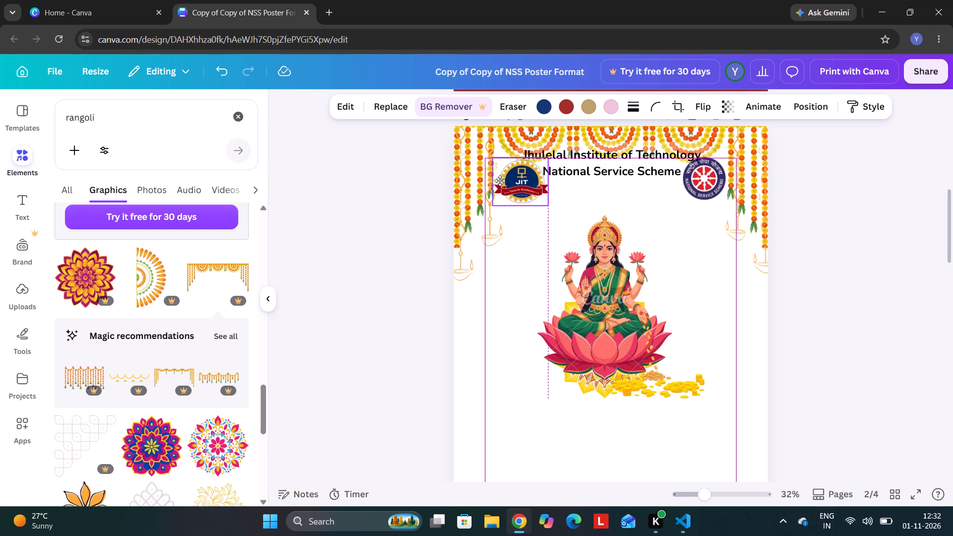
left_click_drag(500, 181, 500, 181)
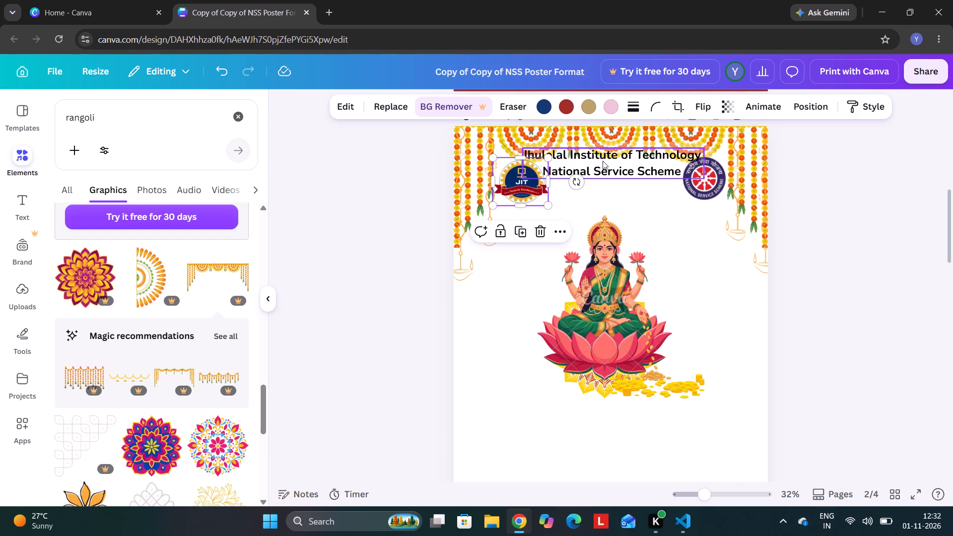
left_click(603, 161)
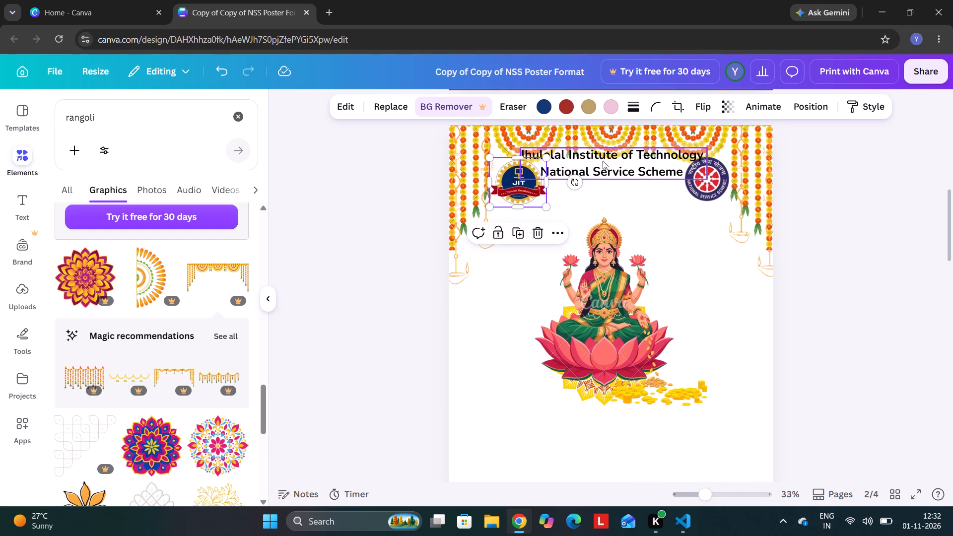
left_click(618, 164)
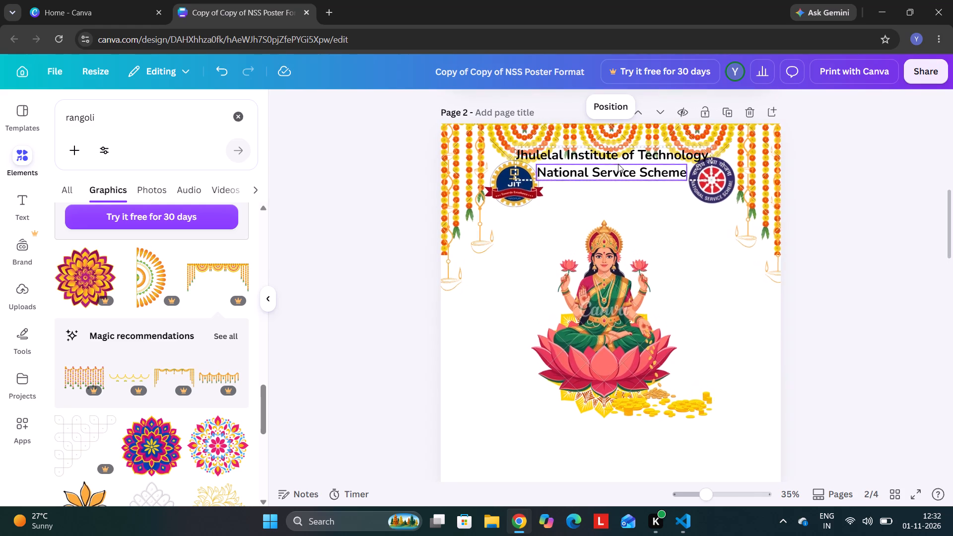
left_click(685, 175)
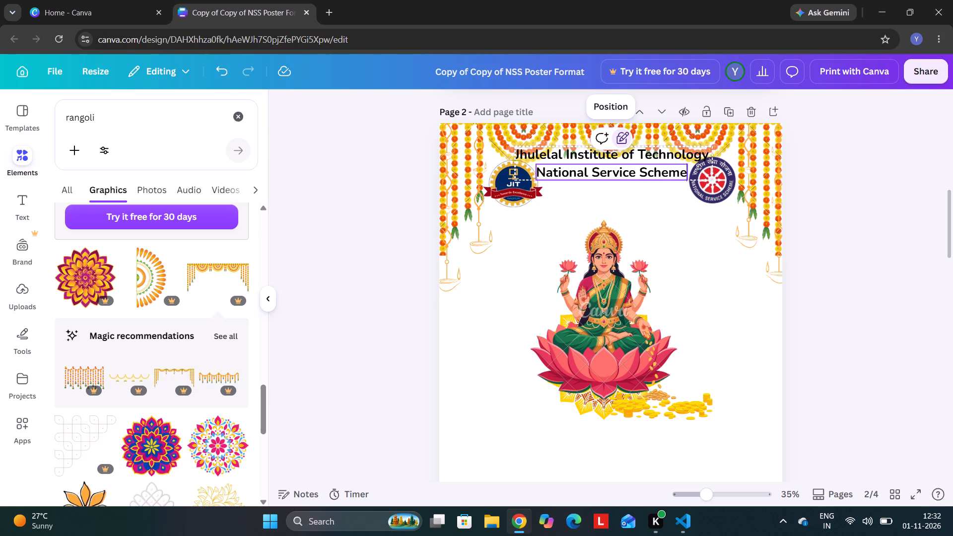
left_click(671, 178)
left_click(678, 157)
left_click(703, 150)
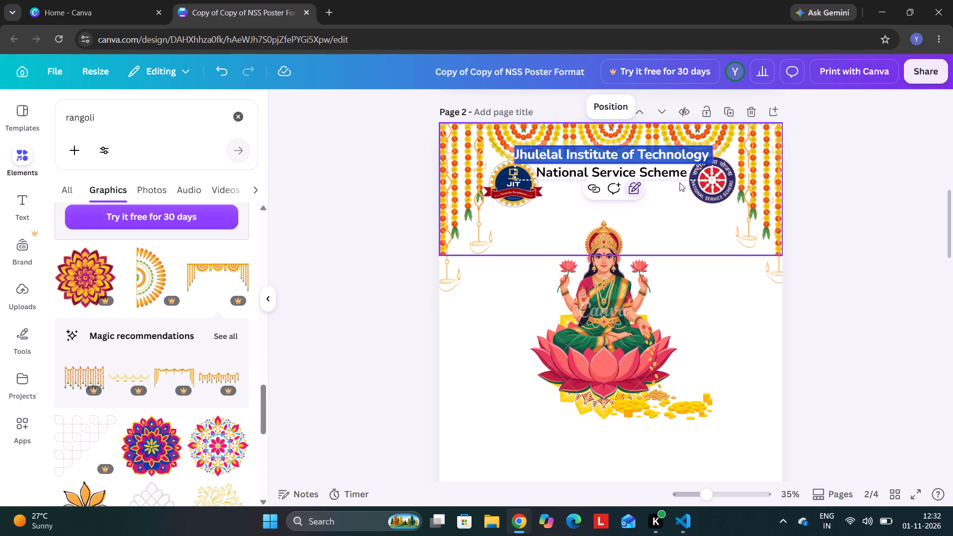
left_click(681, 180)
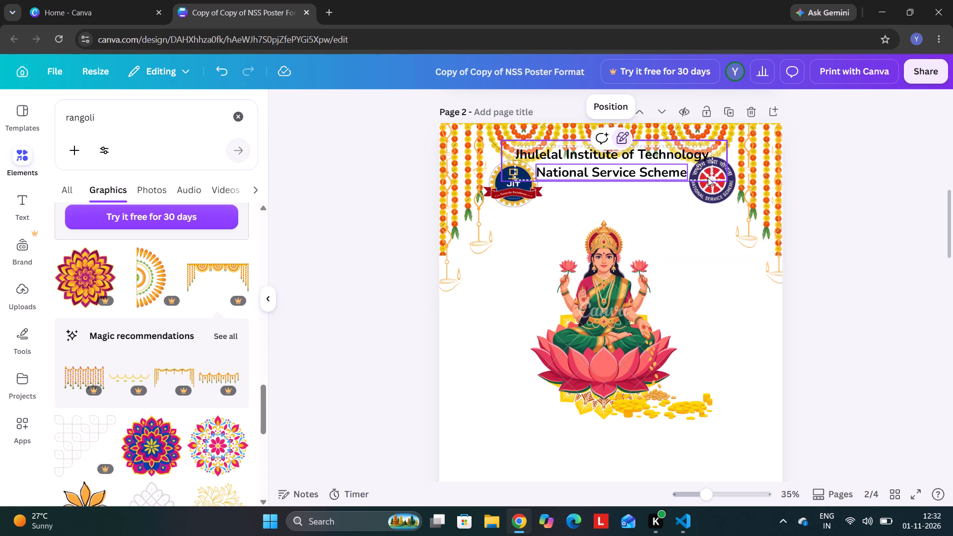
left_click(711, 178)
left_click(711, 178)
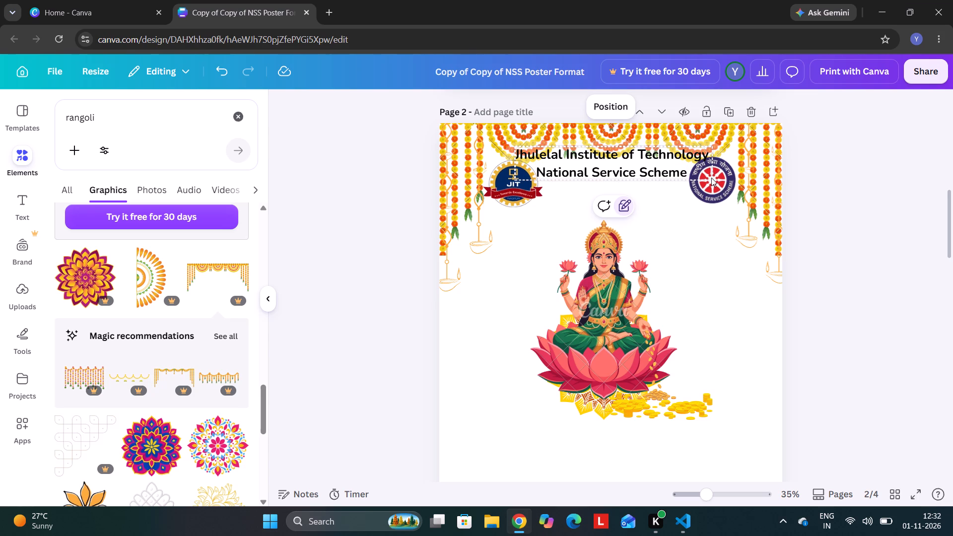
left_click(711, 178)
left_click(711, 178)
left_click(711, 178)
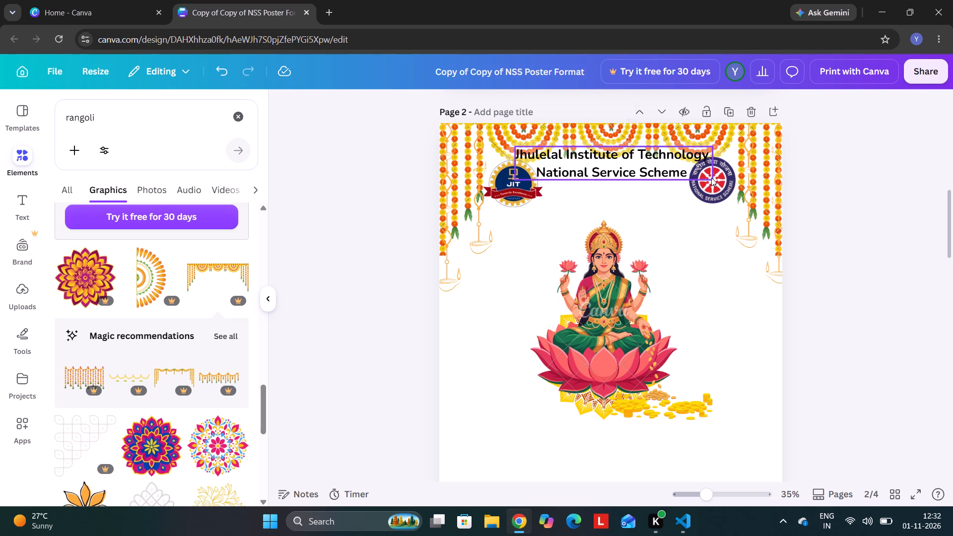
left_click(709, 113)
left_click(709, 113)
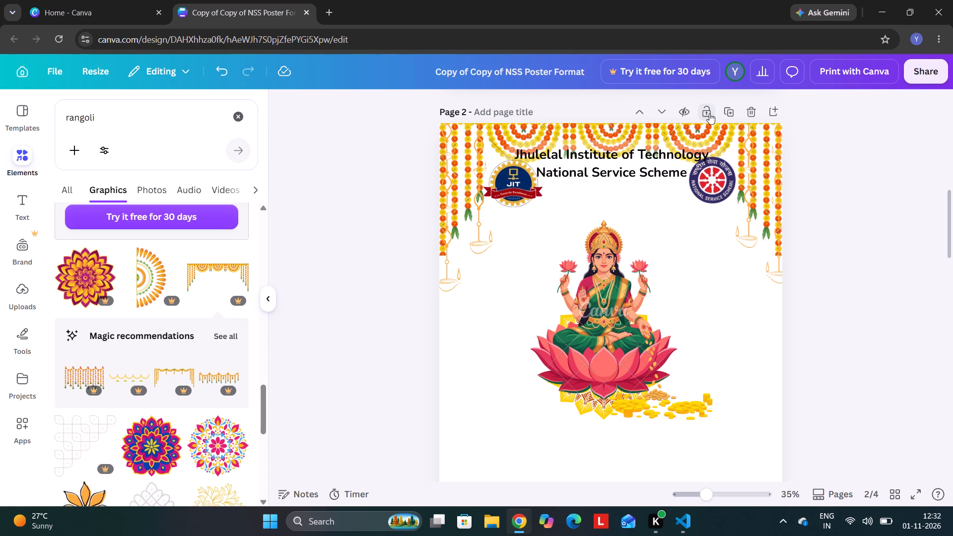
Switch the two-line institute heading group from its replace-only lock to a full lock.
left_click(630, 163)
left_click(622, 209)
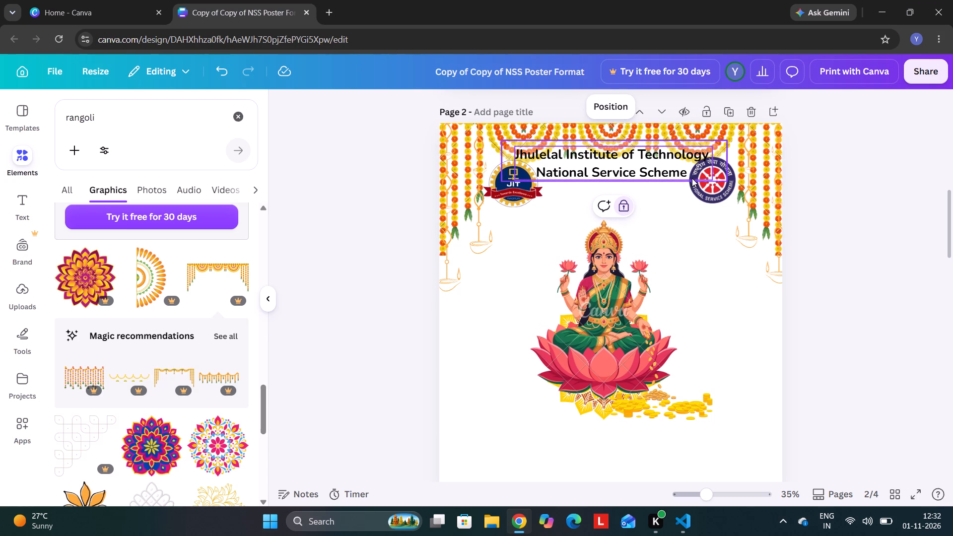
left_click(680, 169)
type("mnkkknjjj")
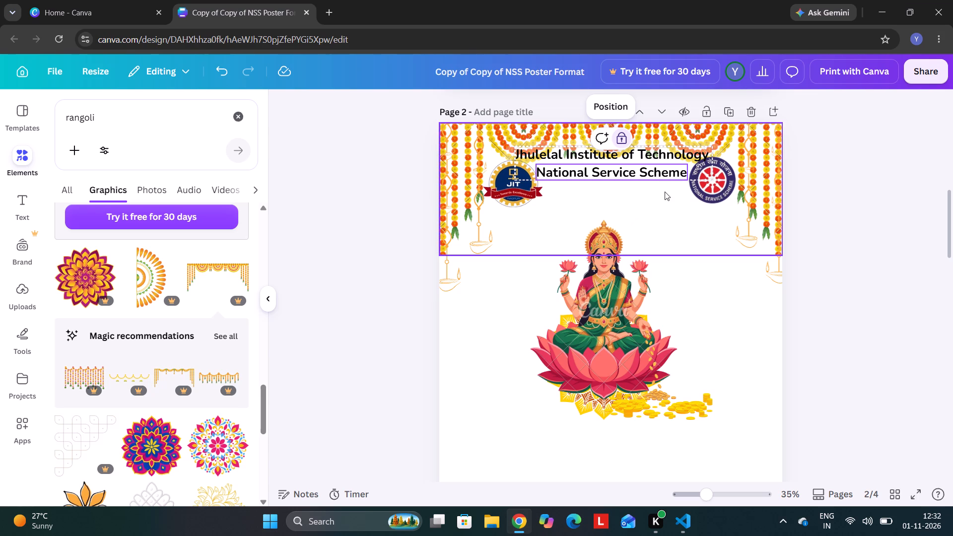
Find the header rectangle in the layer list and shrink it proportionally to about 4.4 cm high.
left_click(683, 267)
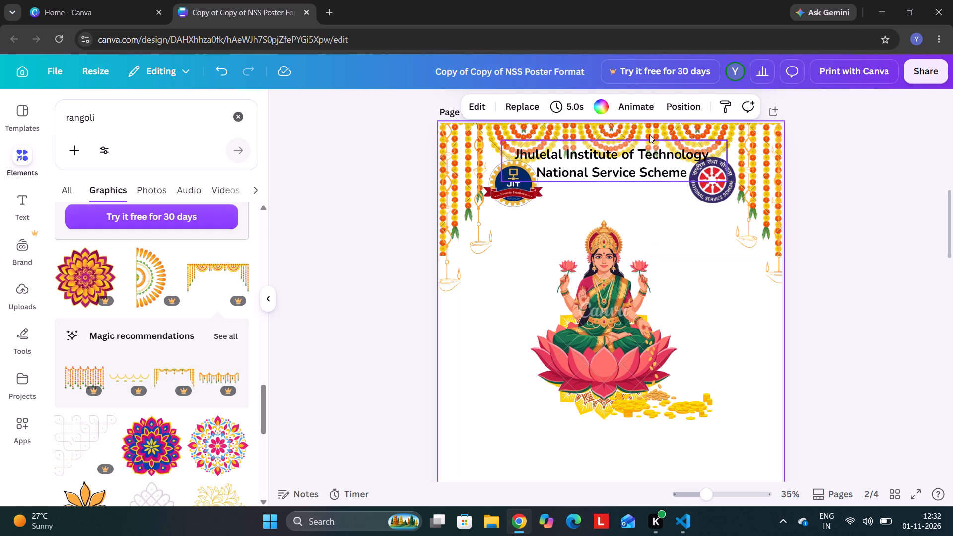
left_click(672, 105)
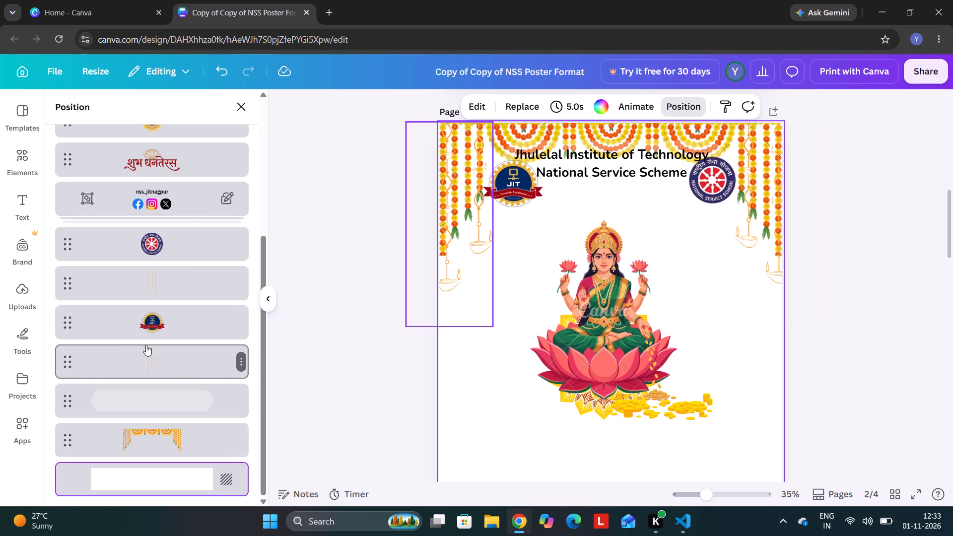
scroll(186, 284, "up", 6)
scroll(186, 284, "right", 1)
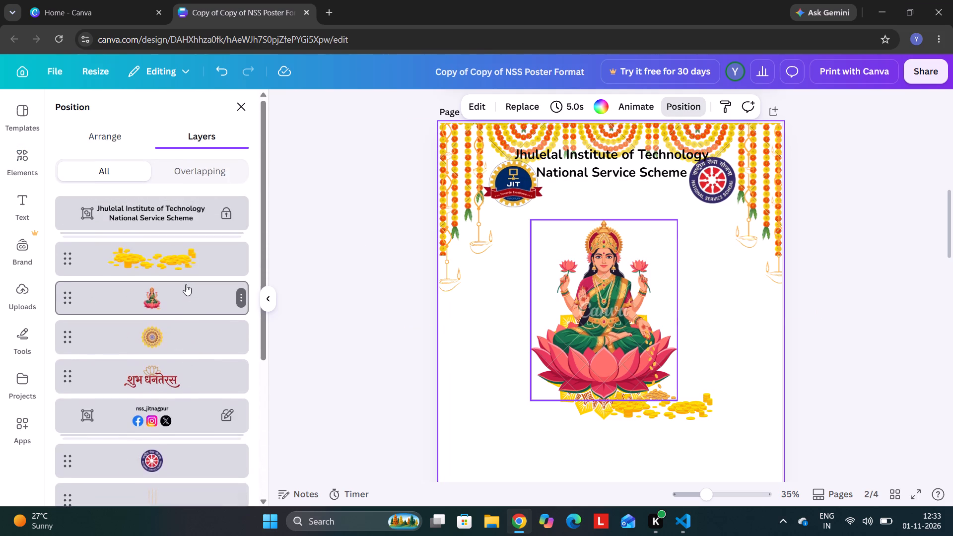
scroll(186, 284, "right", 2)
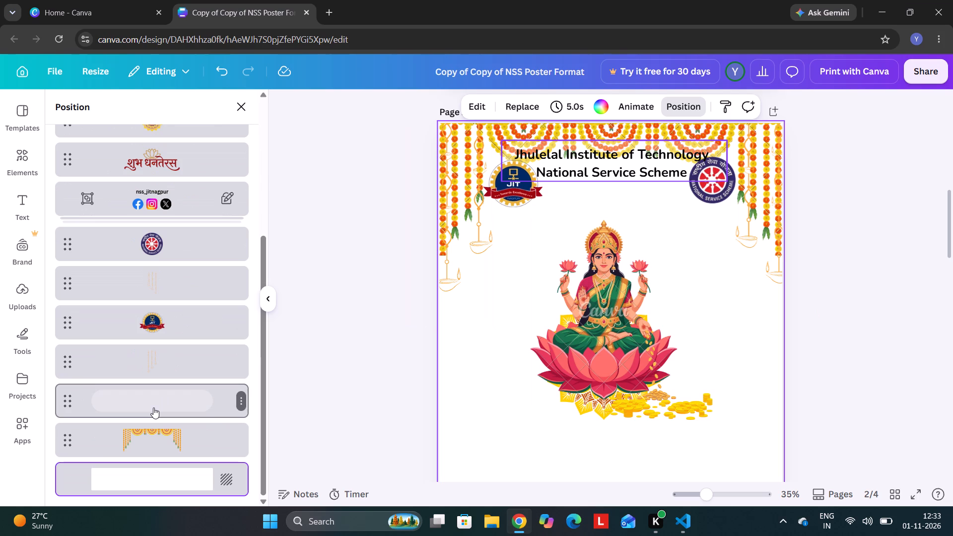
left_click(153, 407)
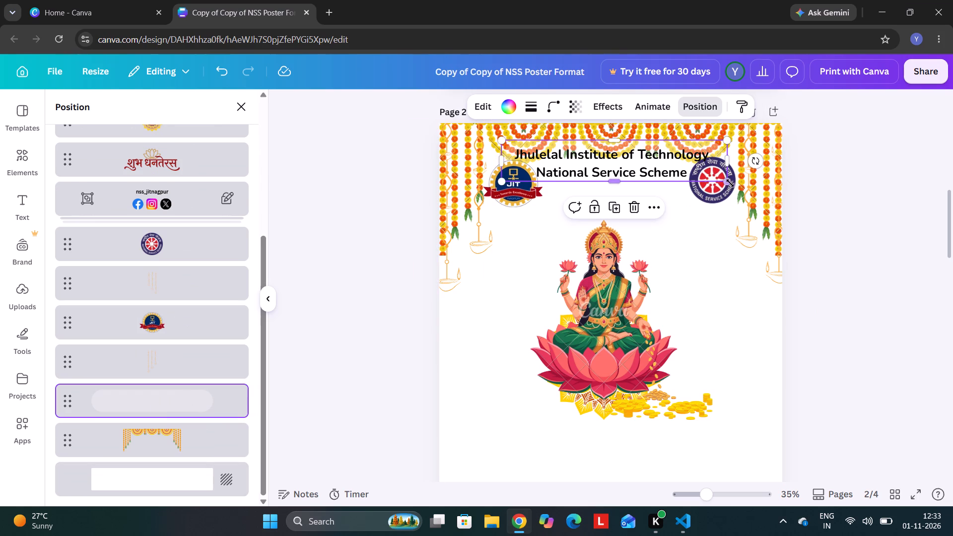
left_click_drag(726, 184, 698, 182)
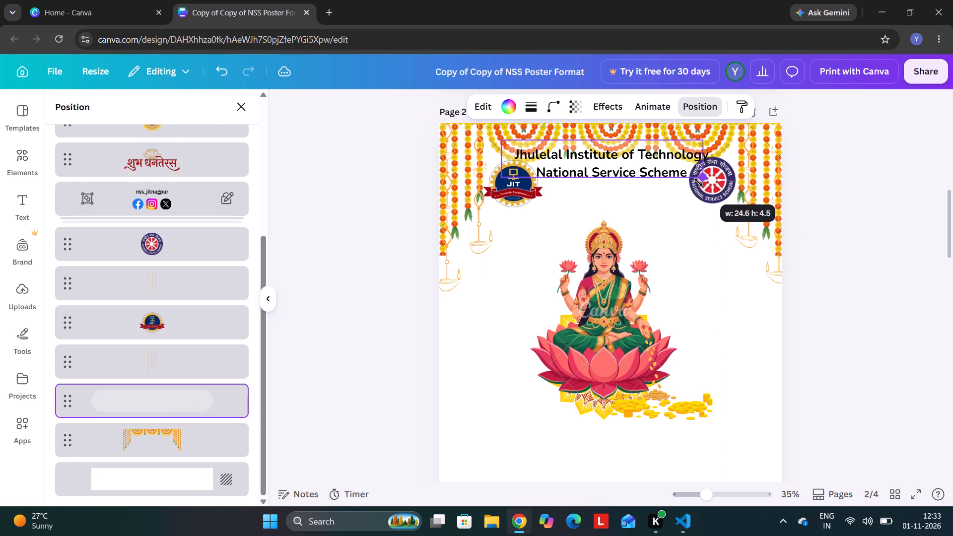
left_click_drag(698, 182, 695, 182)
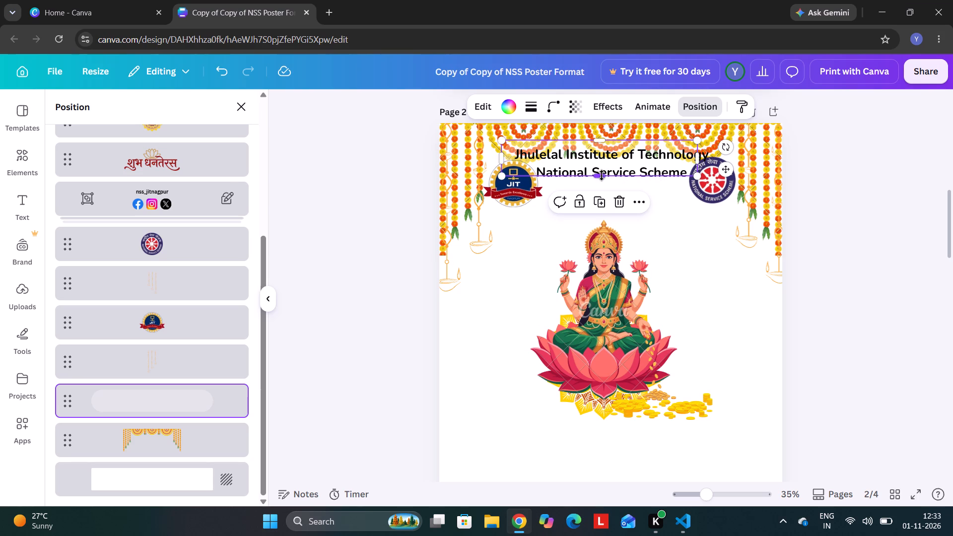
Move the header rectangle down behind the National Service Scheme line and narrow it at both ends to fit between the two logos.
left_click_drag(632, 161, 638, 179)
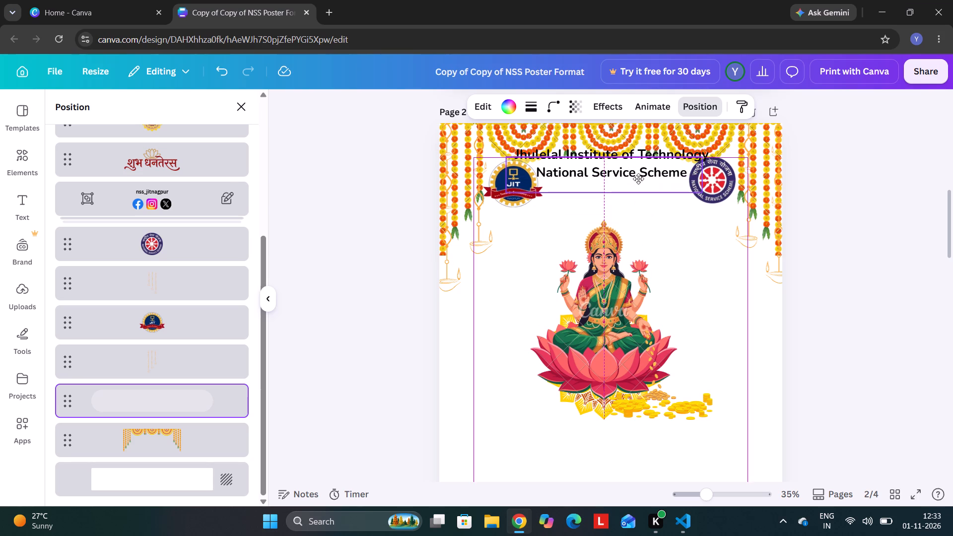
left_click_drag(638, 179, 642, 193)
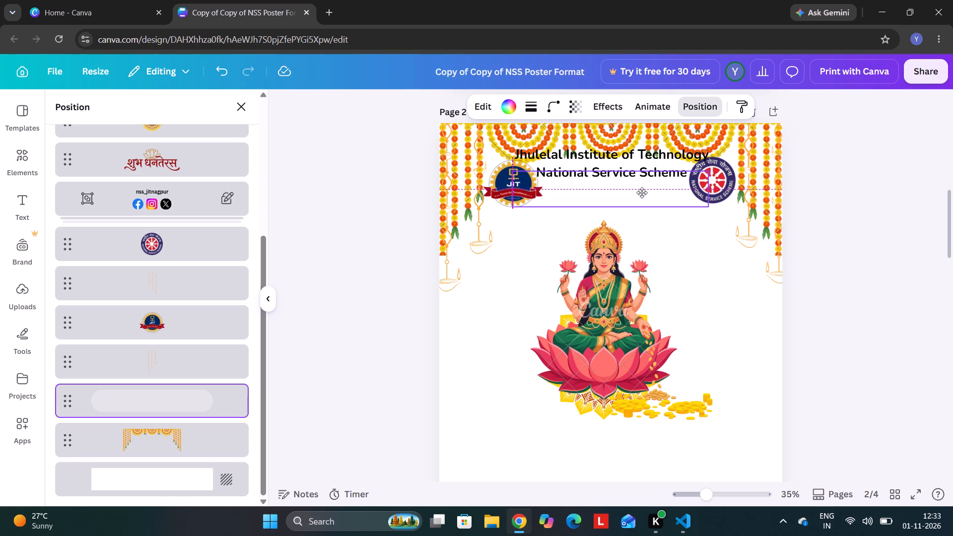
left_click_drag(642, 193, 641, 187)
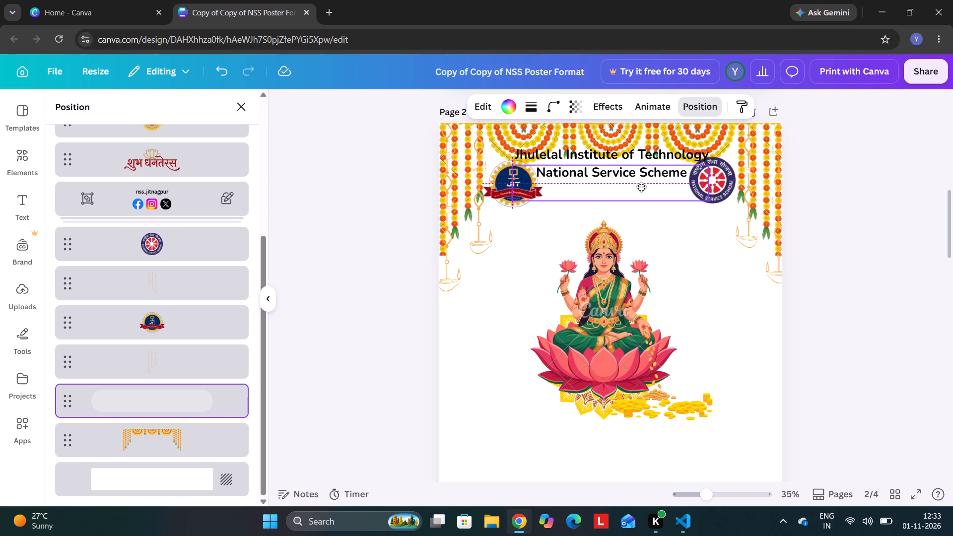
left_click_drag(641, 187, 641, 186)
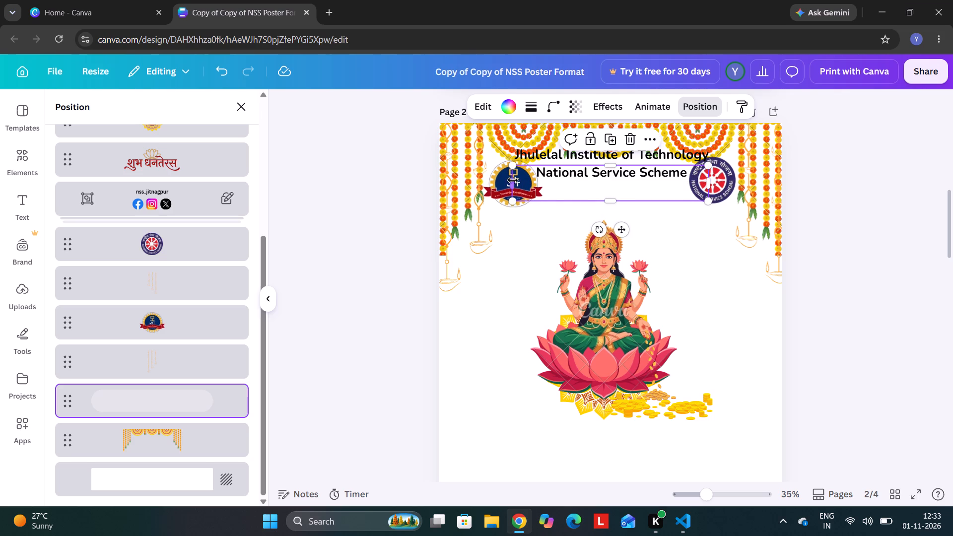
left_click_drag(515, 184, 527, 184)
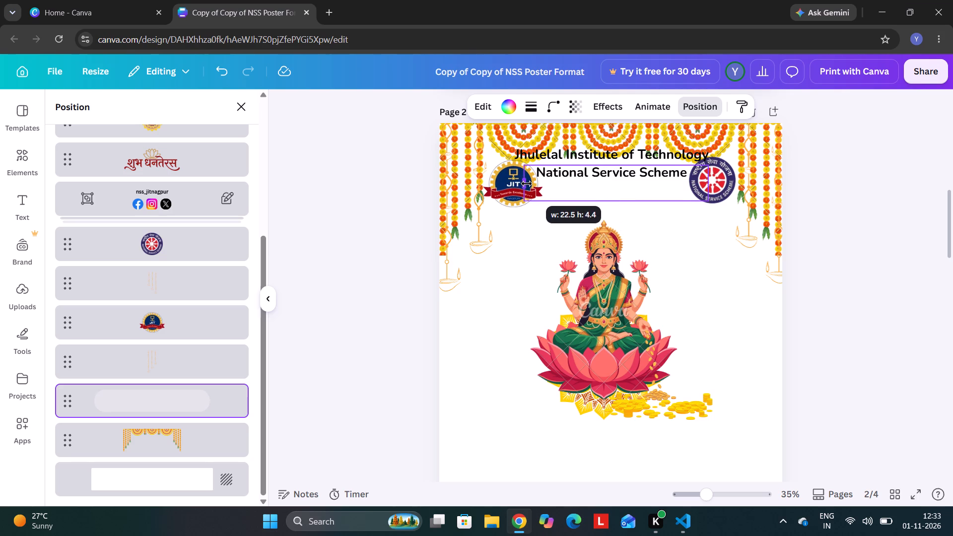
left_click_drag(527, 184, 533, 182)
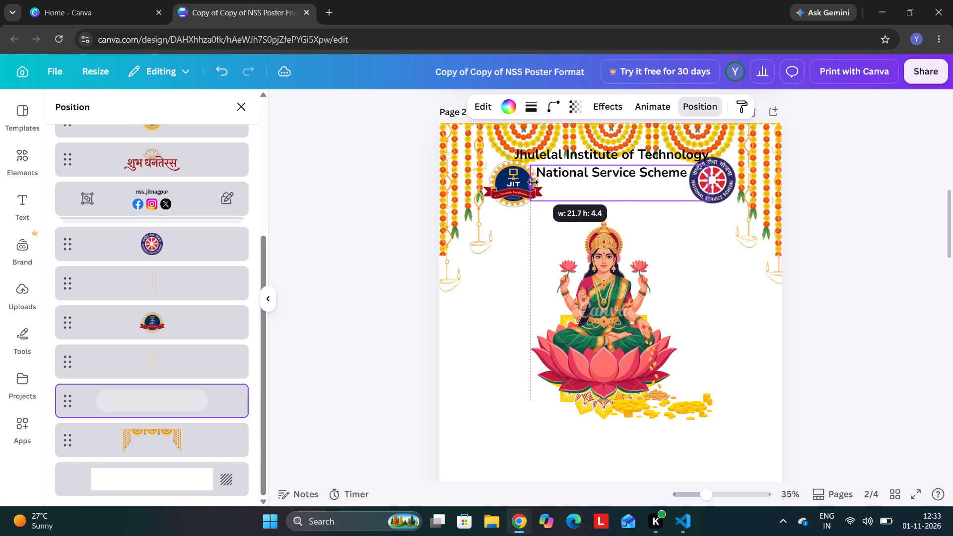
left_click_drag(533, 182, 542, 181)
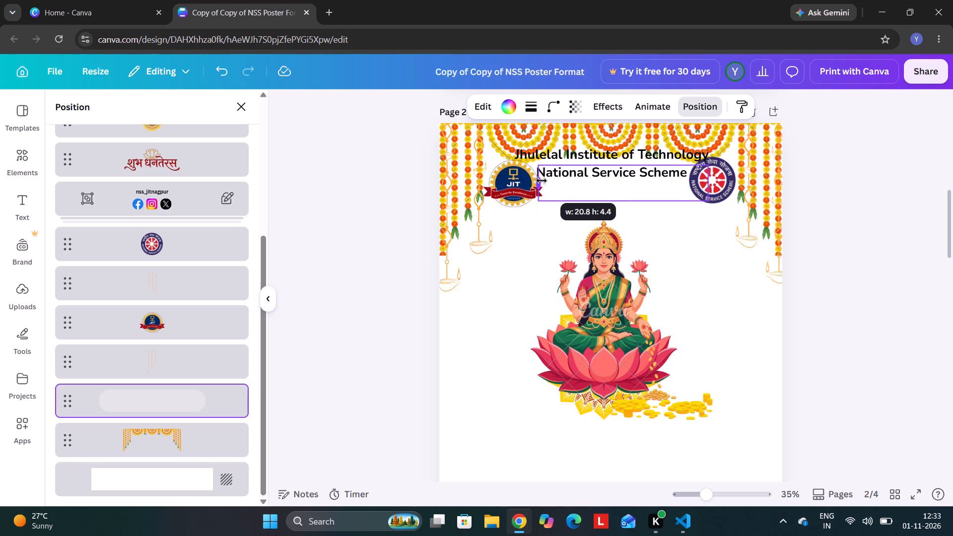
left_click_drag(542, 181, 543, 181)
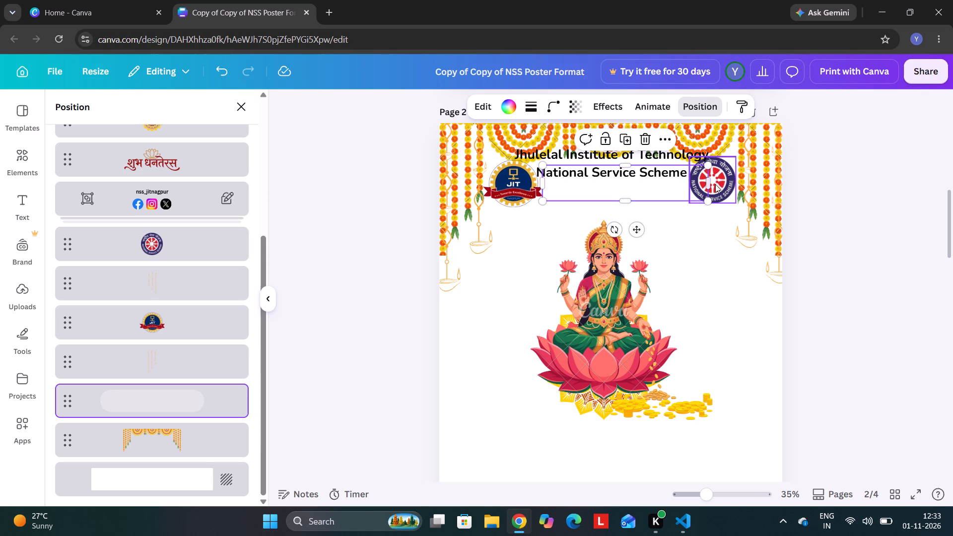
left_click_drag(706, 182, 684, 176)
Shrink the round National Service Scheme logo to about 4 by 4 cm and shift it outward, toward the side garland.
left_click(715, 185)
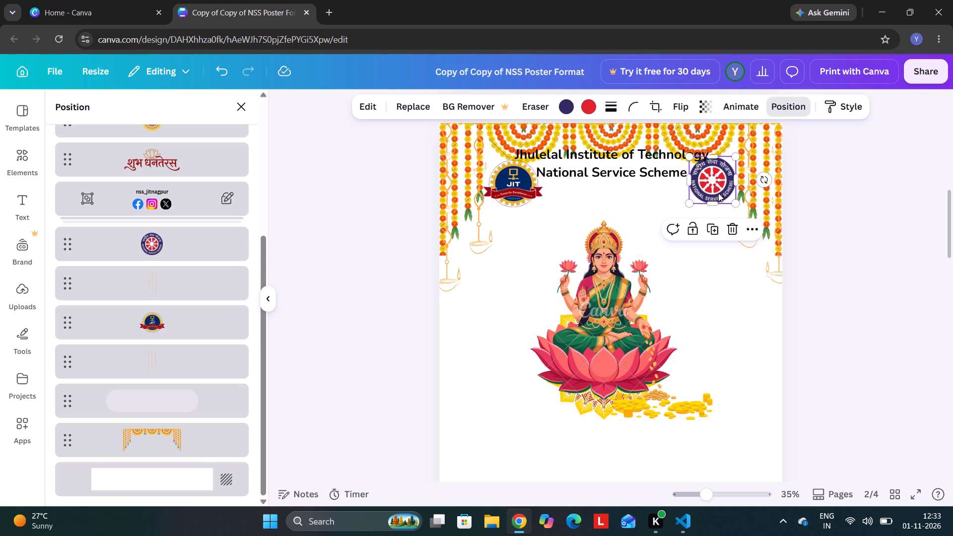
left_click_drag(736, 203, 725, 192)
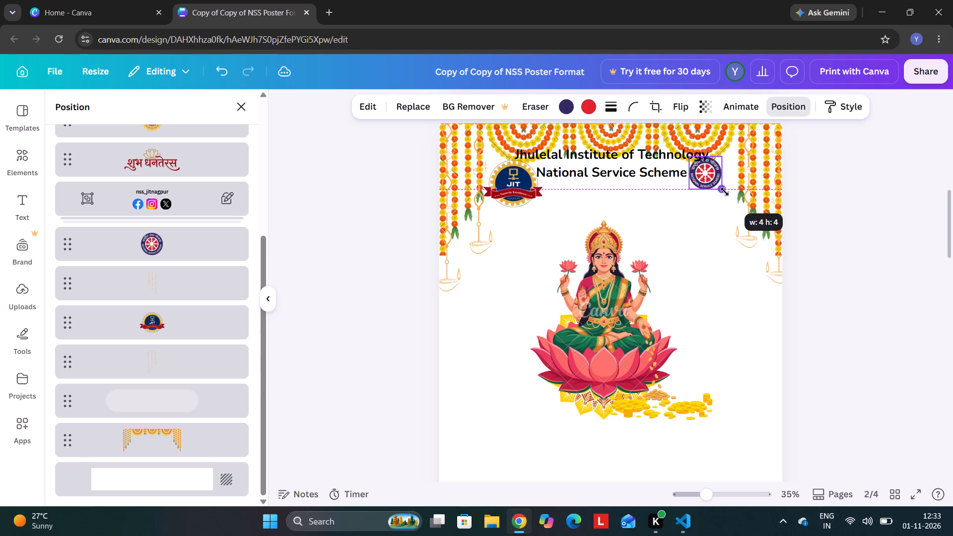
left_click_drag(725, 192, 722, 189)
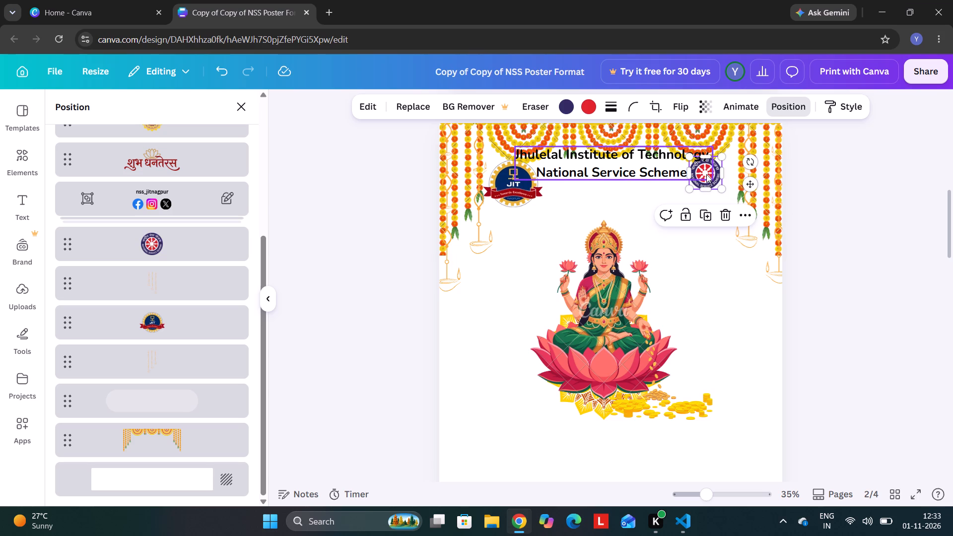
left_click_drag(706, 174, 723, 178)
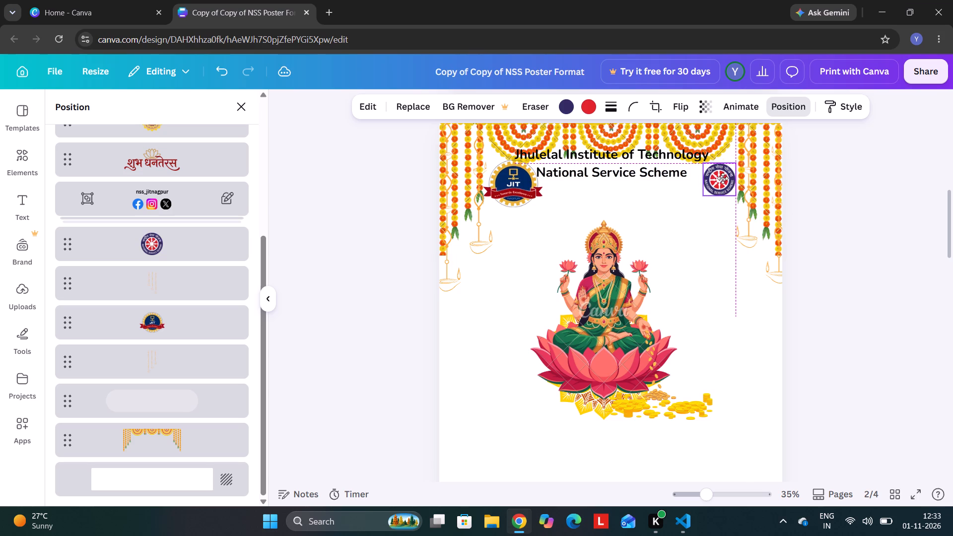
left_click_drag(723, 178, 722, 177)
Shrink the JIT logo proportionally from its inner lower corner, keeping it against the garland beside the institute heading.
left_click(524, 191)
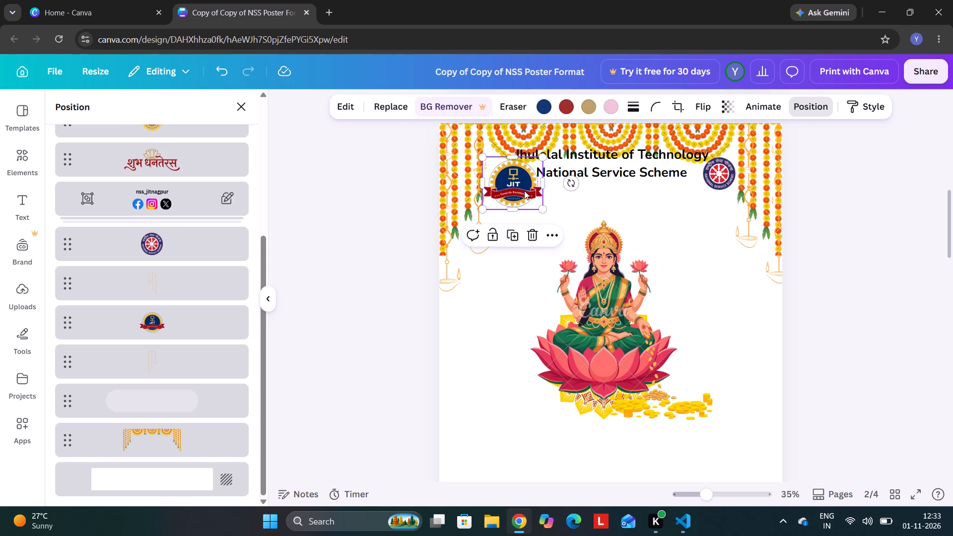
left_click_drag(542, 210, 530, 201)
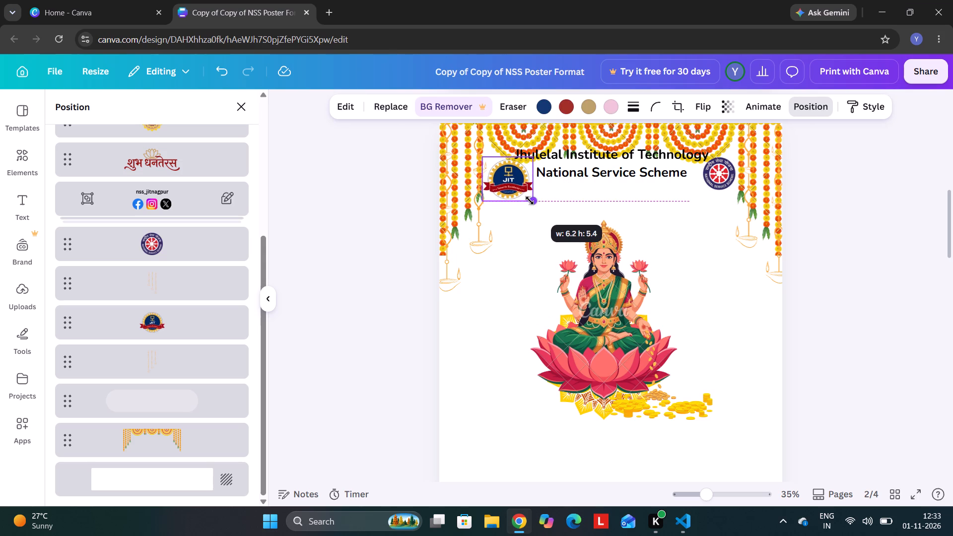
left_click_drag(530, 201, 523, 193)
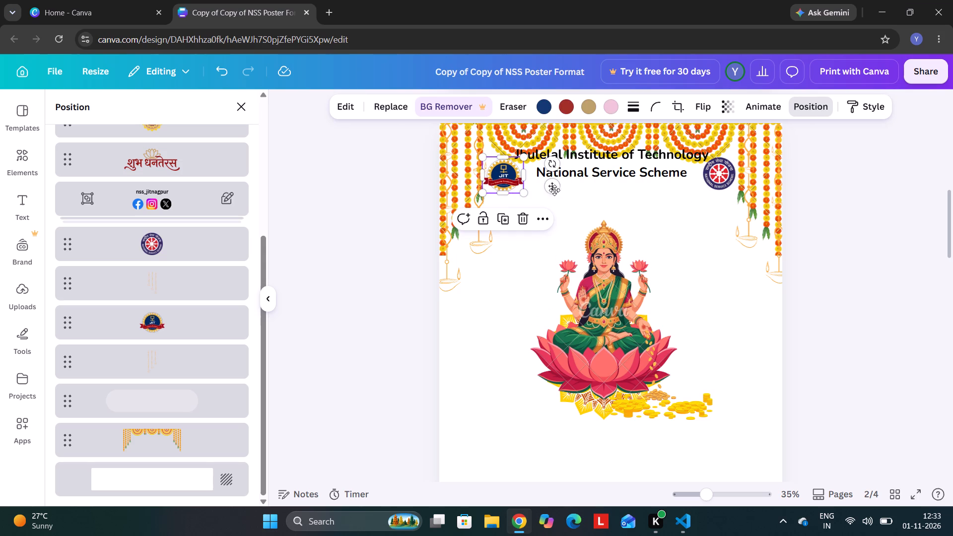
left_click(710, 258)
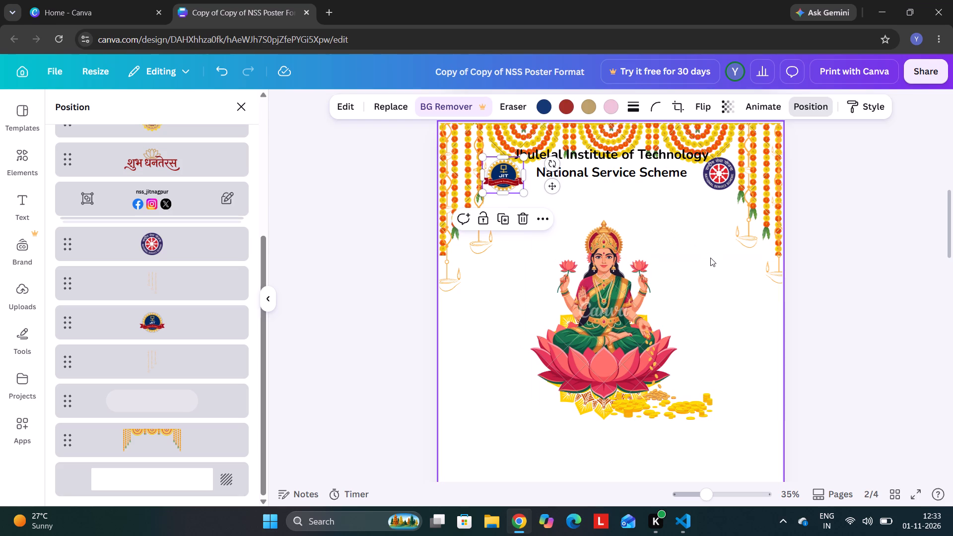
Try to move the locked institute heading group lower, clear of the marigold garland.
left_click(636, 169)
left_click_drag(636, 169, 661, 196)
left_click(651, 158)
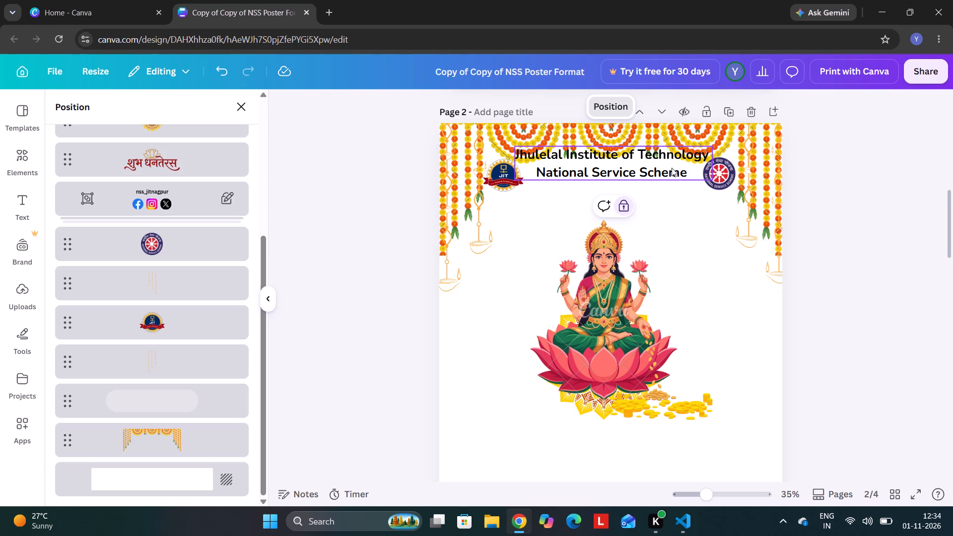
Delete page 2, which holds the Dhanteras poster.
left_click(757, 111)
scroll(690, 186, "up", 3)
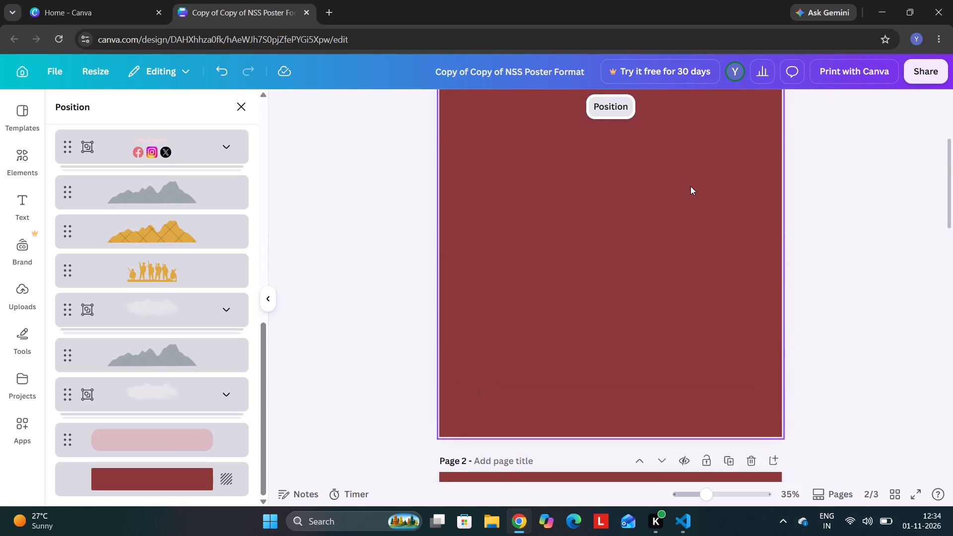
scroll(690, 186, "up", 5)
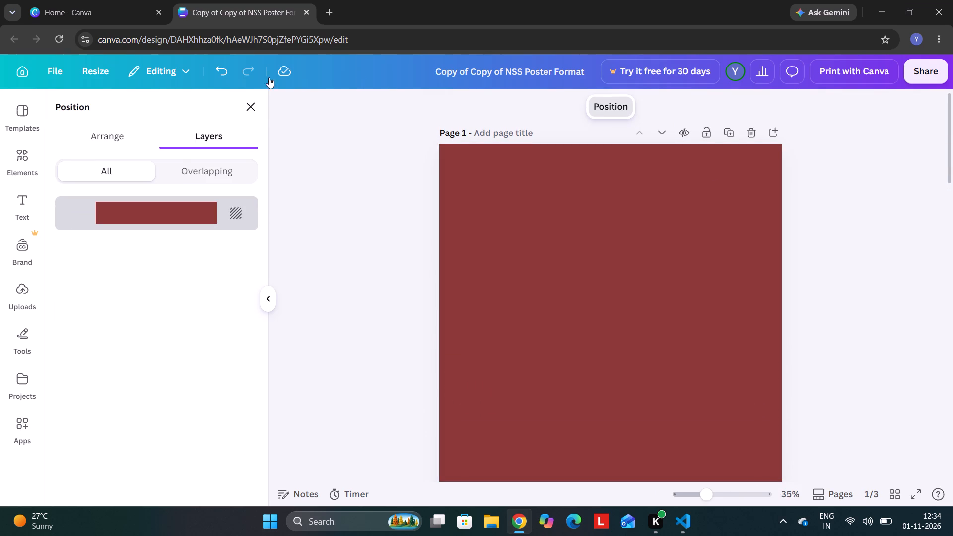
Undo the page deletion, the shrinking of both header logos and the last narrowing of the header rectangle.
left_click(219, 73)
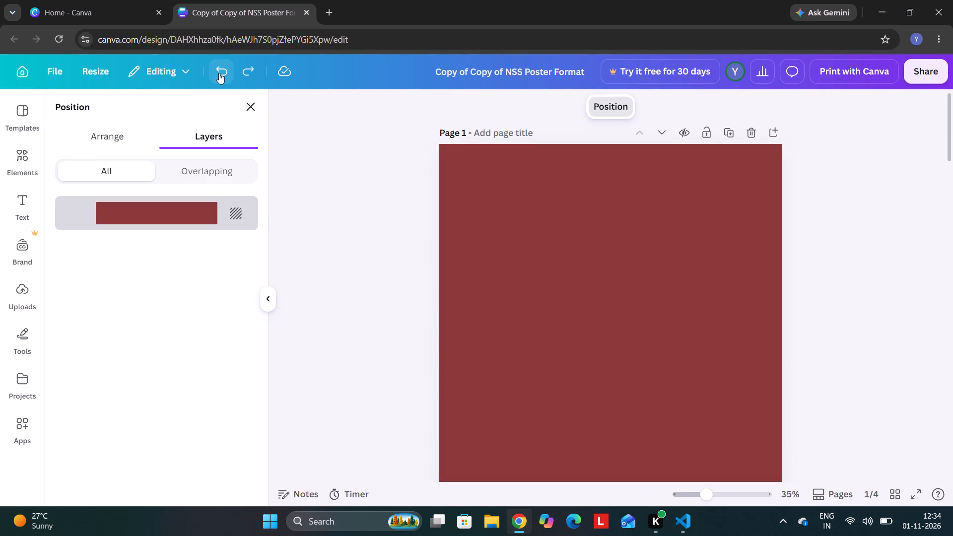
left_click(219, 73)
left_click(222, 70)
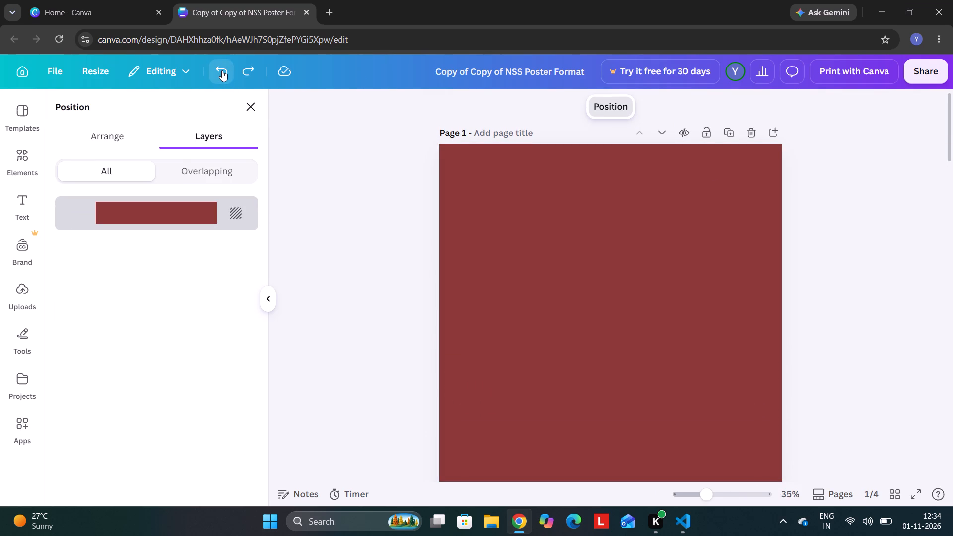
double_click(222, 70)
left_click_drag(222, 70, 562, 333)
scroll(562, 333, "down", 4)
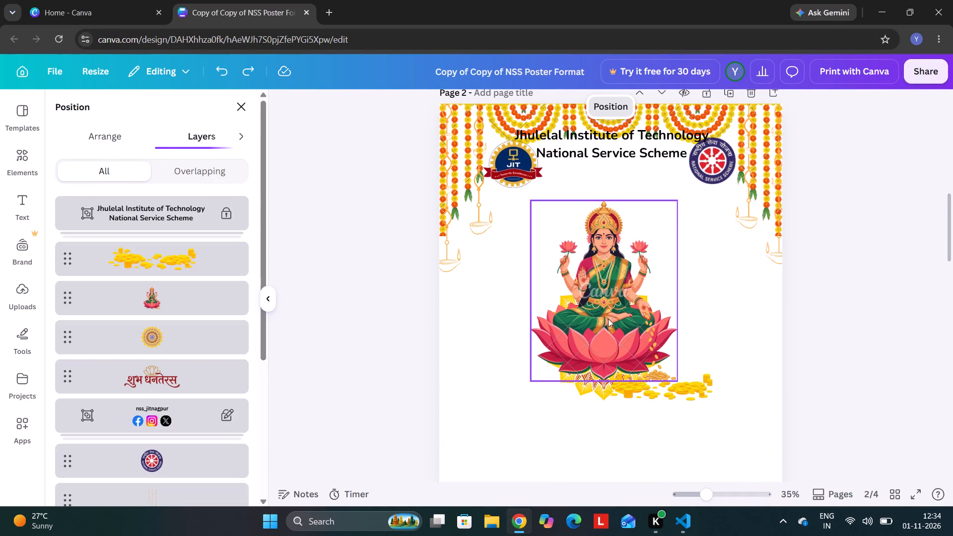
scroll(628, 273, "up", 1)
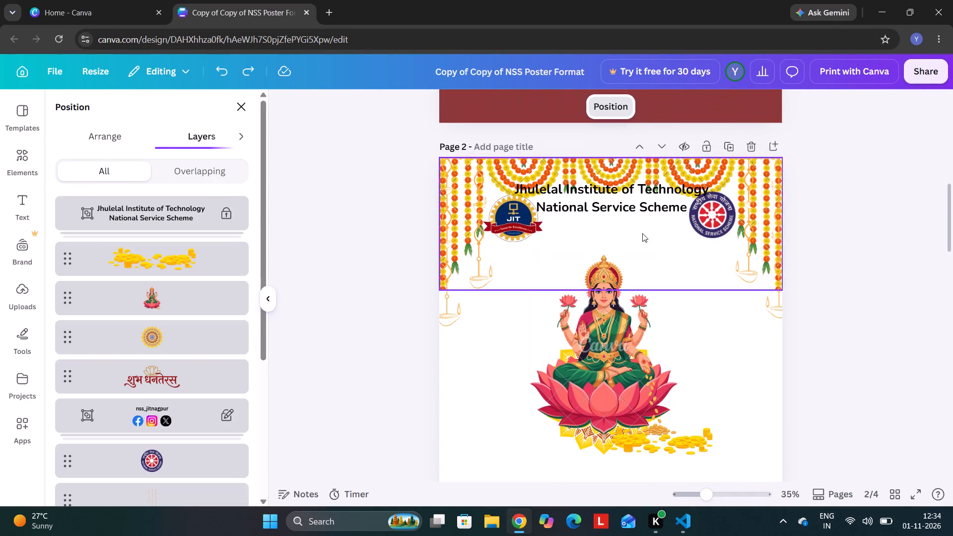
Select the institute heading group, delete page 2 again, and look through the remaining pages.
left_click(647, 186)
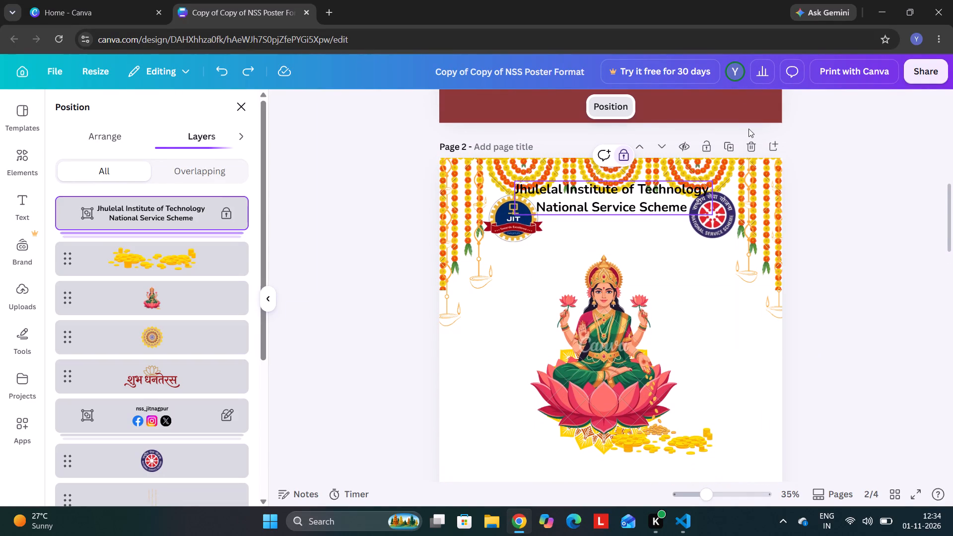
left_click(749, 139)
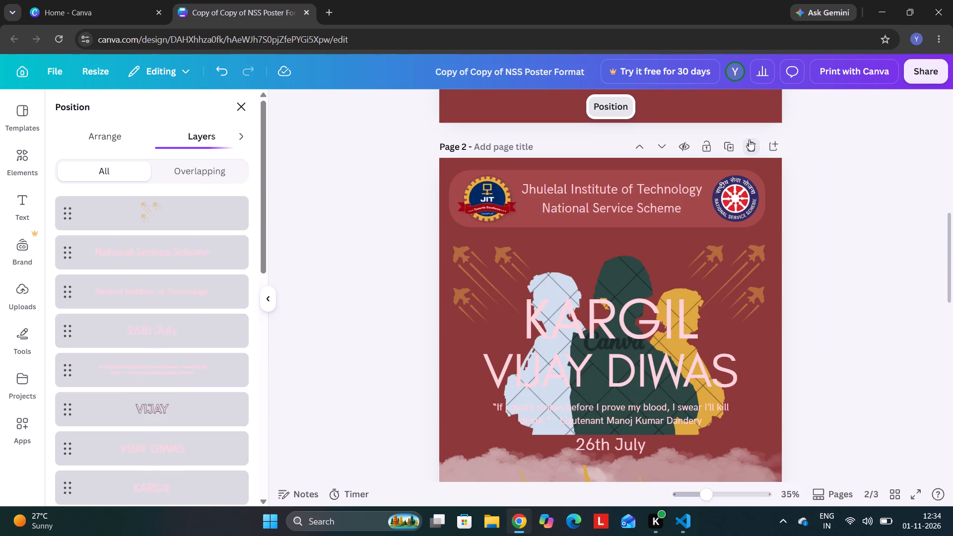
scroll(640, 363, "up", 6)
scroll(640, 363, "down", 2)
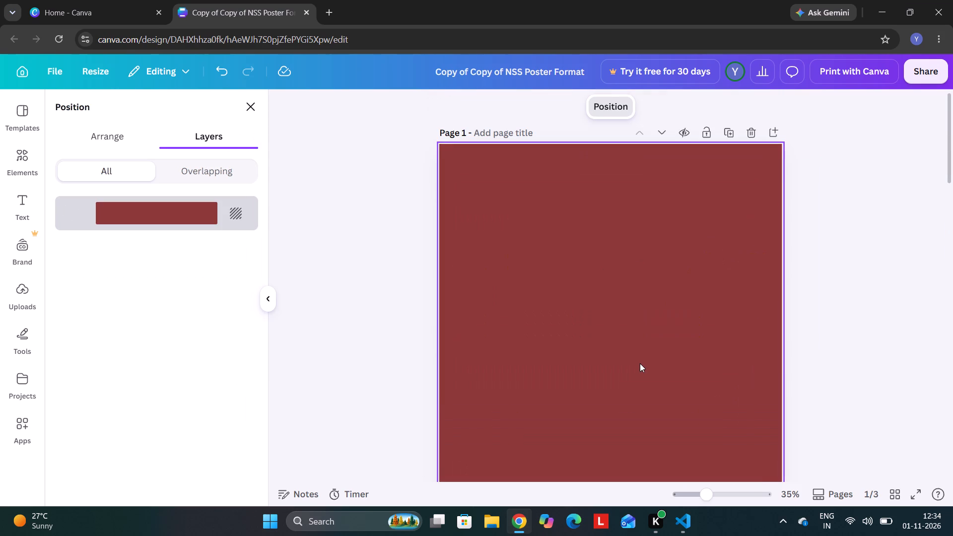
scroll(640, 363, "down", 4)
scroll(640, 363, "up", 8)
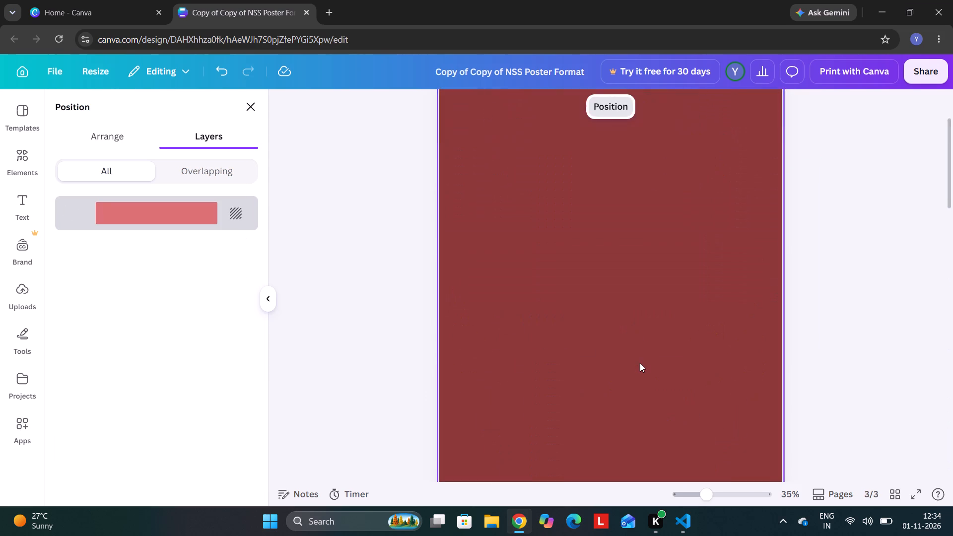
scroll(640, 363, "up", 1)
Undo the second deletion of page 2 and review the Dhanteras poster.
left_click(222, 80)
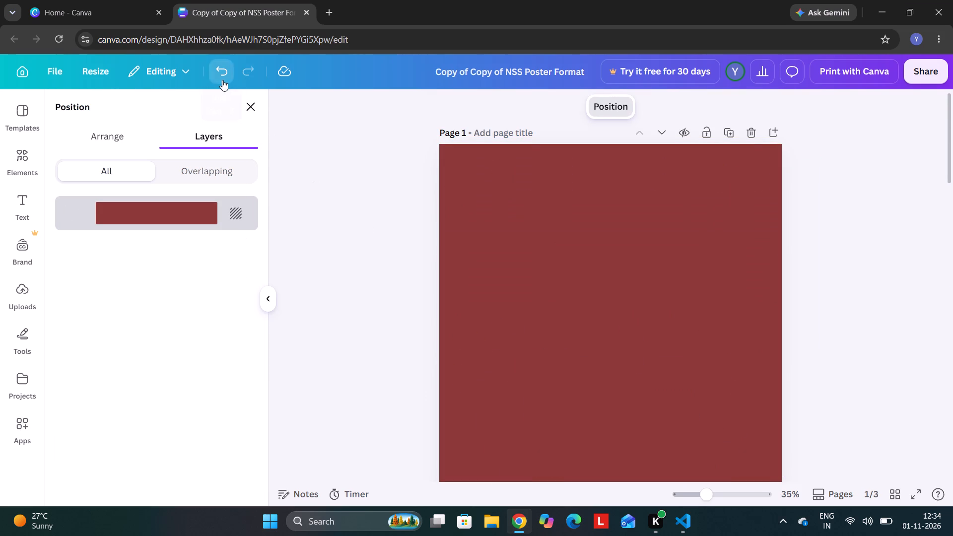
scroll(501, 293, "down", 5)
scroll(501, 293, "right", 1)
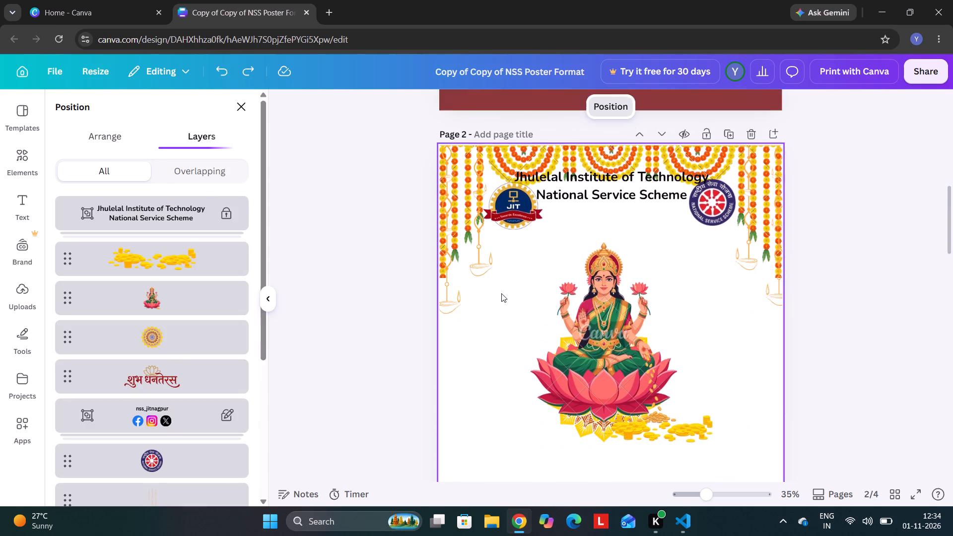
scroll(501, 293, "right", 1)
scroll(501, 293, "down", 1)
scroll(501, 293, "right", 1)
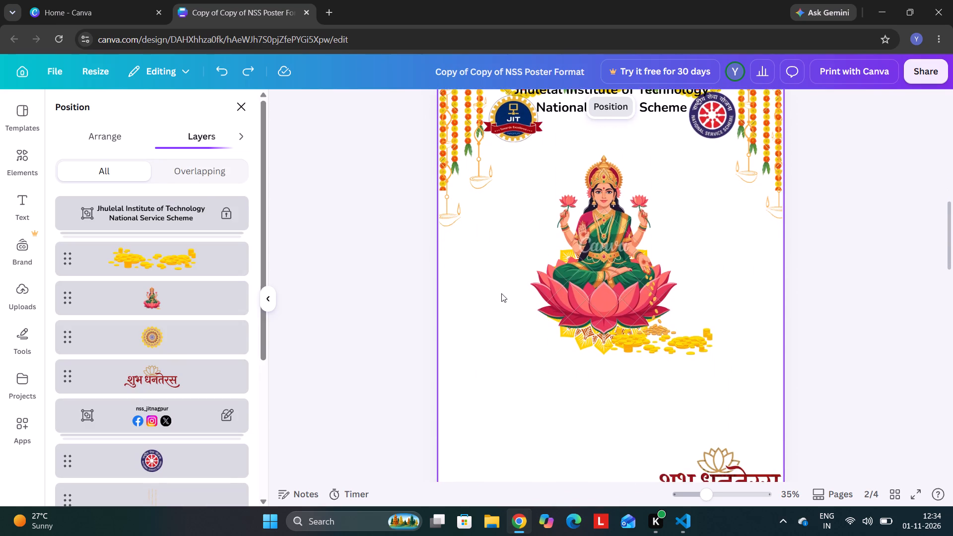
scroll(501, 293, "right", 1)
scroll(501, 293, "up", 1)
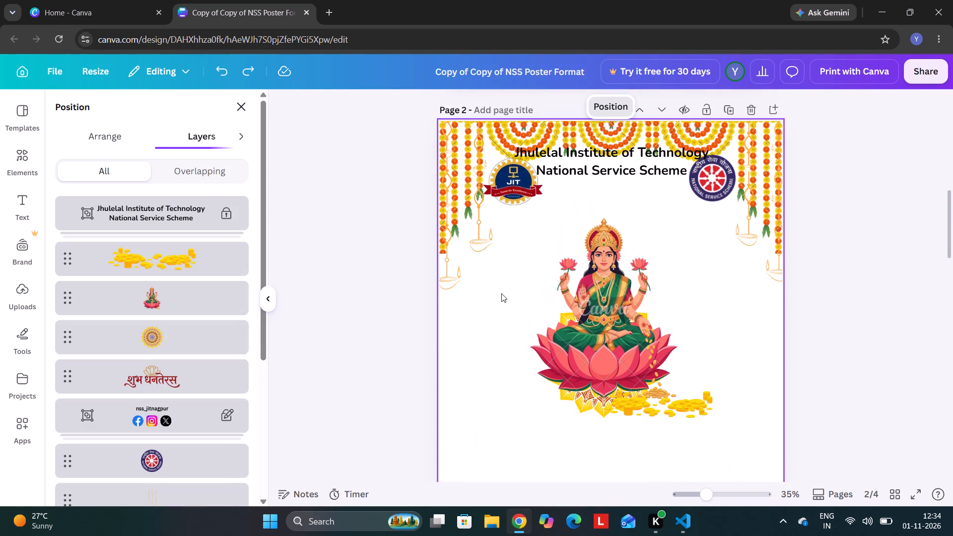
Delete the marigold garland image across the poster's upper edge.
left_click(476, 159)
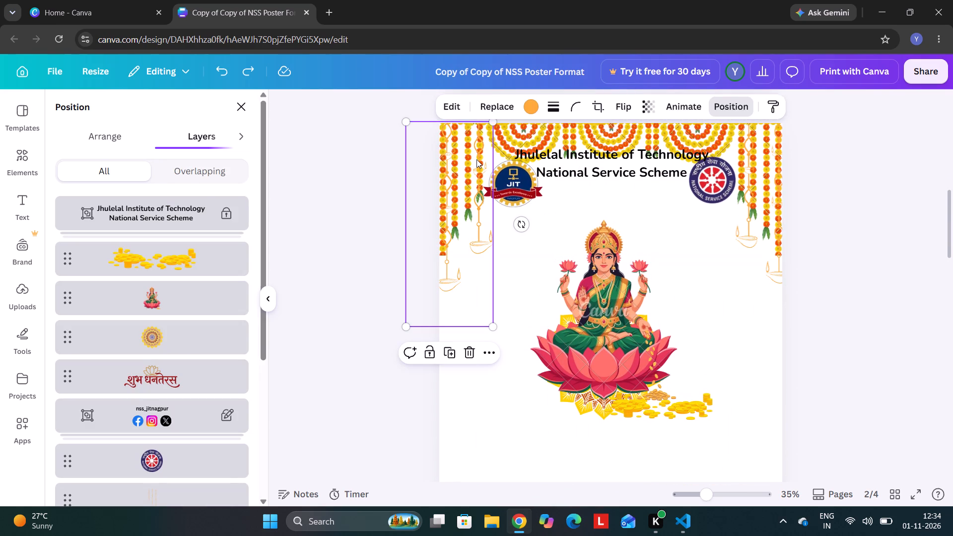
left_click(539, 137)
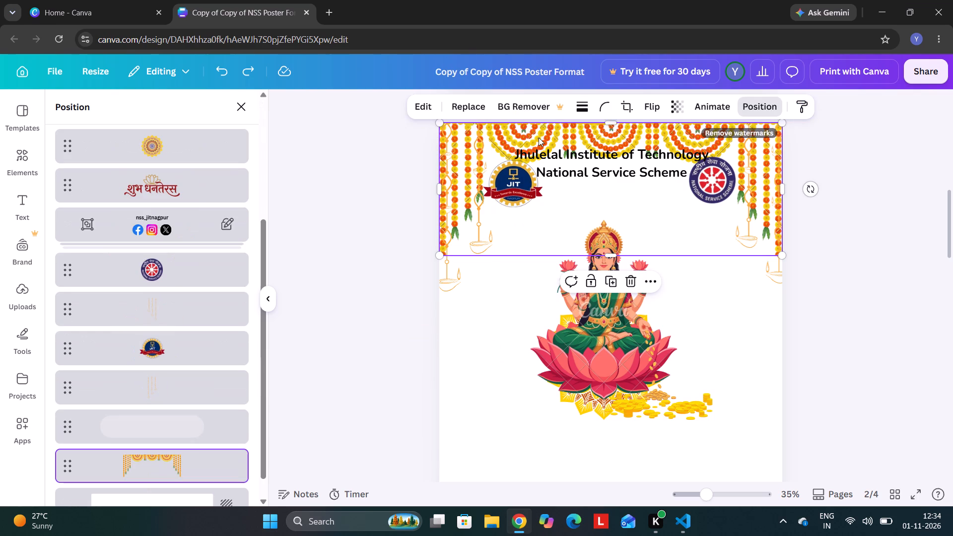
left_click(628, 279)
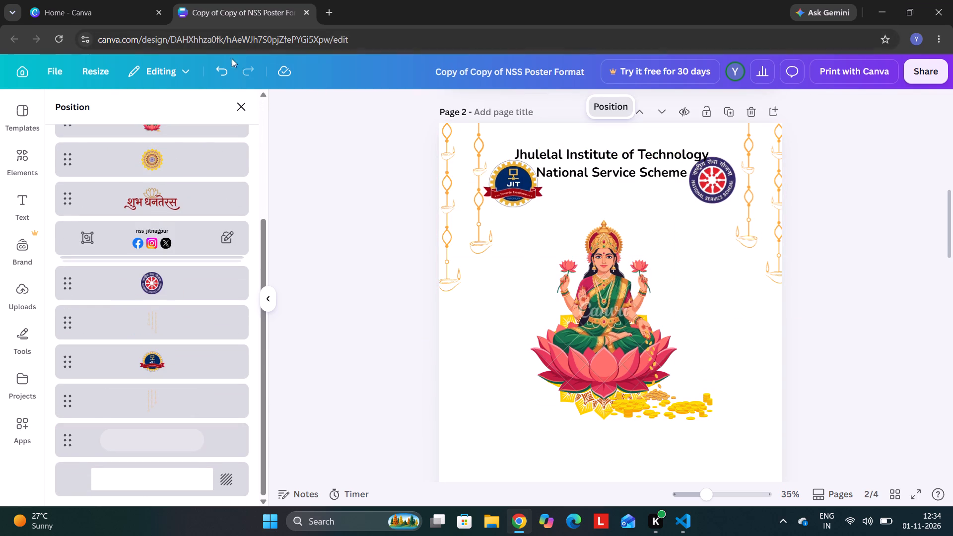
Undo the garland deletion and the earlier header edits, going back until page 2 is plain maroon.
left_click(214, 67)
left_click(214, 67)
left_click(214, 67)
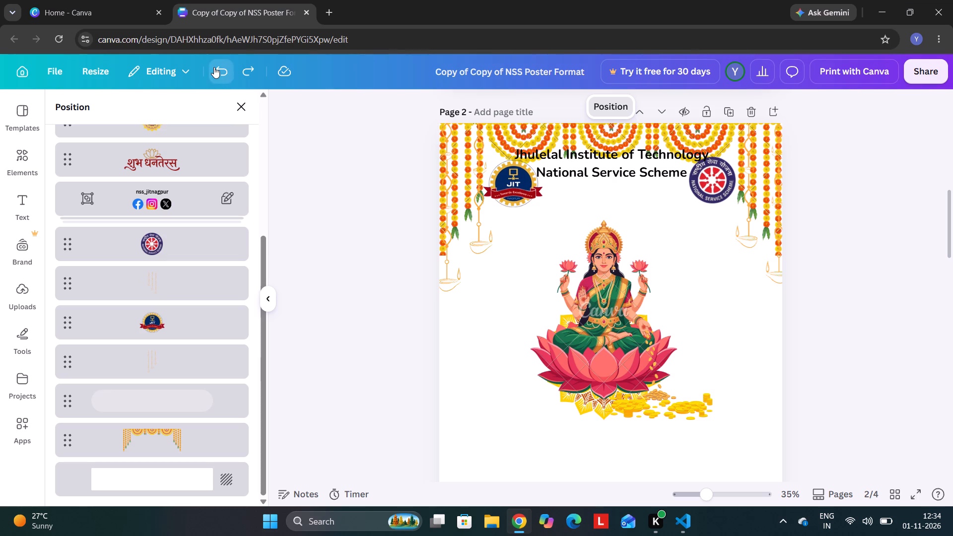
triple_click(214, 67)
triple_click(214, 67)
triple_click(214, 67)
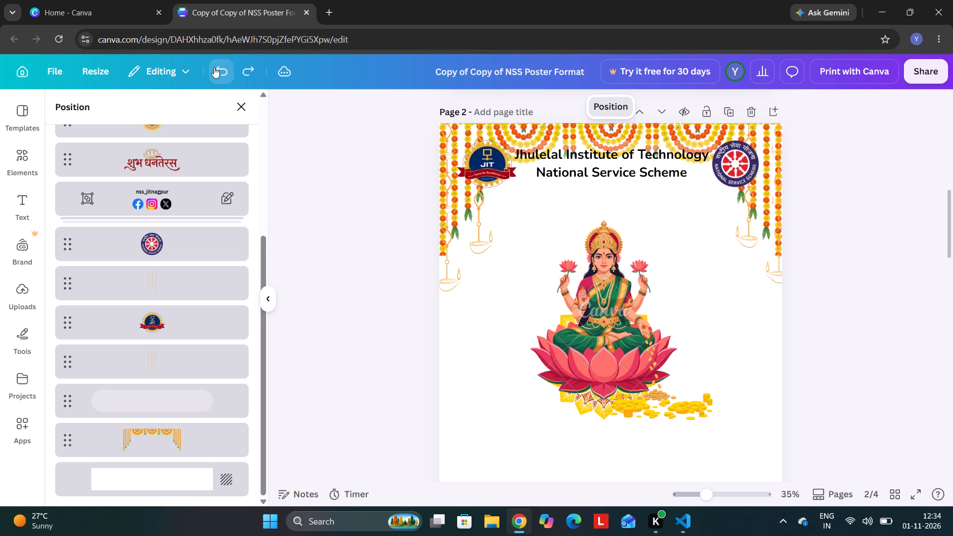
triple_click(214, 67)
triple_click(214, 67)
left_click(214, 67)
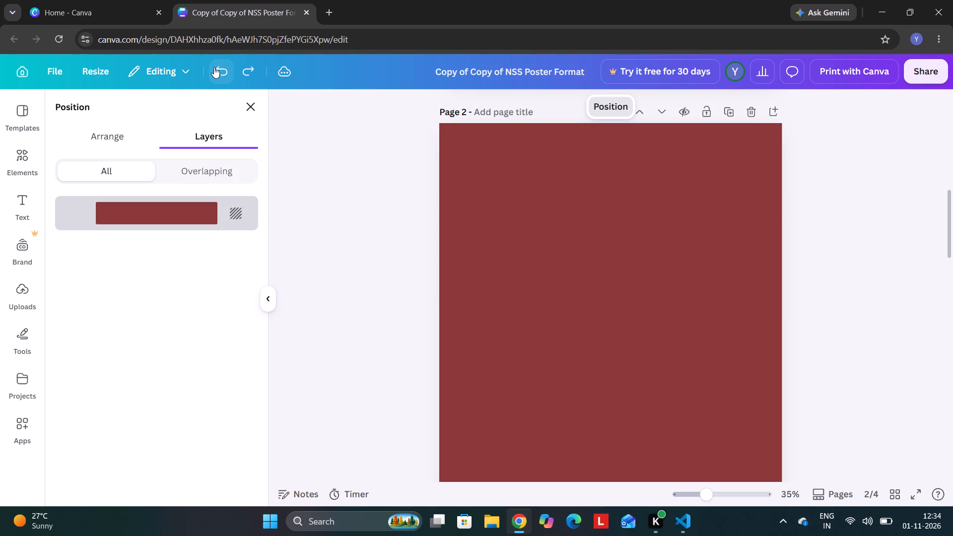
left_click(214, 67)
left_click(214, 67)
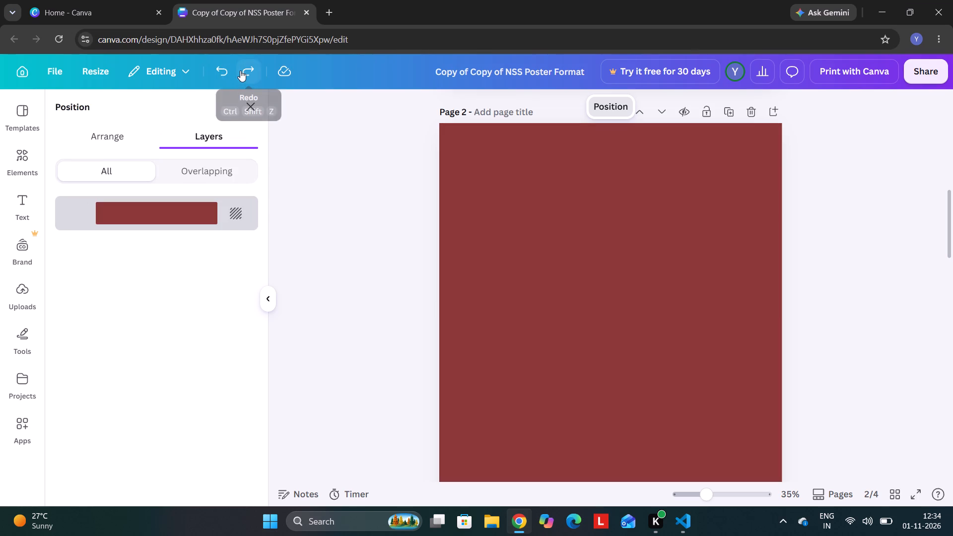
Redo the undone edits until the Dhanteras design is back on page 2 with the logos flanking the heading.
left_click(240, 70)
left_click(240, 70)
scroll(576, 275, "down", 2)
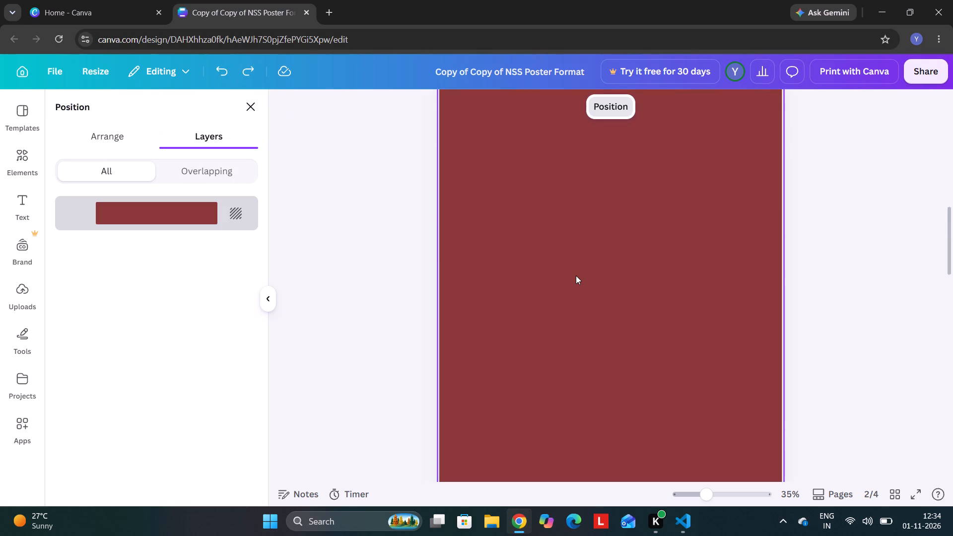
scroll(576, 275, "down", 3)
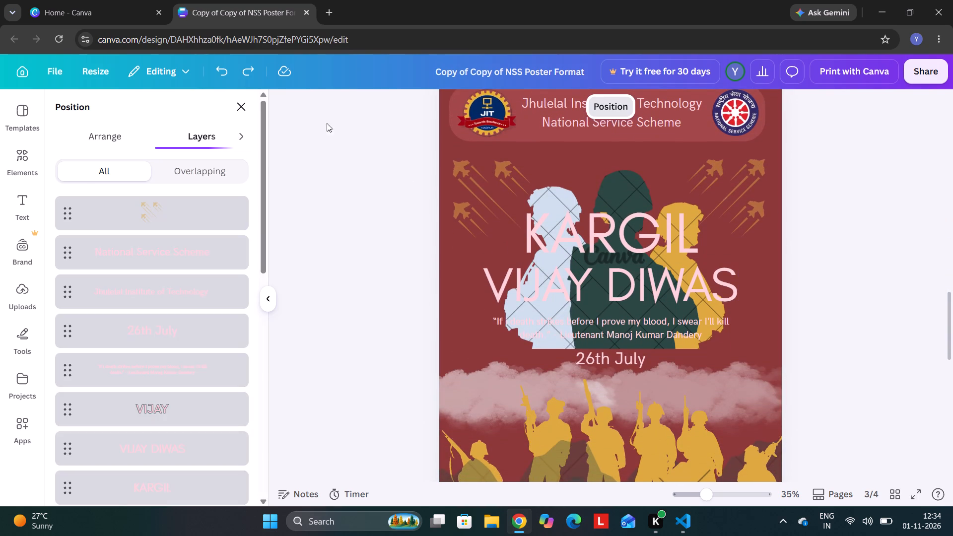
left_click(248, 70)
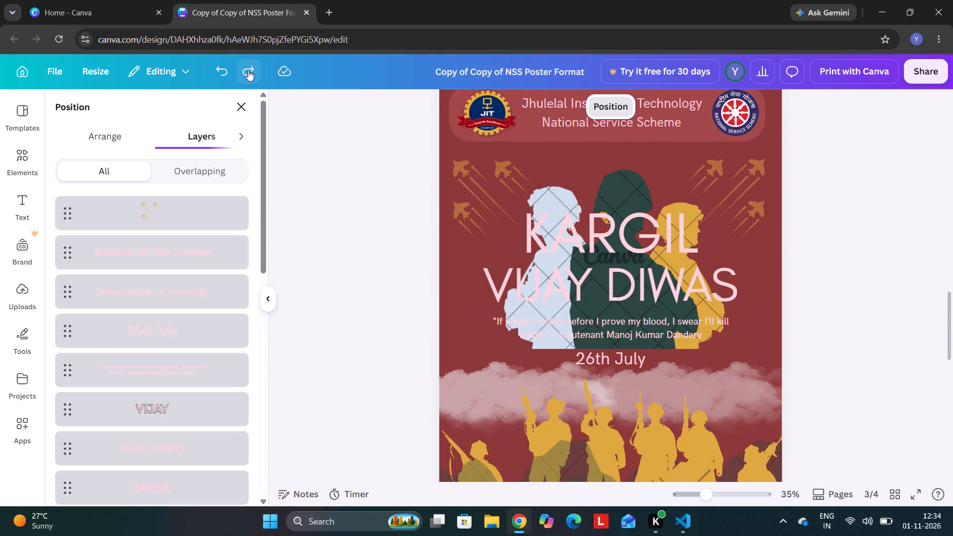
left_click(248, 70)
scroll(532, 211, "up", 5)
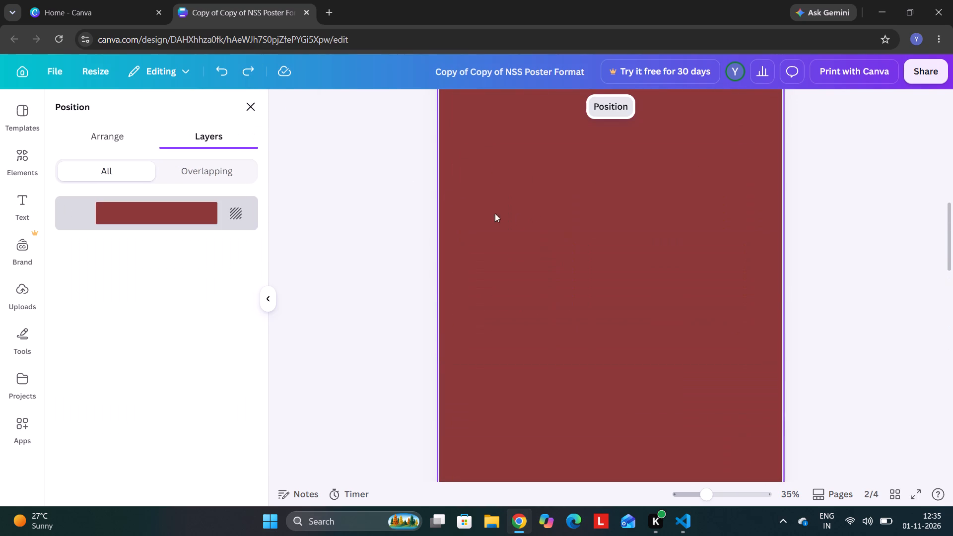
left_click(242, 71)
left_click(242, 71)
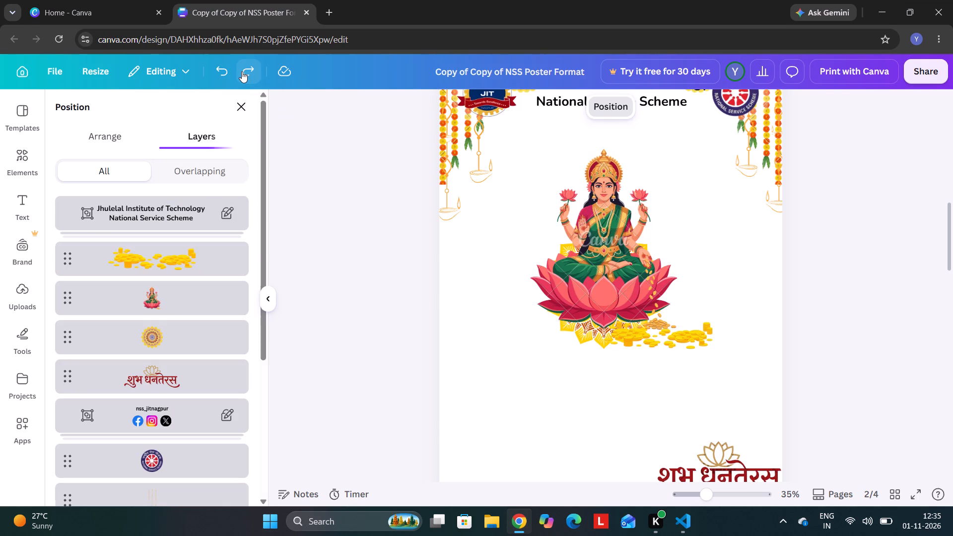
scroll(615, 232, "up", 2)
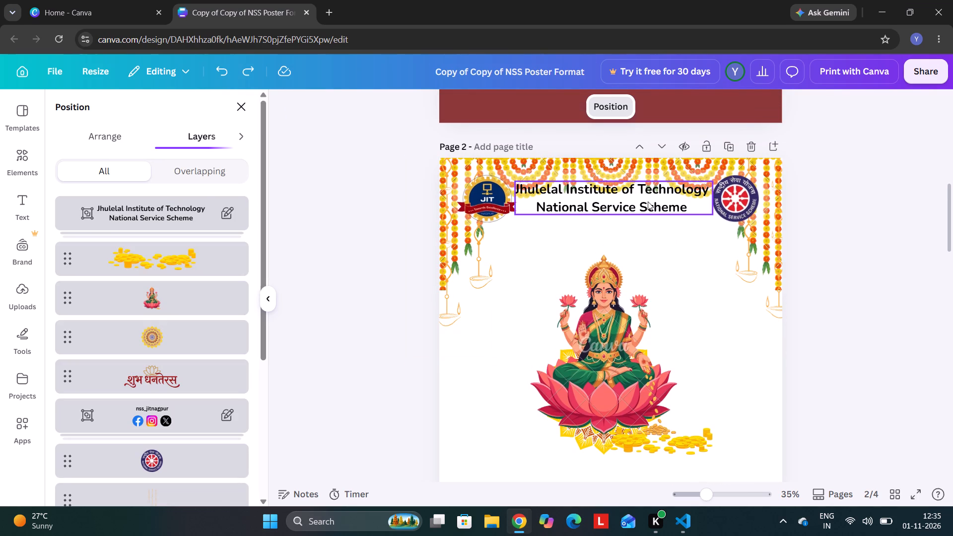
Delete page 2 with the Dhanteras poster from the design.
left_click(766, 237)
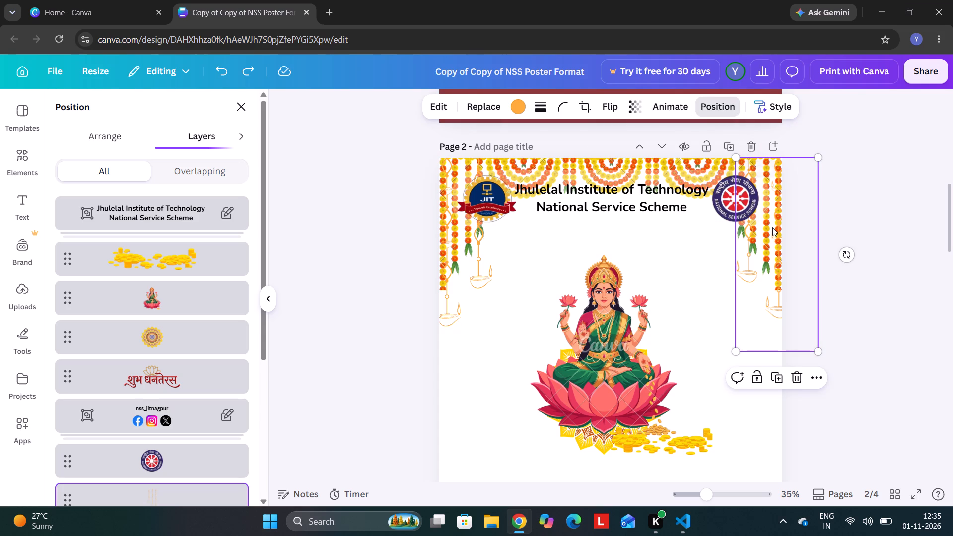
left_click(754, 154)
scroll(720, 192, "up", 3)
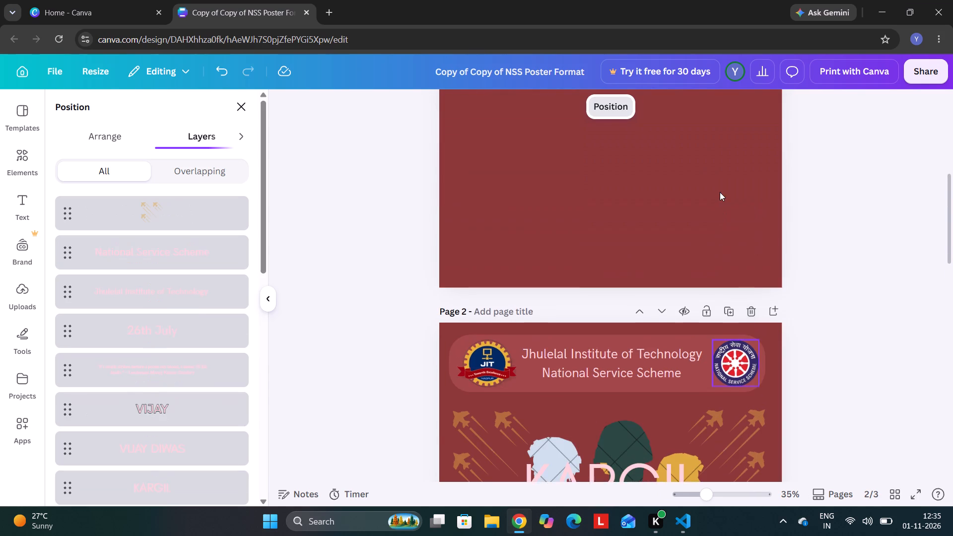
scroll(720, 192, "up", 4)
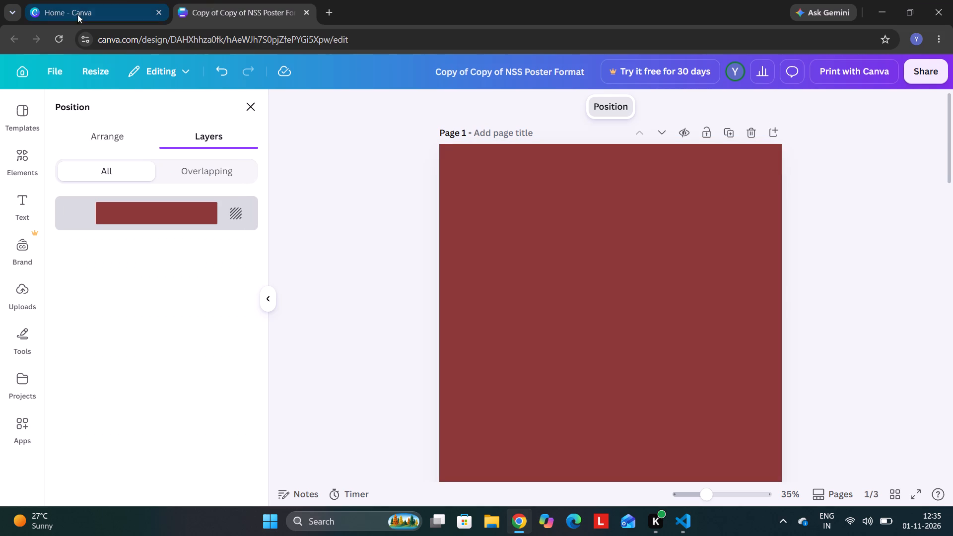
Close the layer list and clear the "rangoli" term from the elements search.
left_click(254, 111)
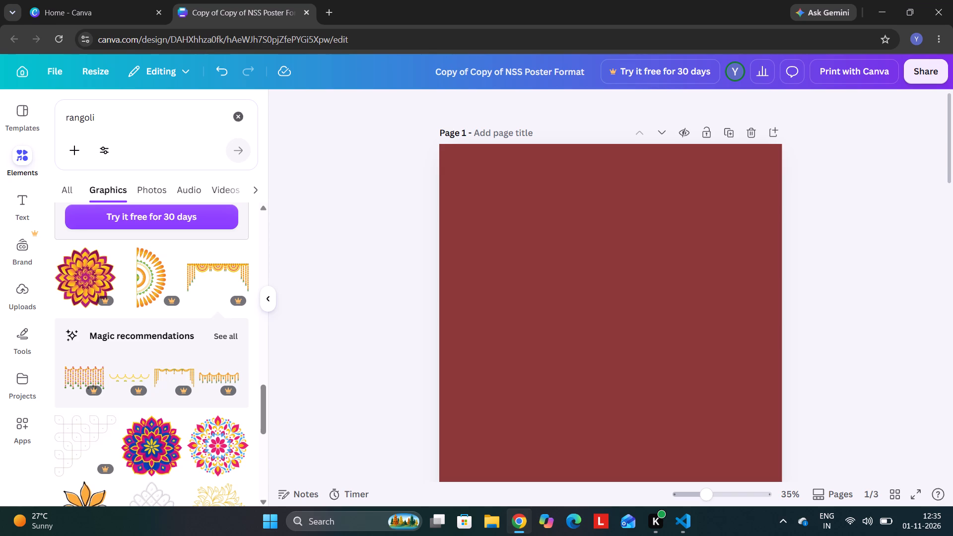
left_click(117, 115)
left_click(237, 124)
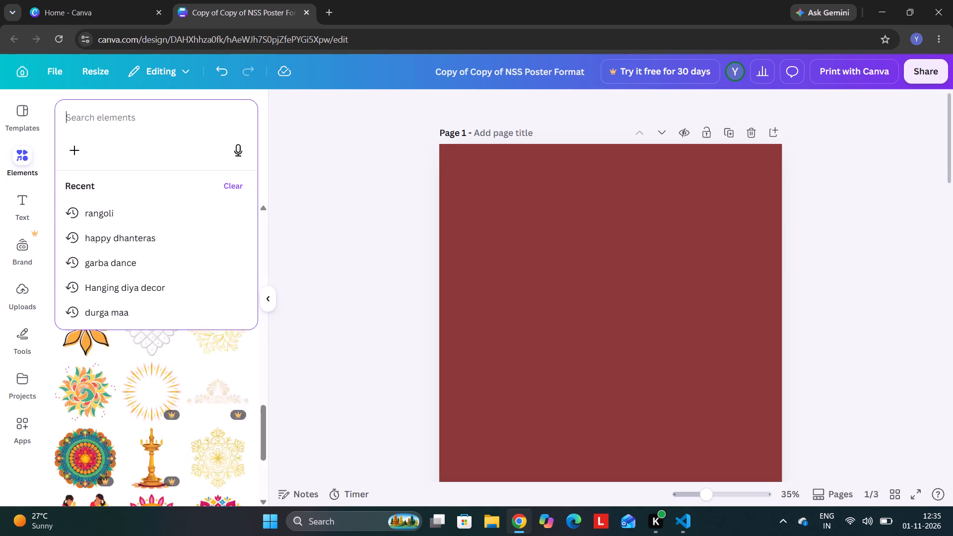
Delete the "VIJAY DIWAS" and "KARGIL" title texts from the poster on page 2.
scroll(537, 341, "down", 6)
scroll(537, 341, "up", 1)
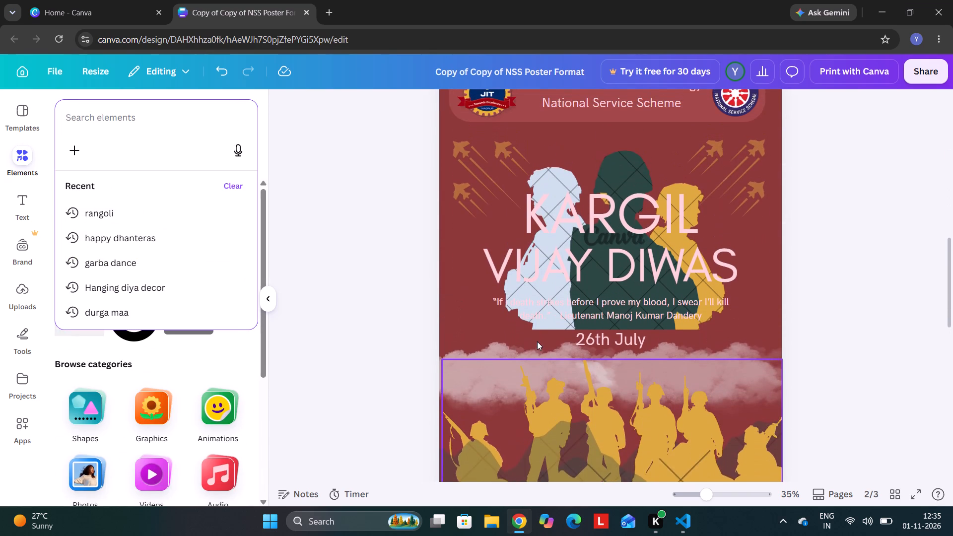
scroll(537, 341, "up", 1)
left_click(576, 290)
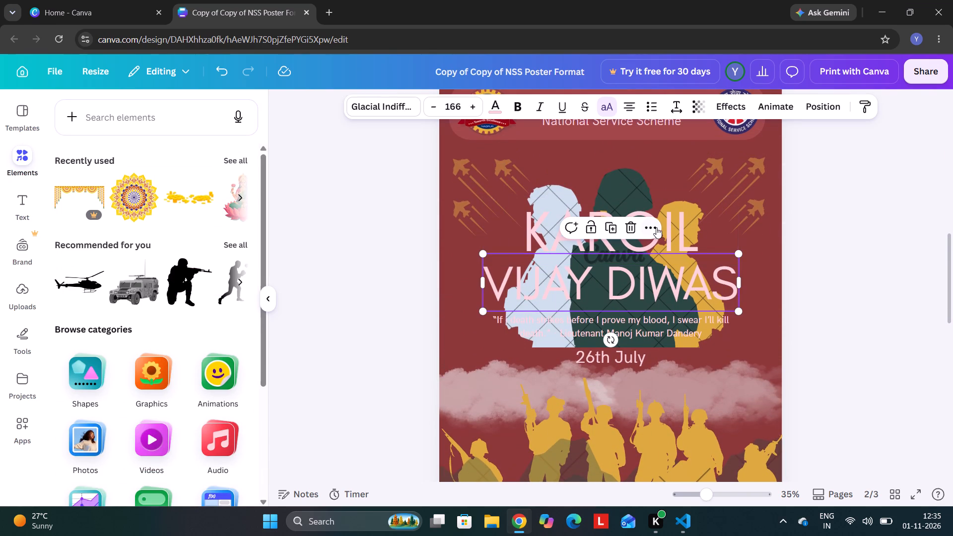
left_click(631, 218)
left_click(630, 219)
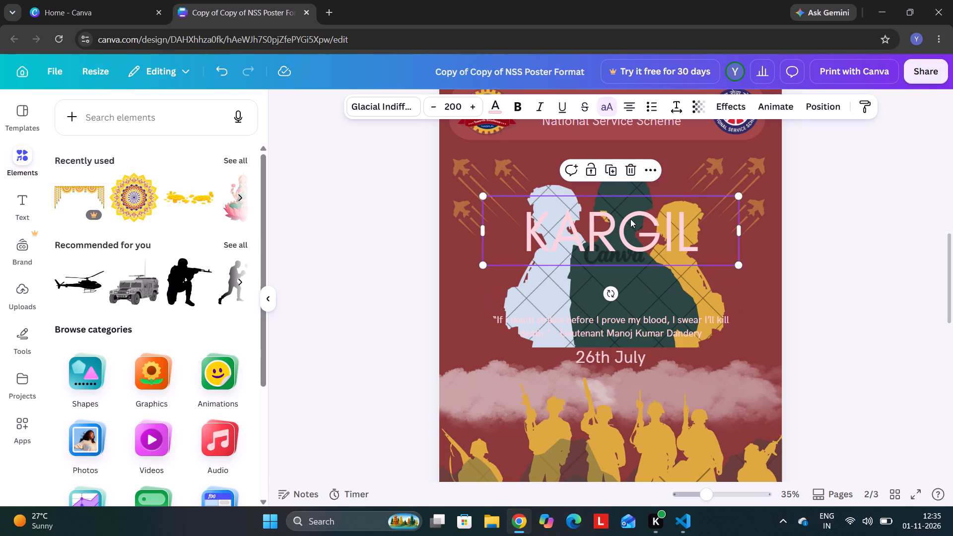
left_click(631, 171)
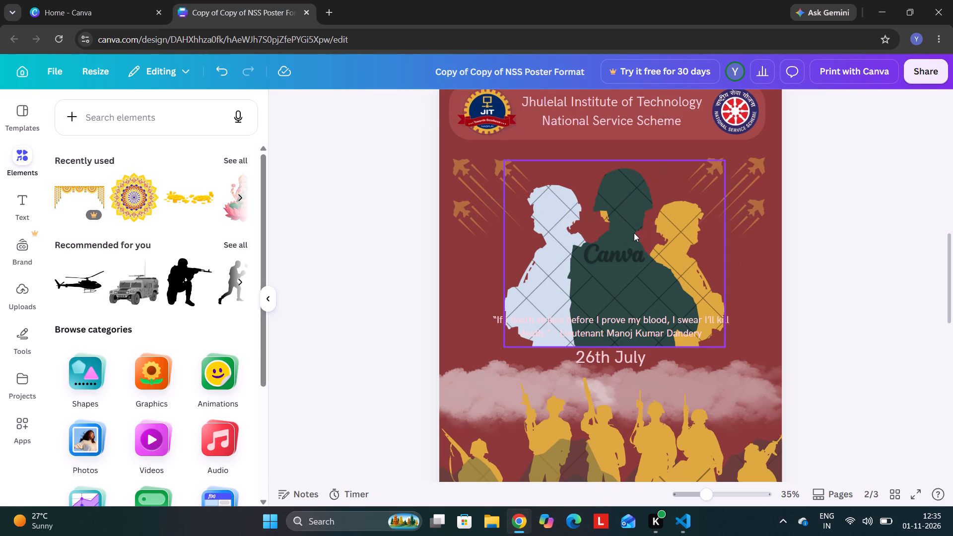
Delete the three-soldier graphic and both fighter jet graphics from the upper half of the Kargil poster.
left_click(634, 233)
left_click(635, 372)
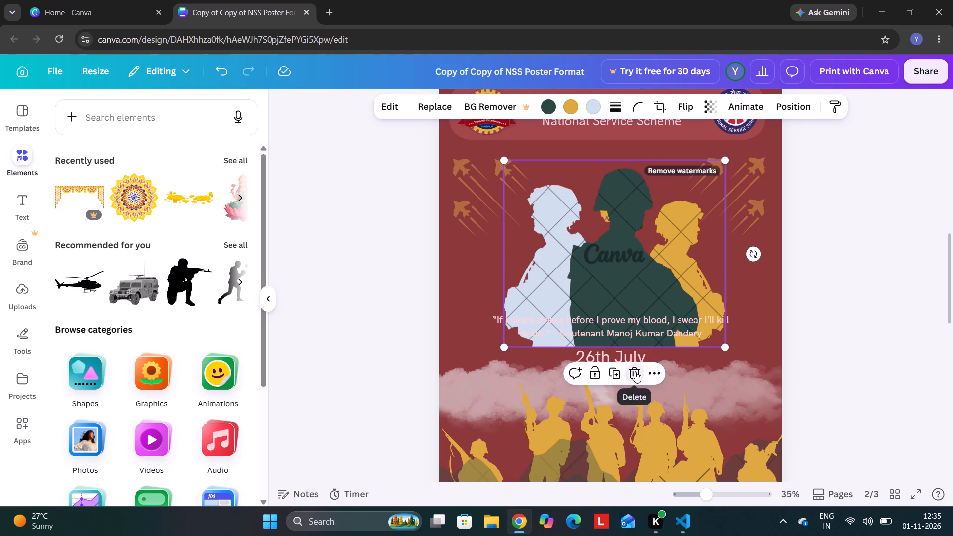
left_click(495, 225)
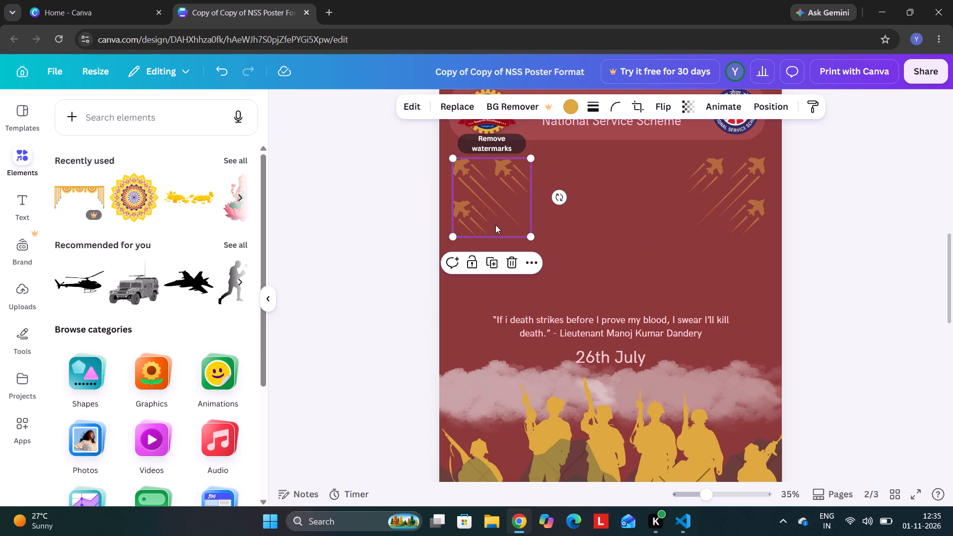
left_click(511, 264)
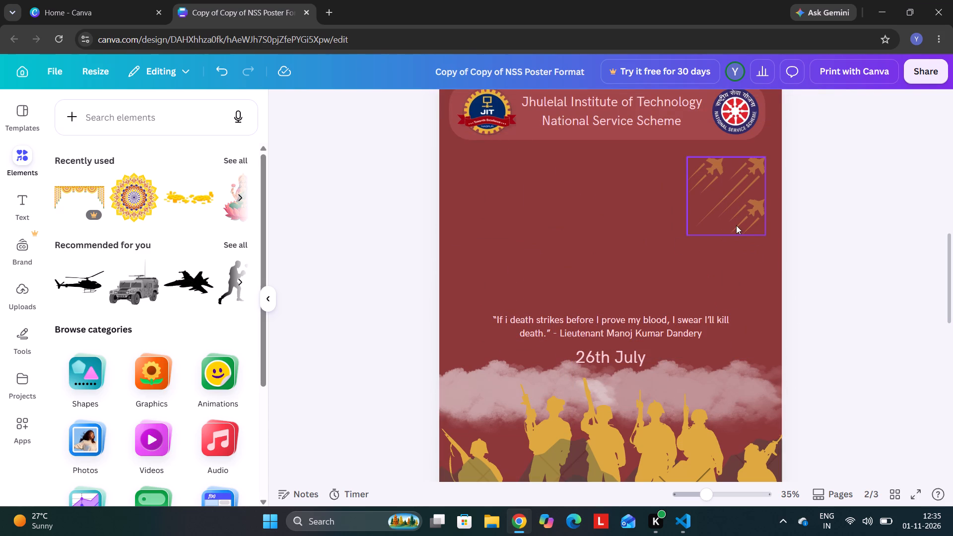
left_click(736, 225)
left_click(745, 260)
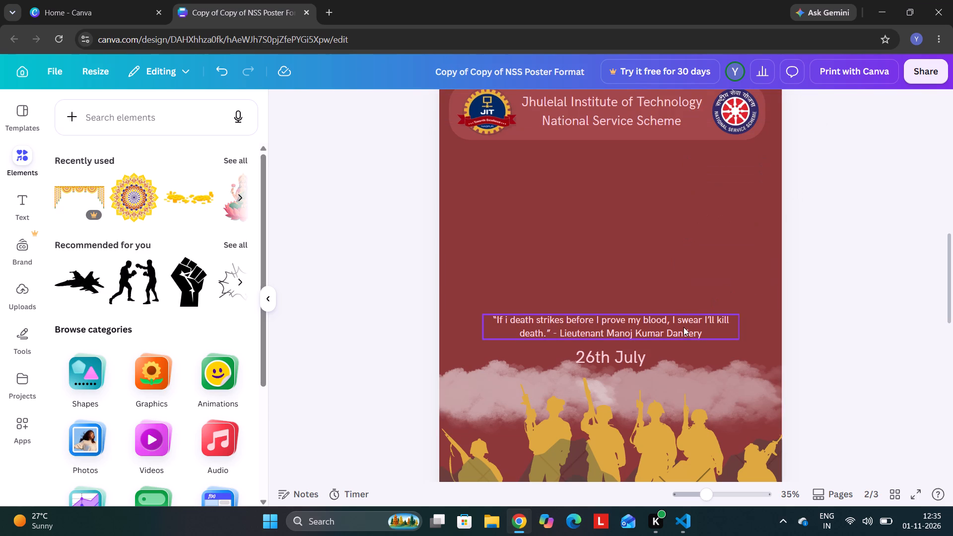
Delete the Lieutenant quote and the "26th July" date text from page 2.
left_click(682, 328)
left_click(631, 289)
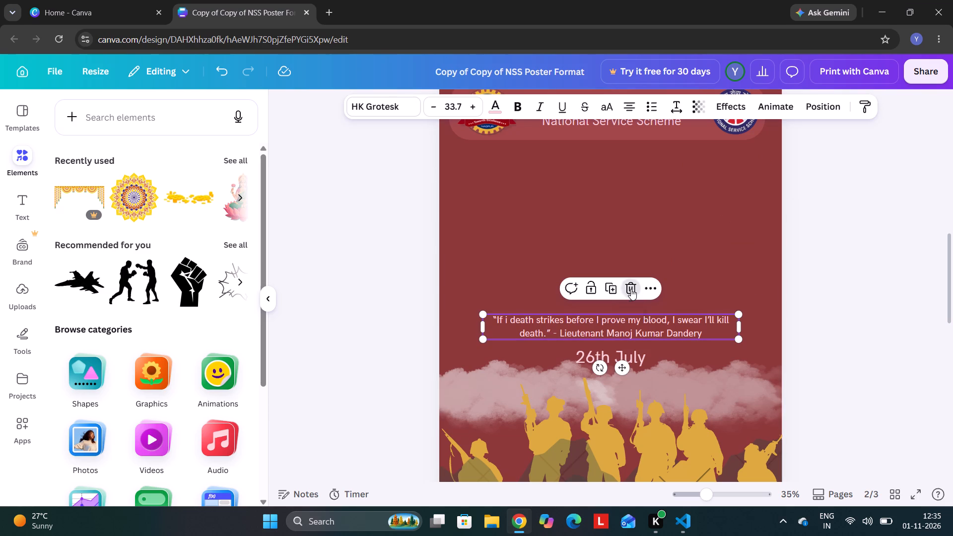
left_click(624, 353)
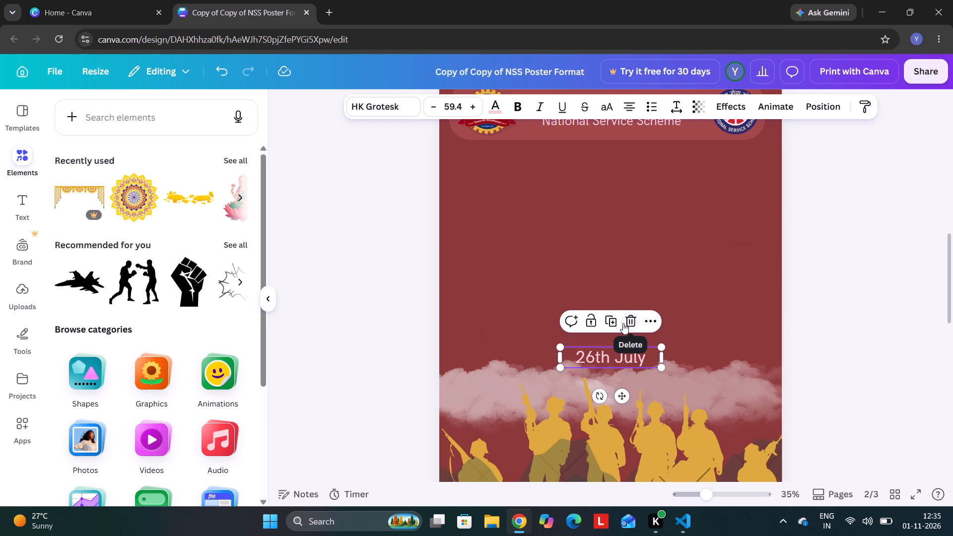
left_click(626, 323)
Delete the yellow armed-soldier silhouettes and both cloud groups from the lower part of page 2.
left_click(594, 431)
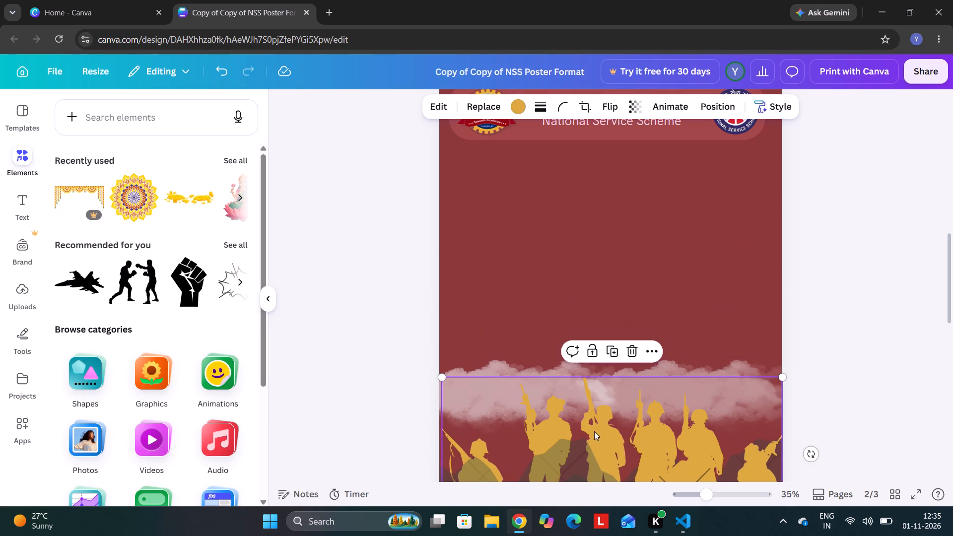
left_click(627, 359)
left_click(617, 378)
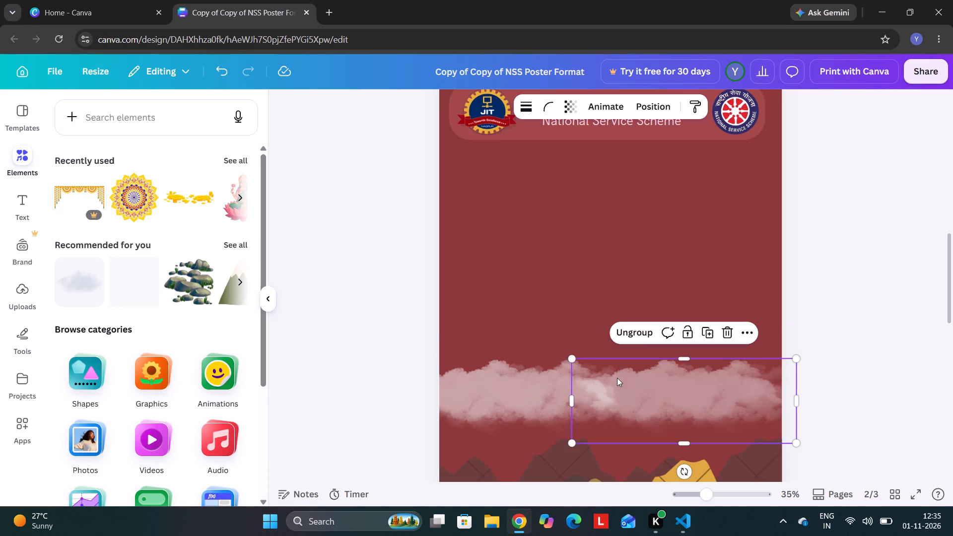
left_click(720, 333)
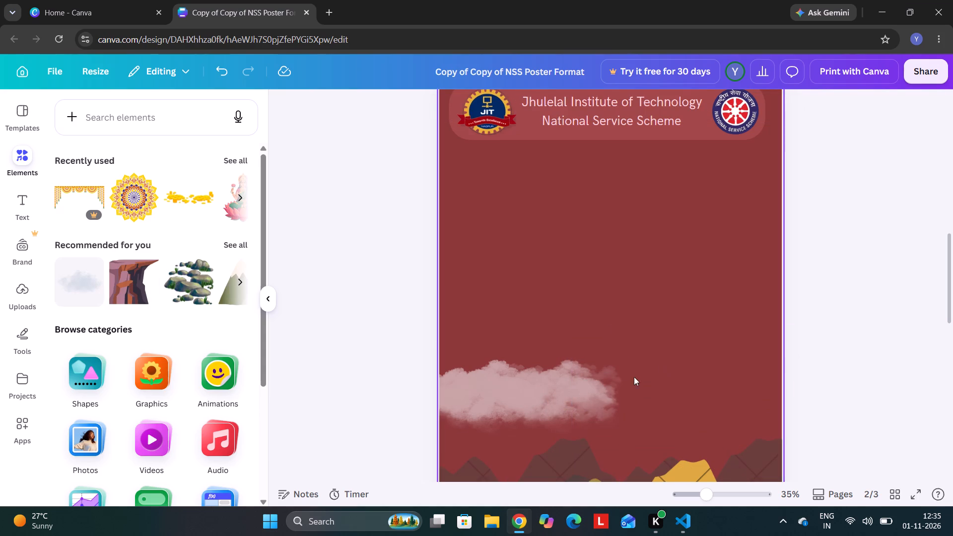
left_click(569, 388)
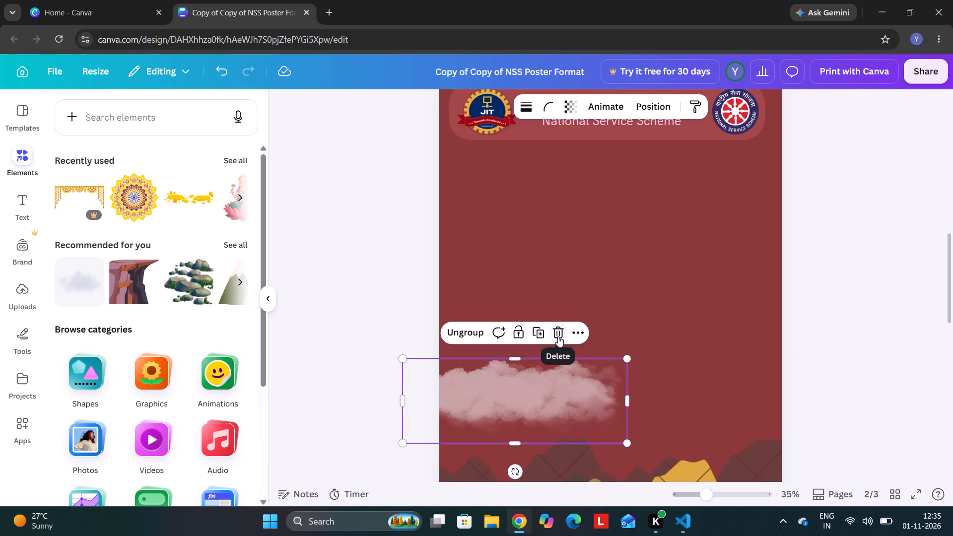
left_click(558, 335)
Delete the three mountain graphics behind the social media icons at the foot of page 2.
scroll(612, 417, "down", 2)
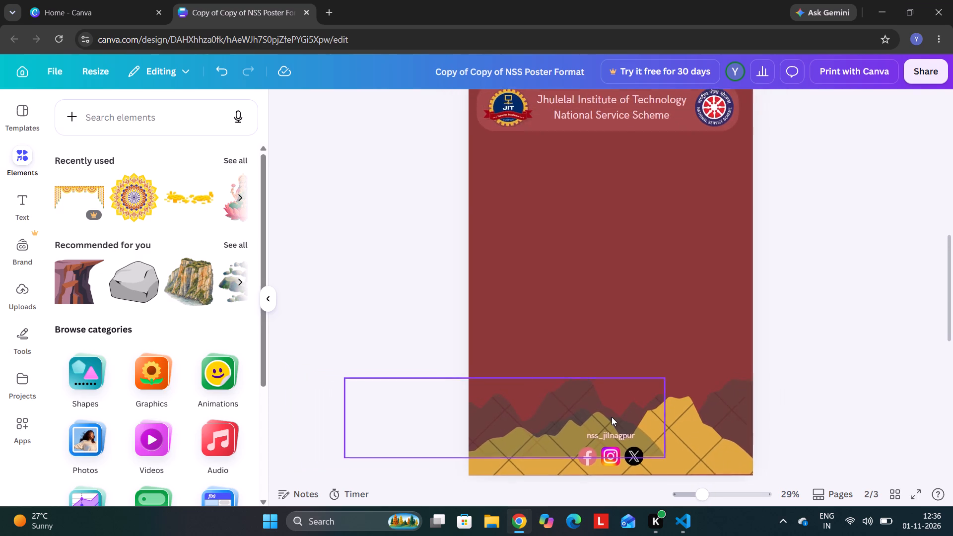
left_click(575, 432)
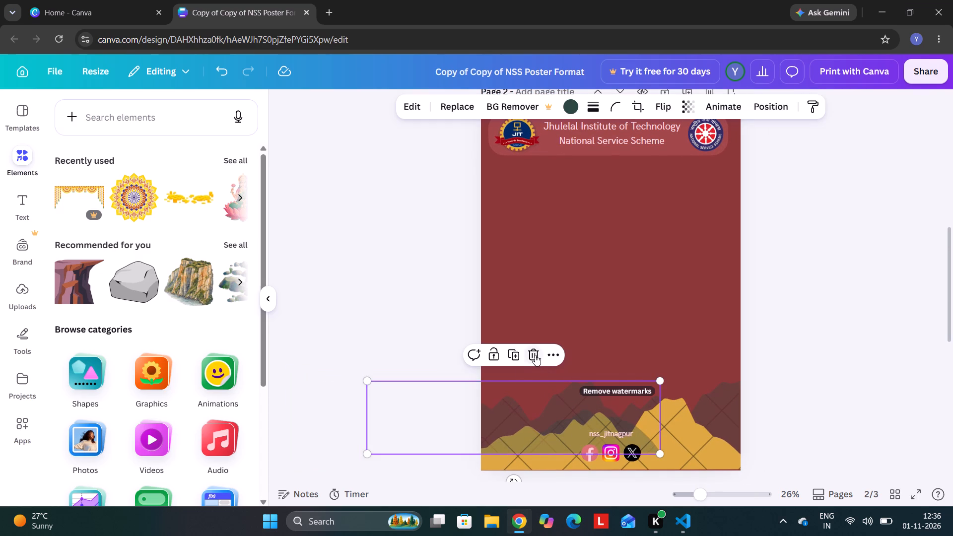
left_click(534, 354)
left_click(702, 435)
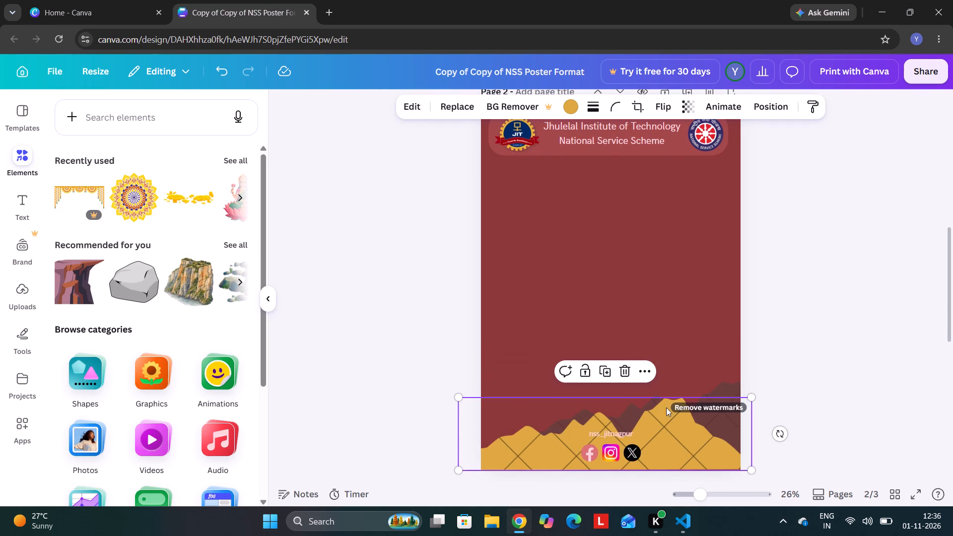
left_click(624, 374)
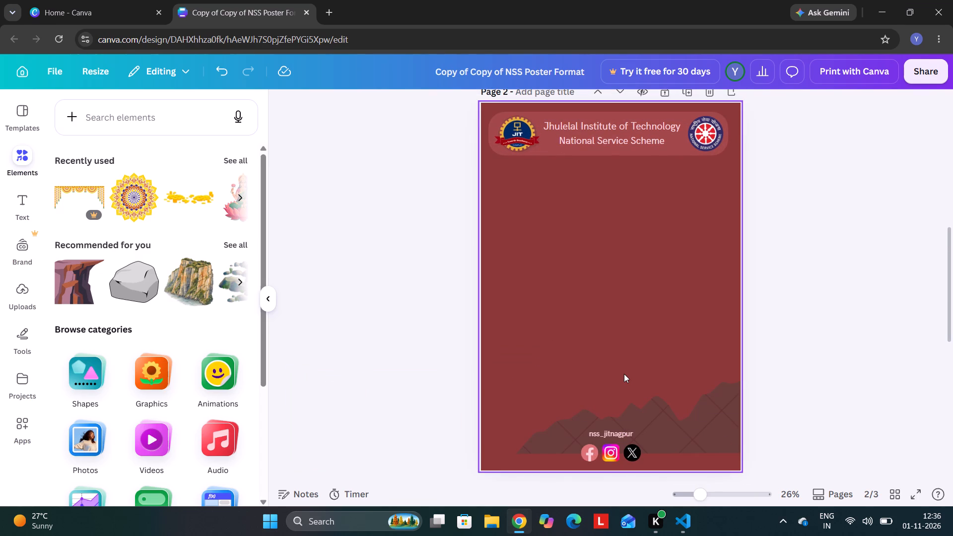
left_click(729, 426)
left_click(679, 350)
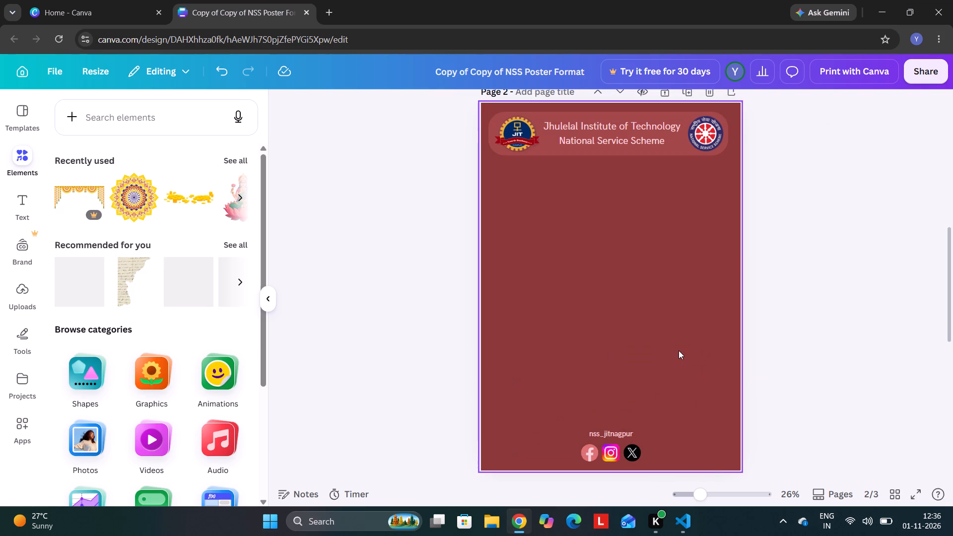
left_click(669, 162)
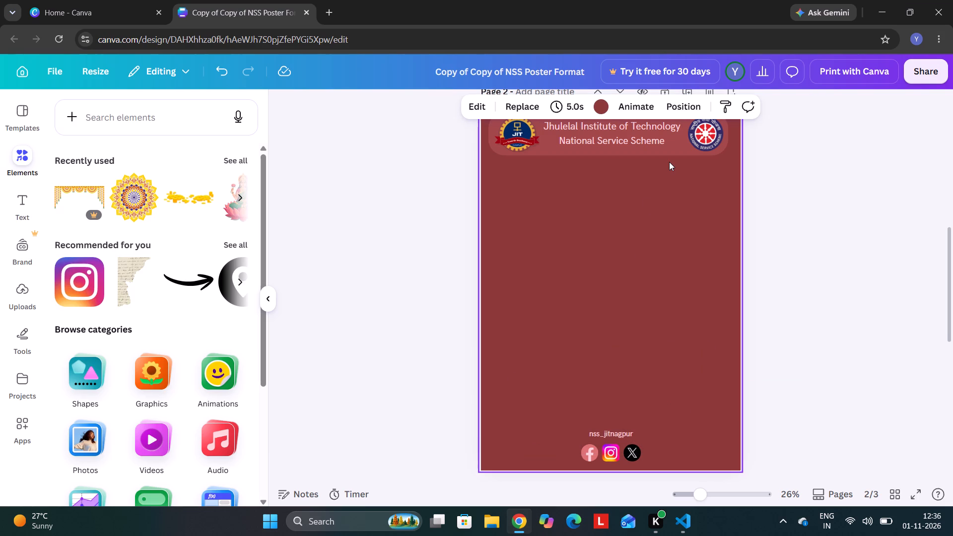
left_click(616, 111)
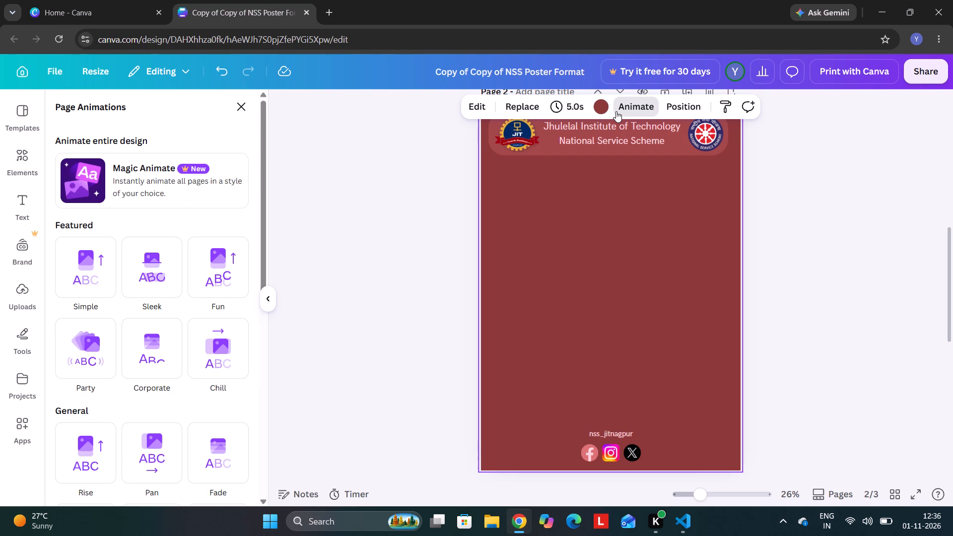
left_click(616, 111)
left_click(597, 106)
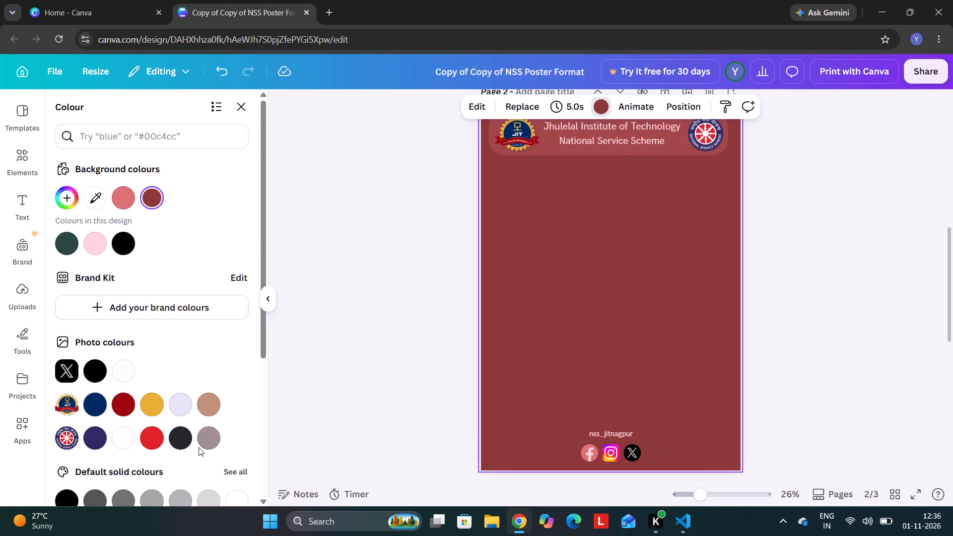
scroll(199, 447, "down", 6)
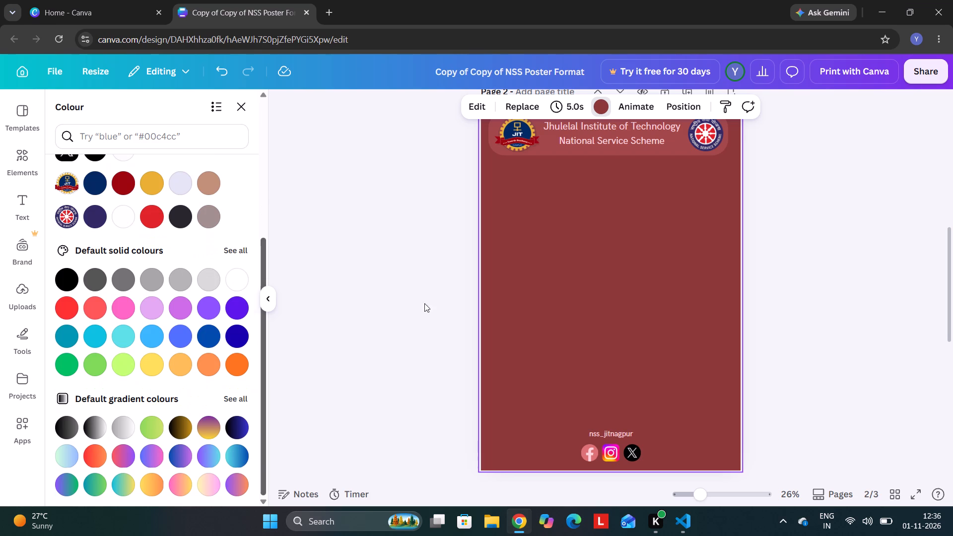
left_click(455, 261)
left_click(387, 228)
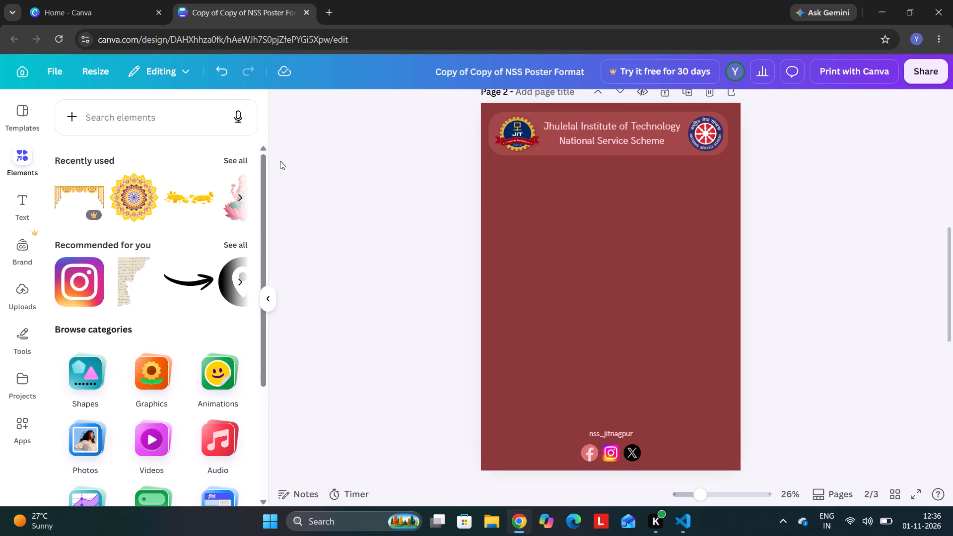
Browse the suggested poster templates for a design that could serve as the background of page 2.
left_click(24, 124)
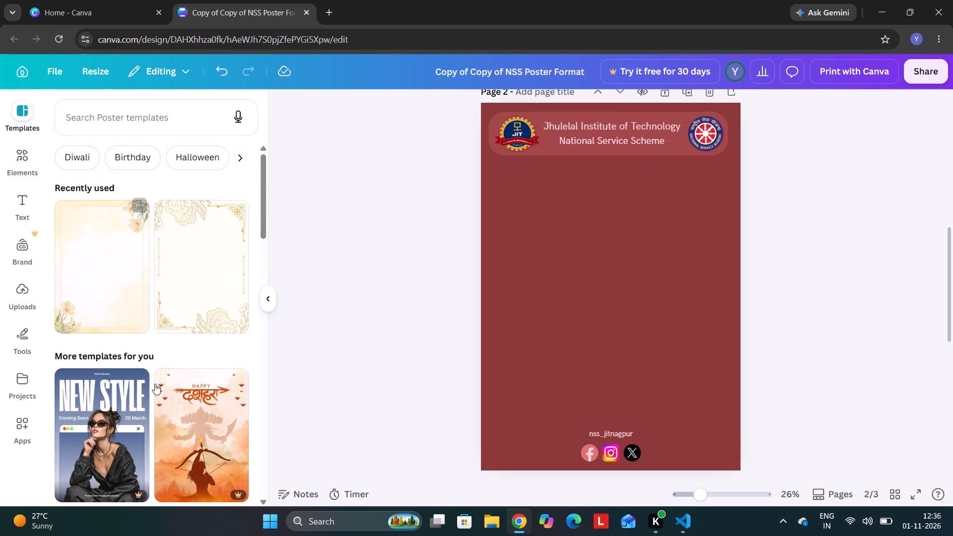
scroll(190, 419, "down", 4)
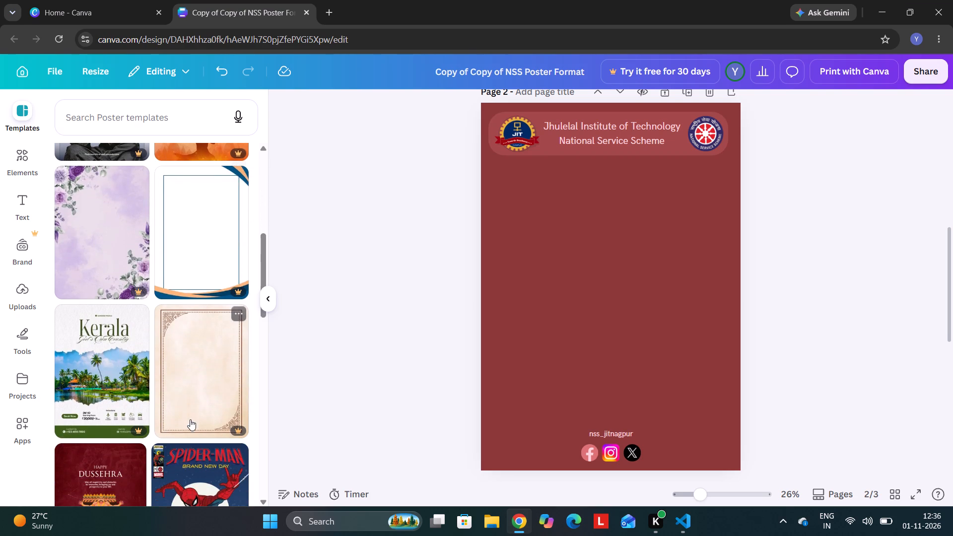
scroll(190, 419, "down", 4)
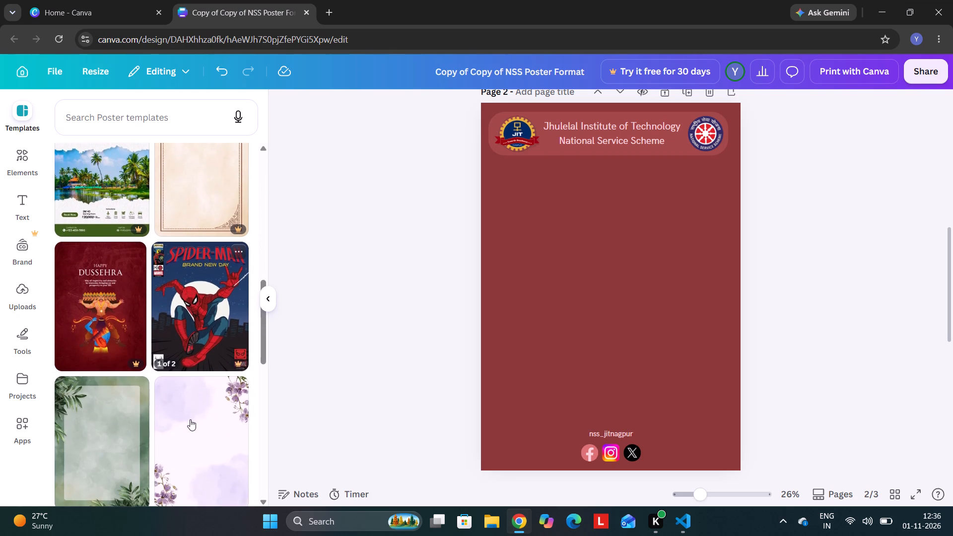
scroll(190, 419, "down", 5)
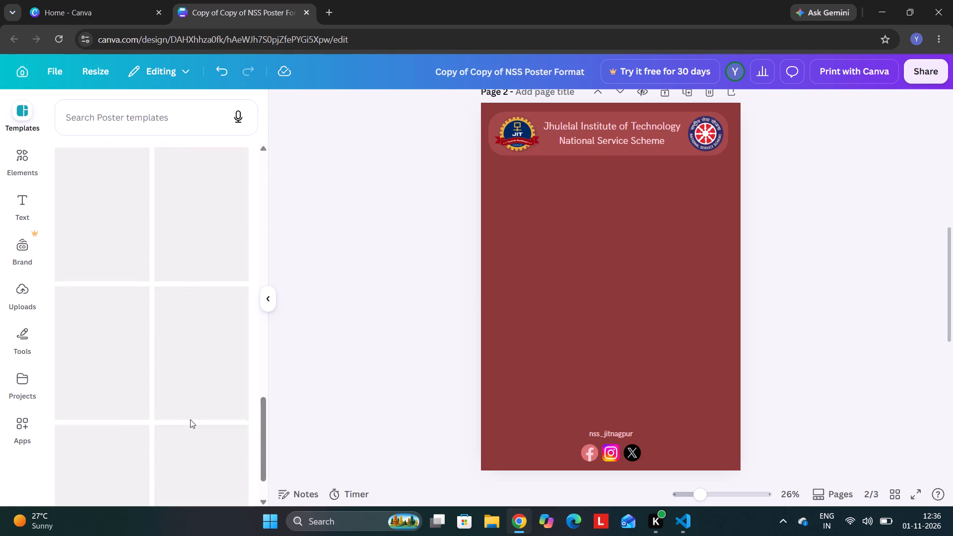
scroll(190, 419, "down", 1)
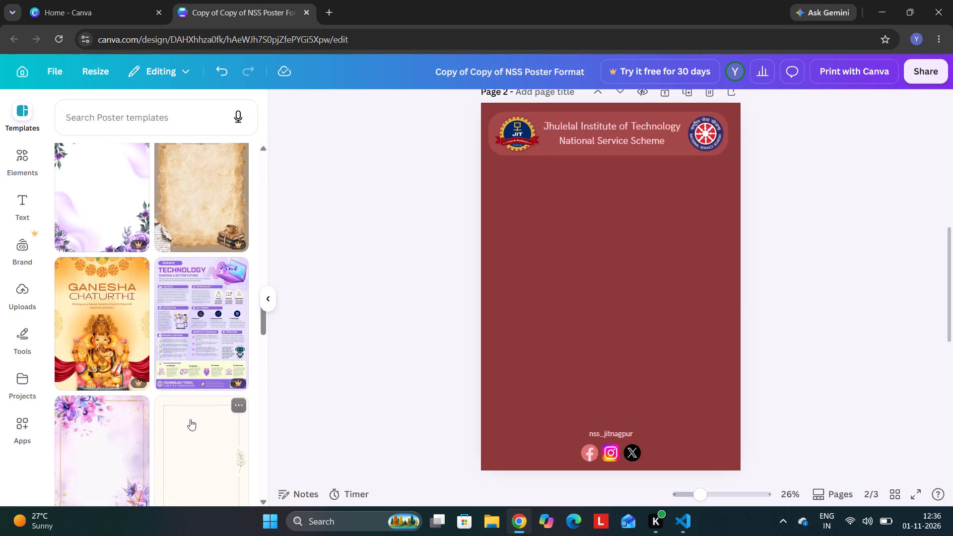
scroll(190, 419, "up", 3)
scroll(190, 419, "right", 1)
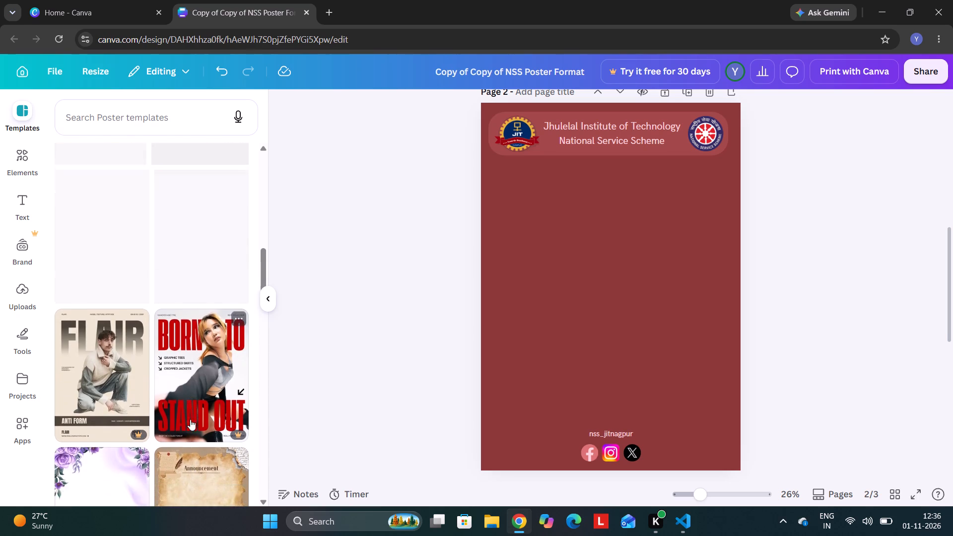
scroll(190, 419, "right", 1)
scroll(190, 419, "down", 2)
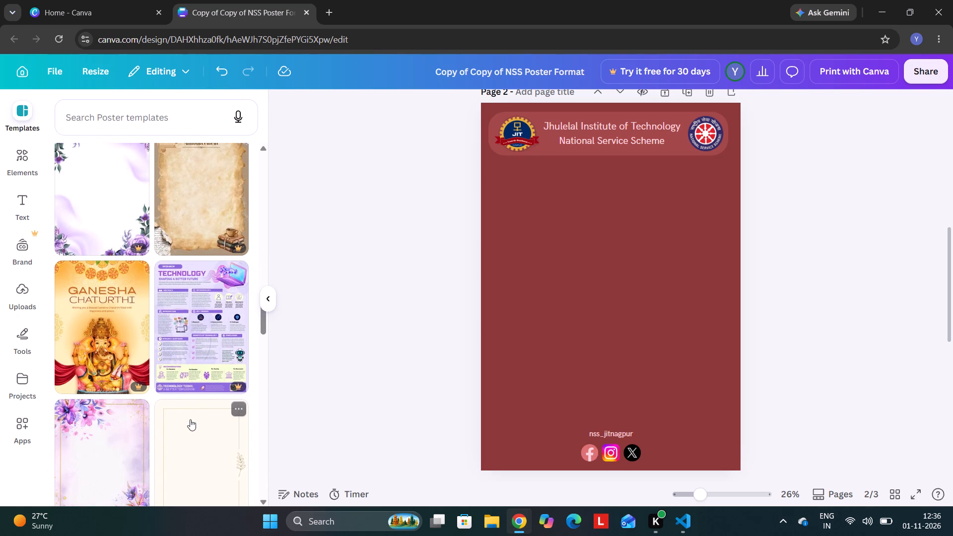
scroll(190, 419, "down", 8)
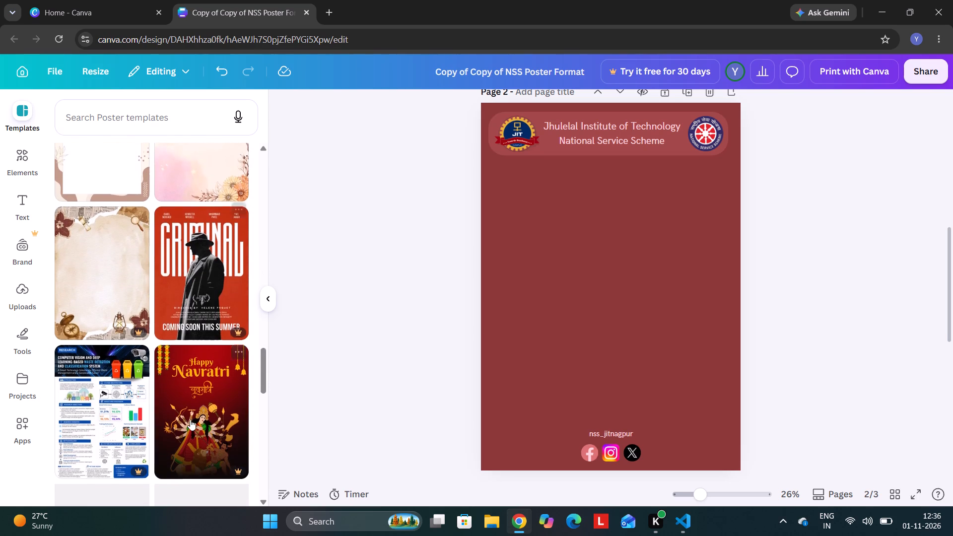
scroll(190, 419, "down", 2)
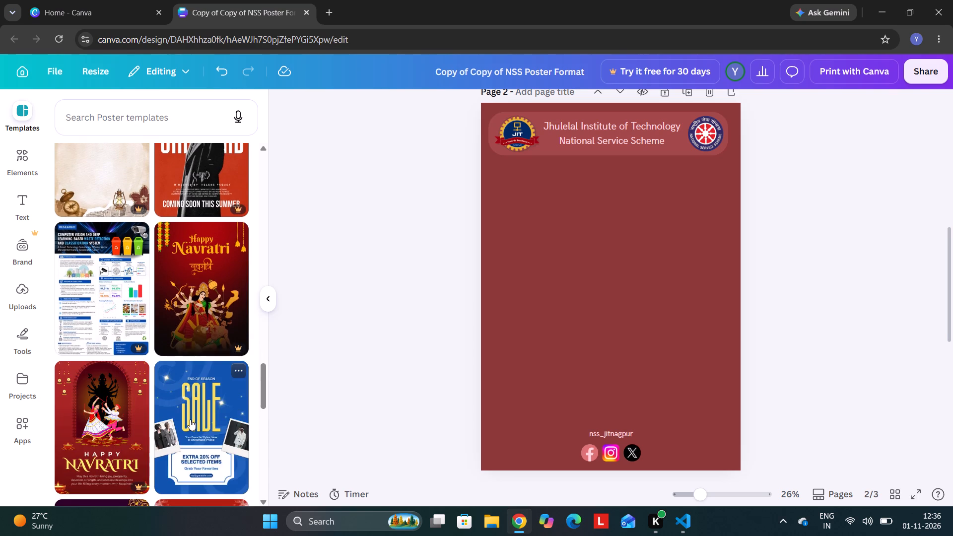
scroll(190, 419, "down", 4)
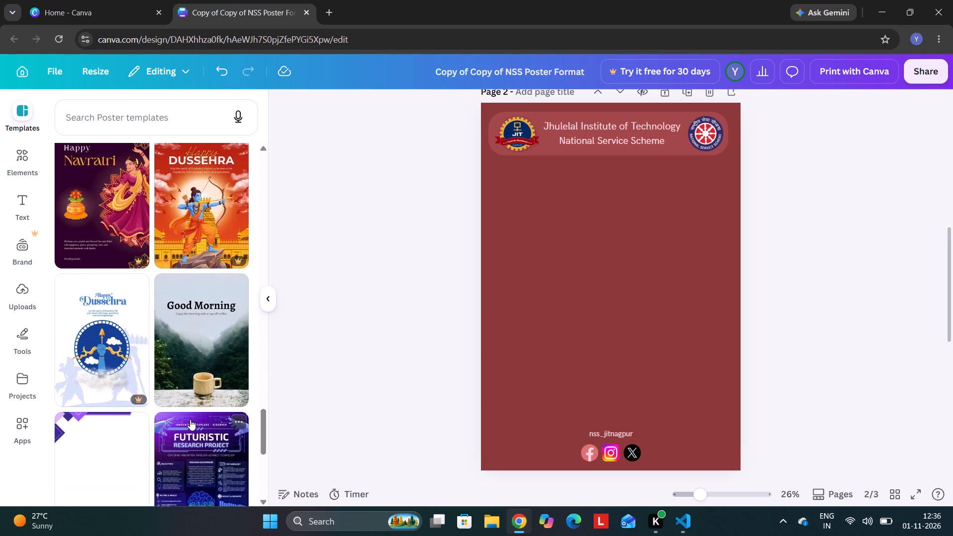
scroll(190, 419, "down", 4)
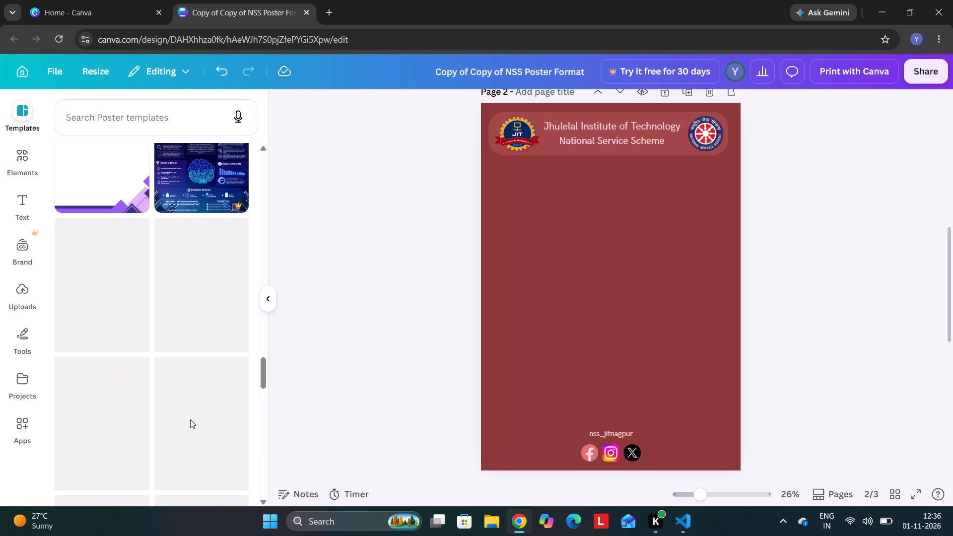
scroll(190, 419, "down", 2)
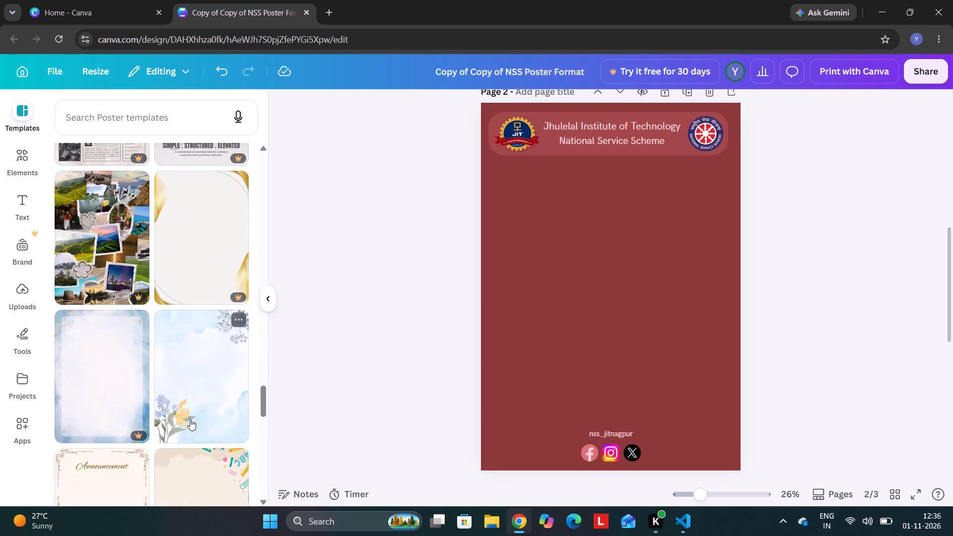
scroll(190, 419, "down", 1)
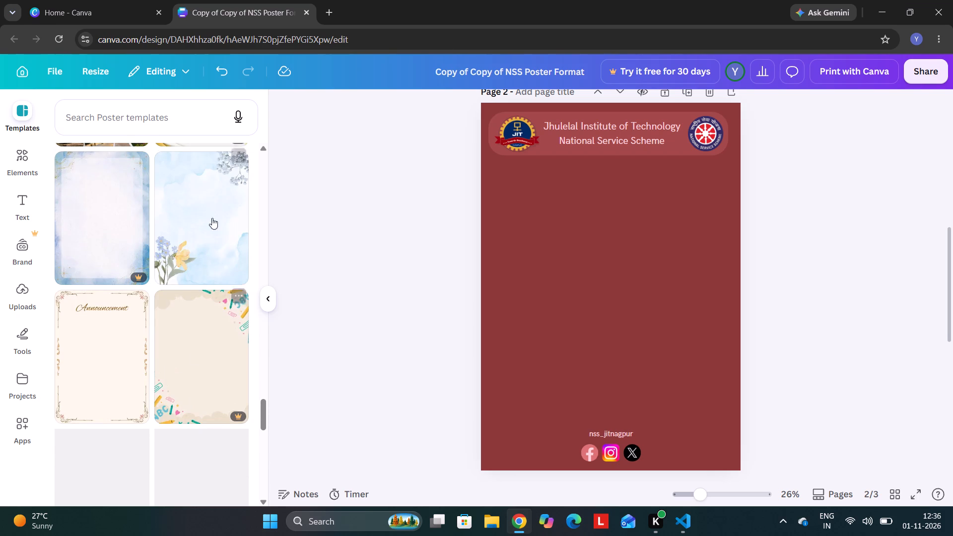
Search the poster templates for "dhanteras".
left_click(187, 124)
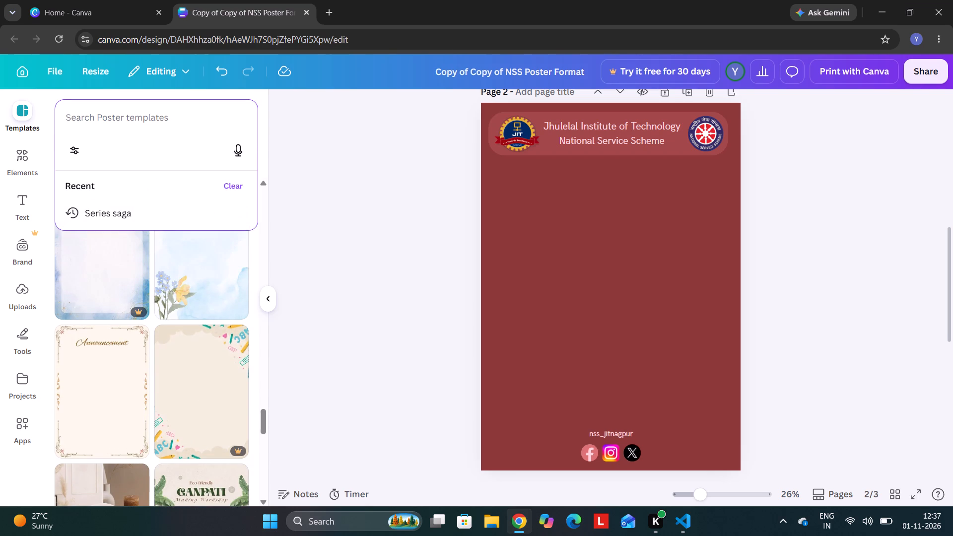
type("dha")
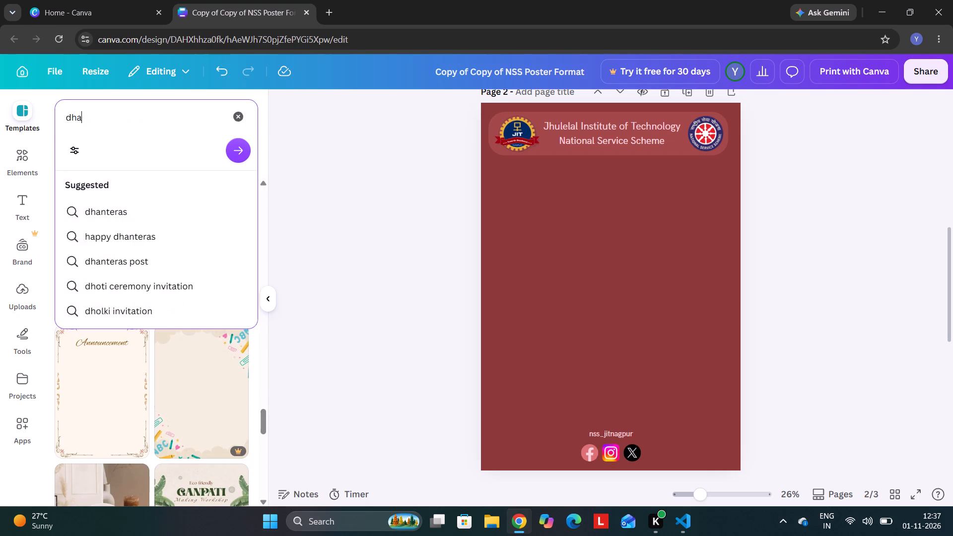
left_click(114, 204)
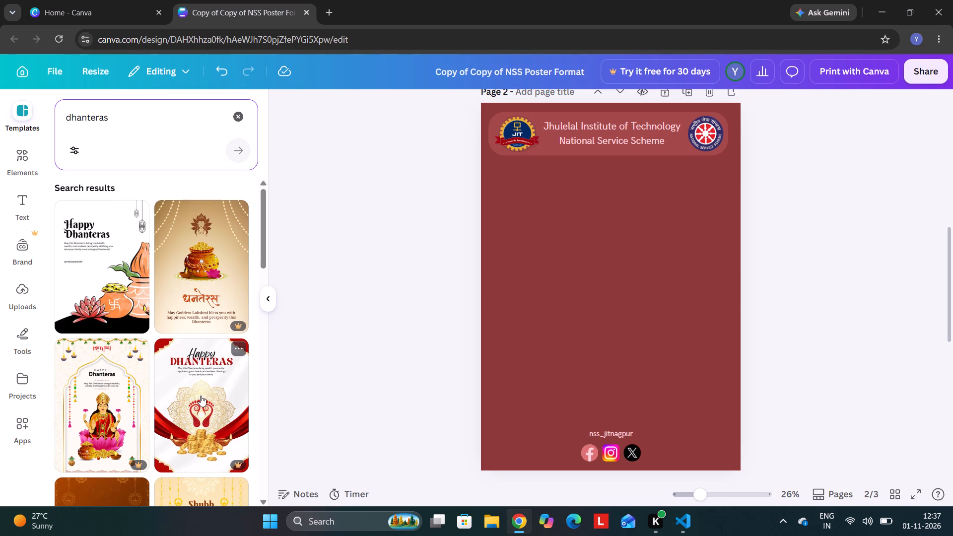
Look through the dhanteras template results and compare their designs for the festival poster.
scroll(201, 396, "right", 1)
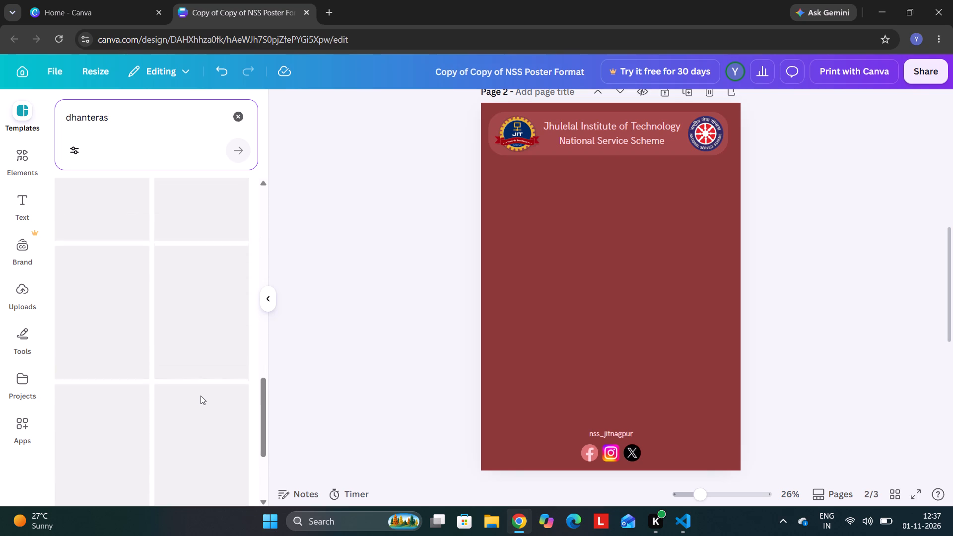
scroll(201, 396, "right", 1)
scroll(201, 396, "up", 3)
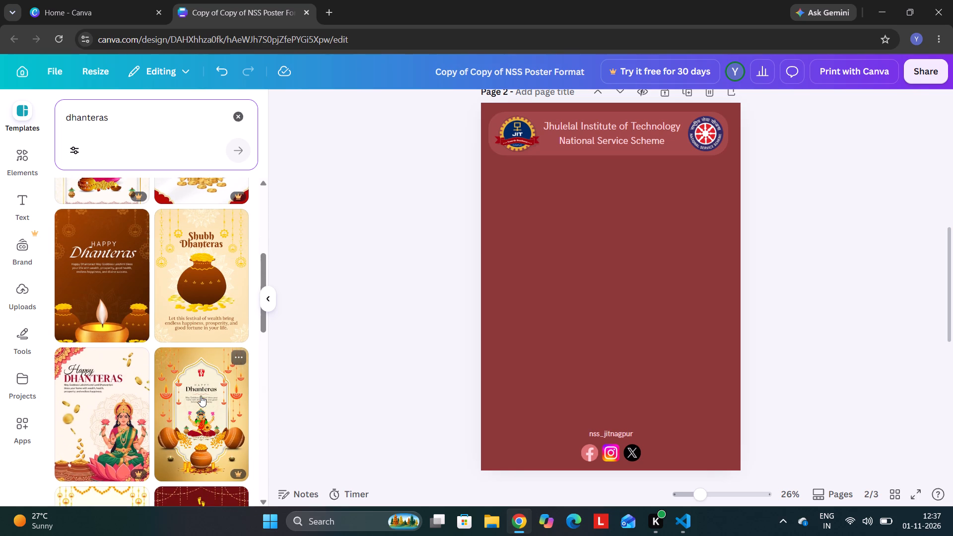
scroll(201, 396, "up", 2)
scroll(201, 396, "down", 1)
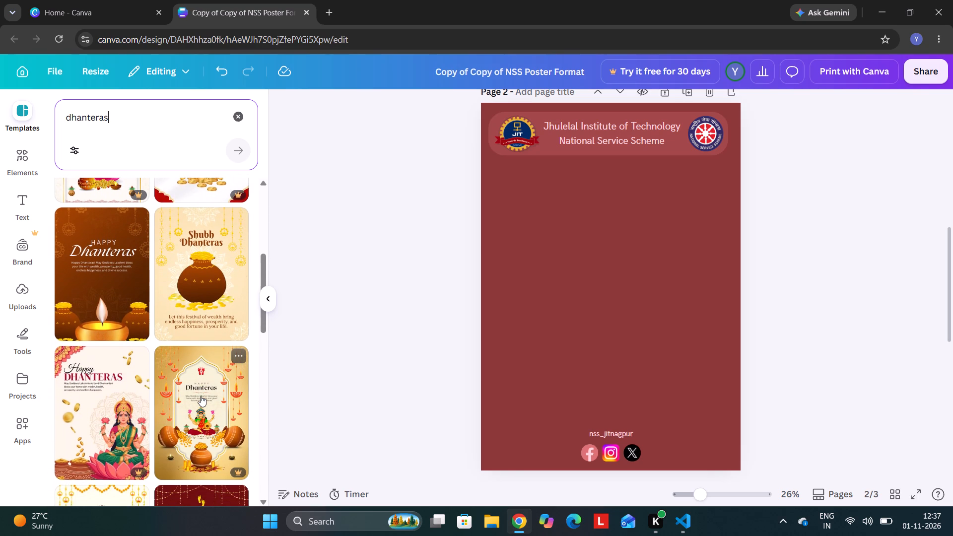
scroll(201, 396, "down", 1)
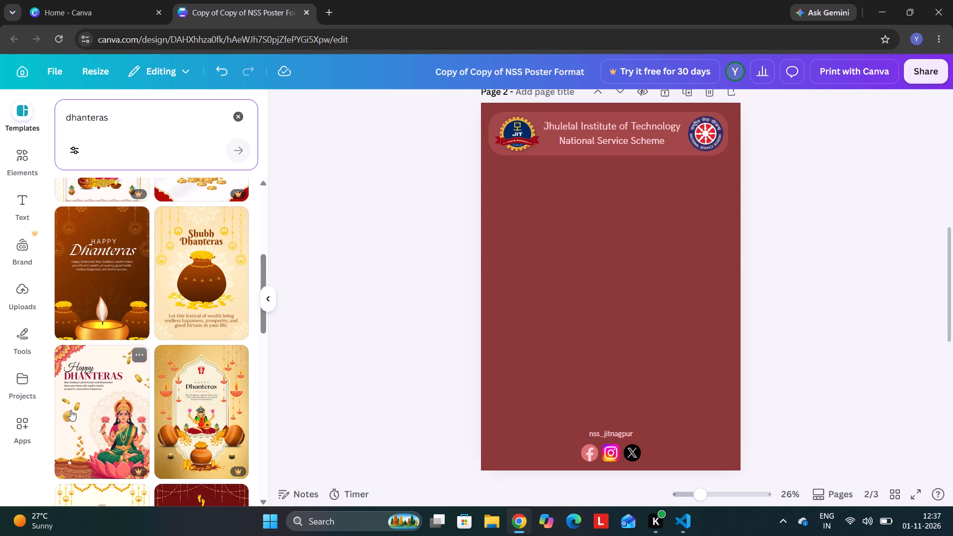
scroll(206, 308, "up", 1)
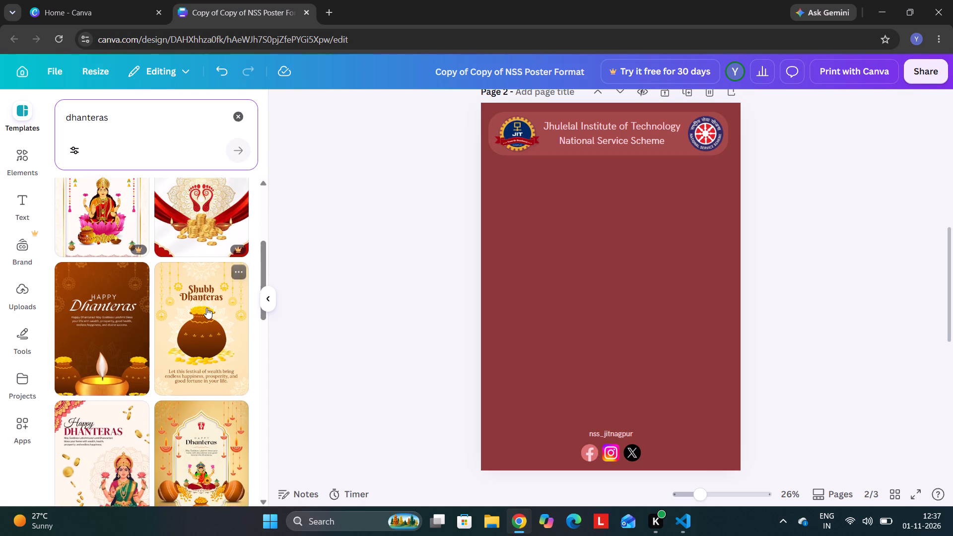
scroll(206, 308, "up", 5)
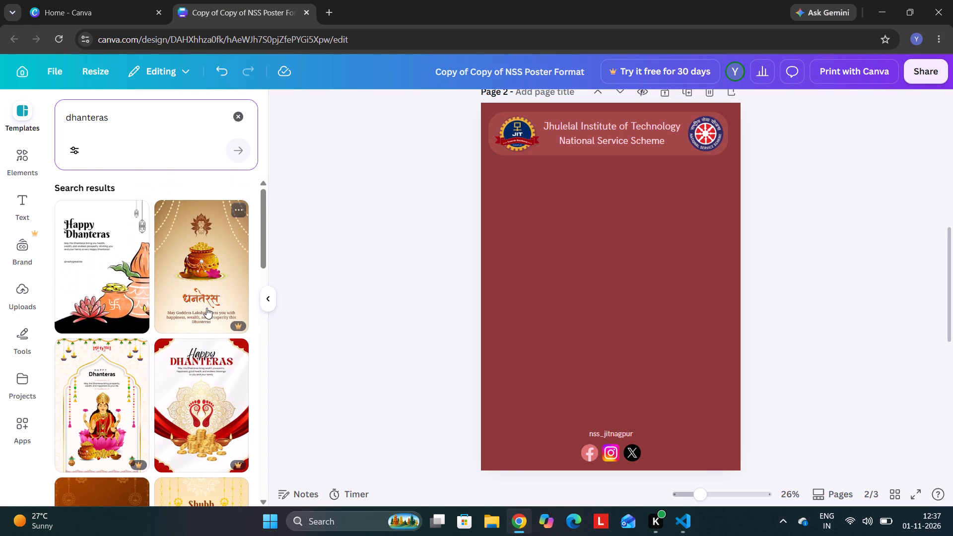
scroll(206, 308, "up", 3)
scroll(206, 308, "down", 1)
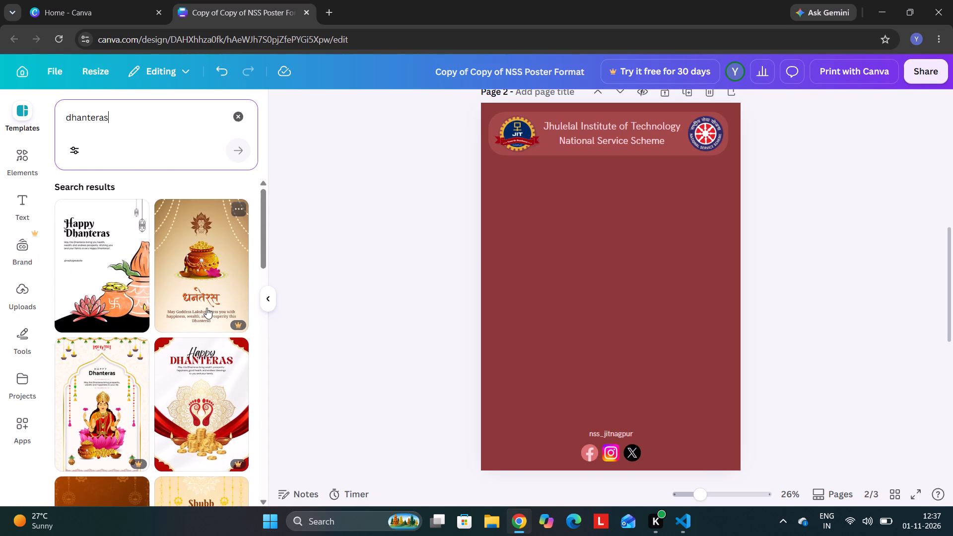
scroll(206, 308, "down", 4)
scroll(206, 308, "up", 2)
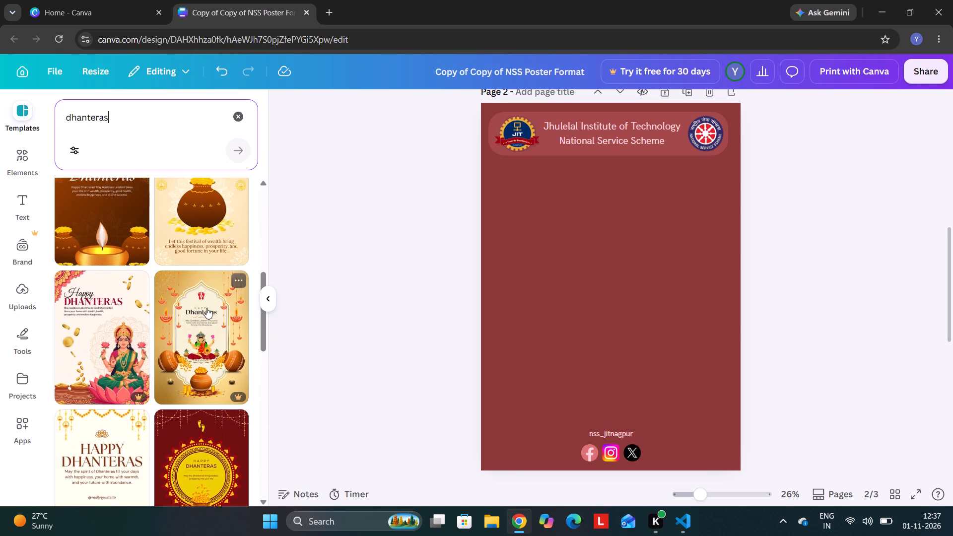
scroll(206, 308, "up", 2)
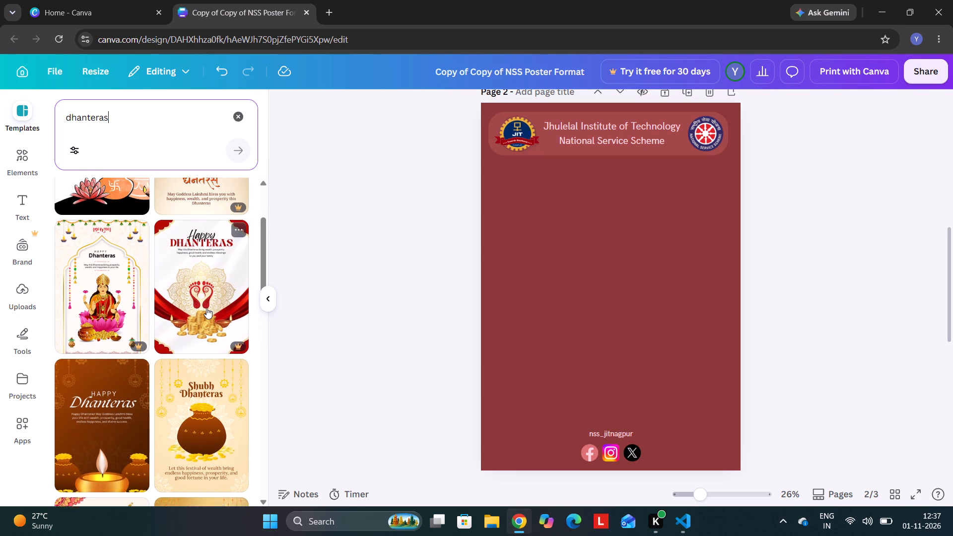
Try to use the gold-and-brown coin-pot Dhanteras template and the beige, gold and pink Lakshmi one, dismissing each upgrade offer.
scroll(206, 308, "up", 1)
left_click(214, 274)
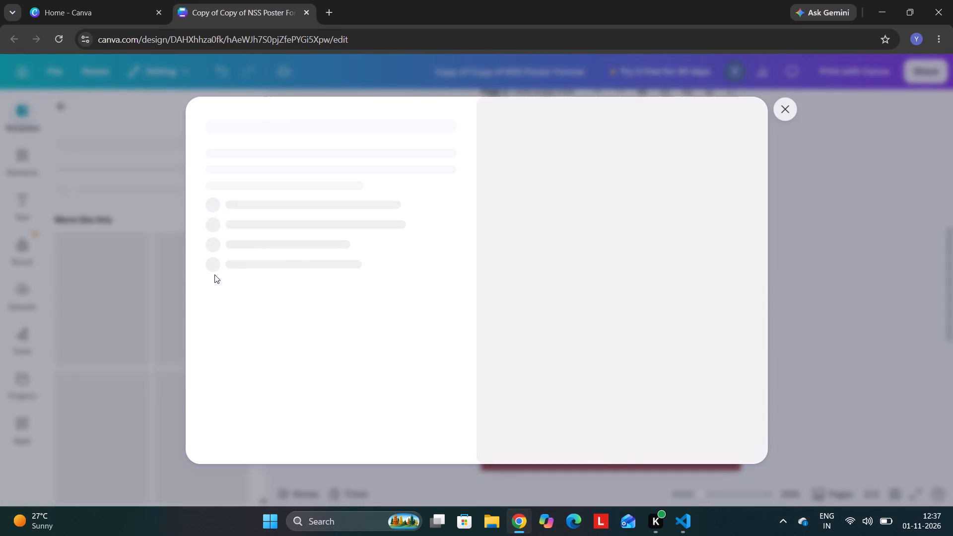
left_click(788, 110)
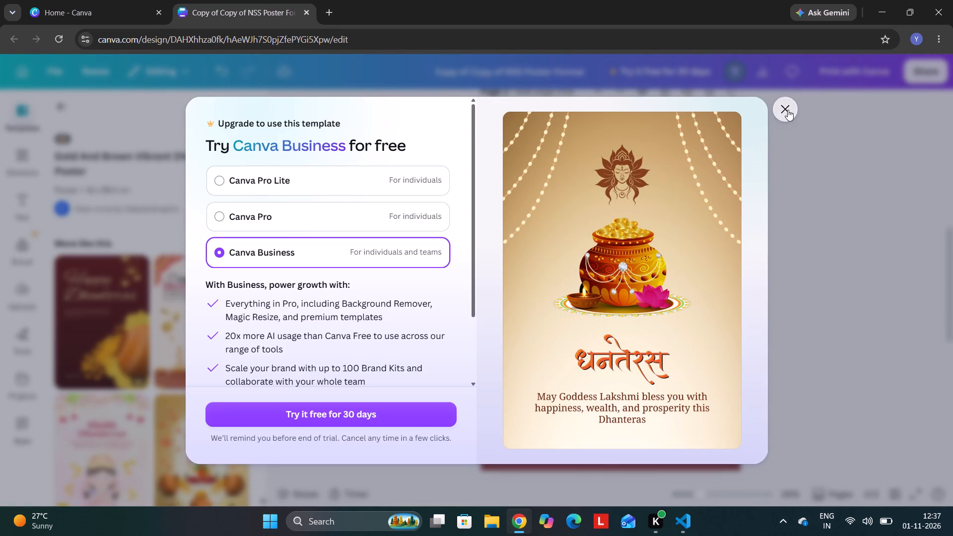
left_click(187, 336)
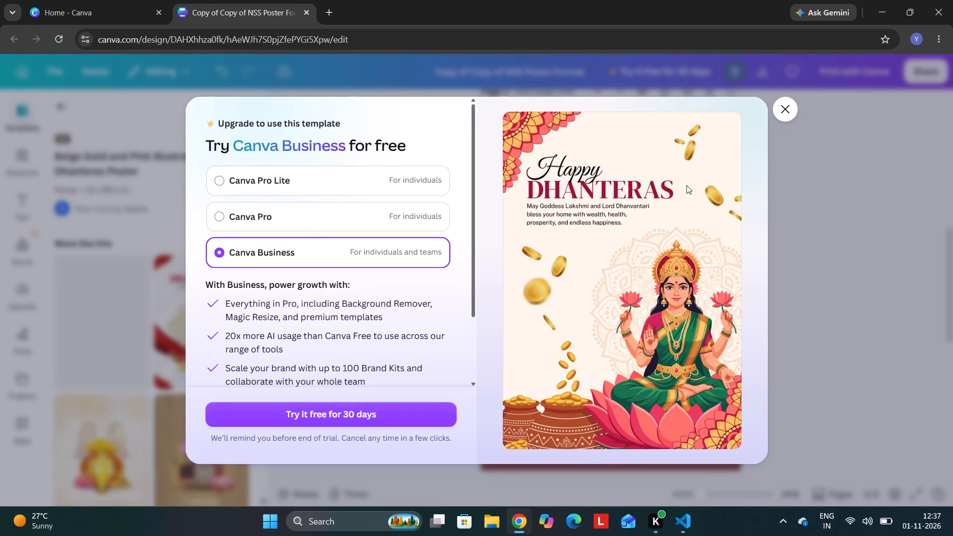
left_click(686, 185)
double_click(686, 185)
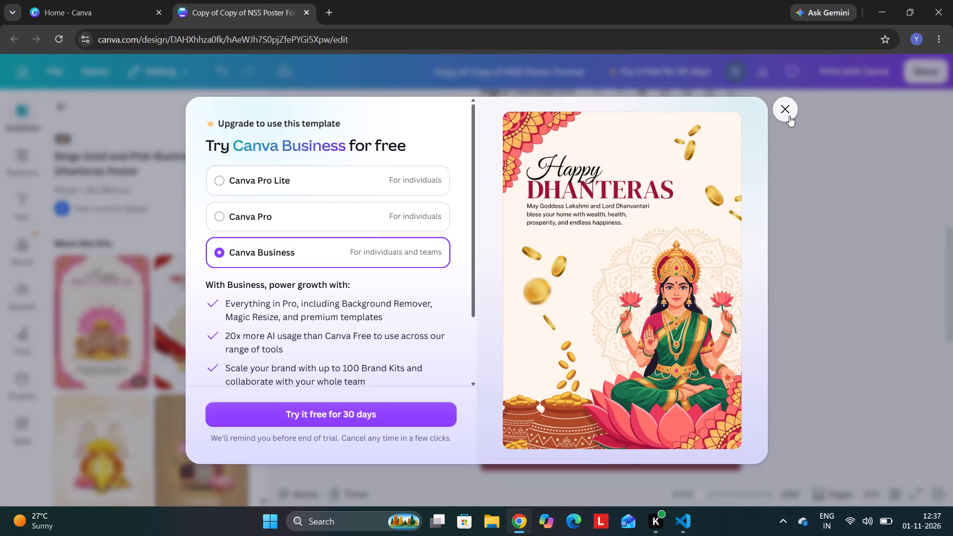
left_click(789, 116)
Examine the templates similar to the Beige Gold and Pink Illustrated Dhanteras Poster, and return to the dhanteras results.
scroll(218, 349, "up", 2)
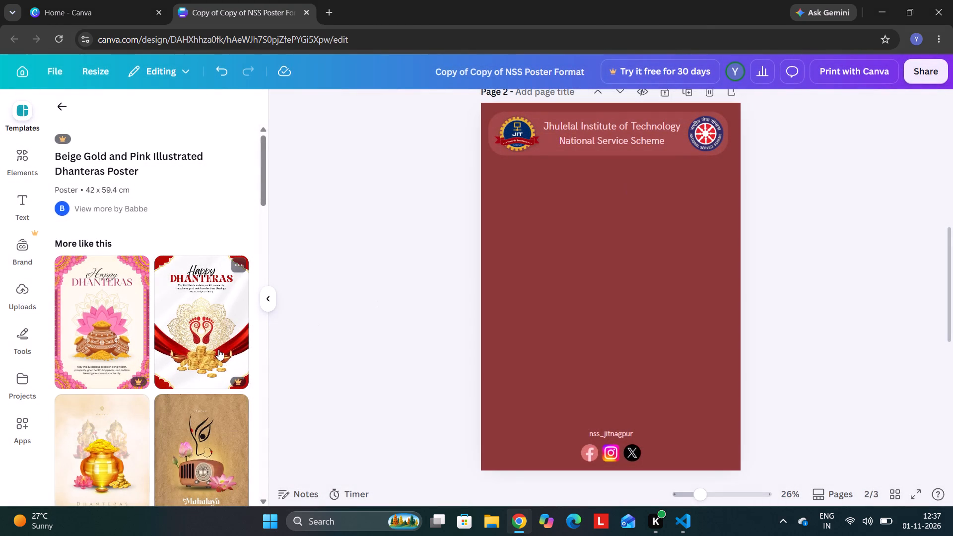
scroll(218, 349, "up", 3)
scroll(218, 349, "down", 5)
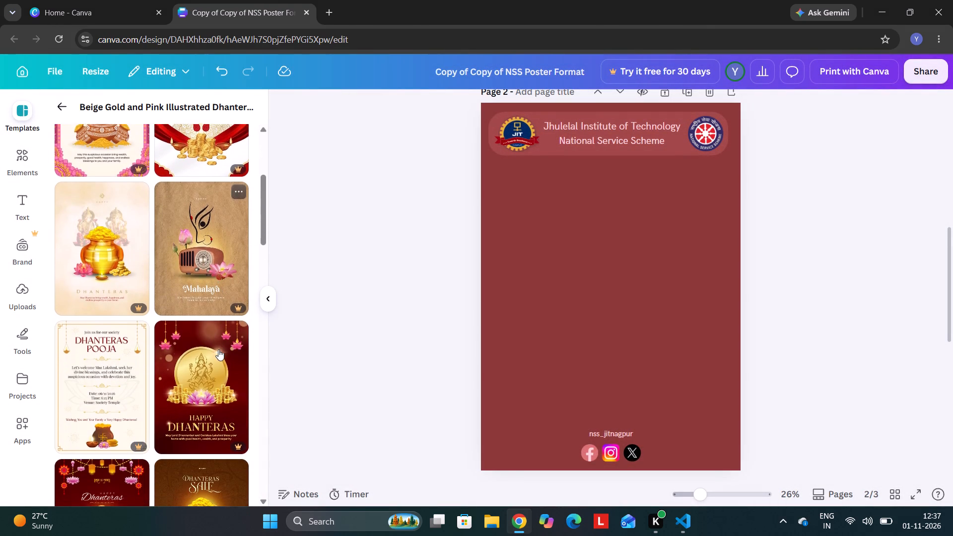
scroll(218, 349, "down", 1)
scroll(218, 349, "up", 6)
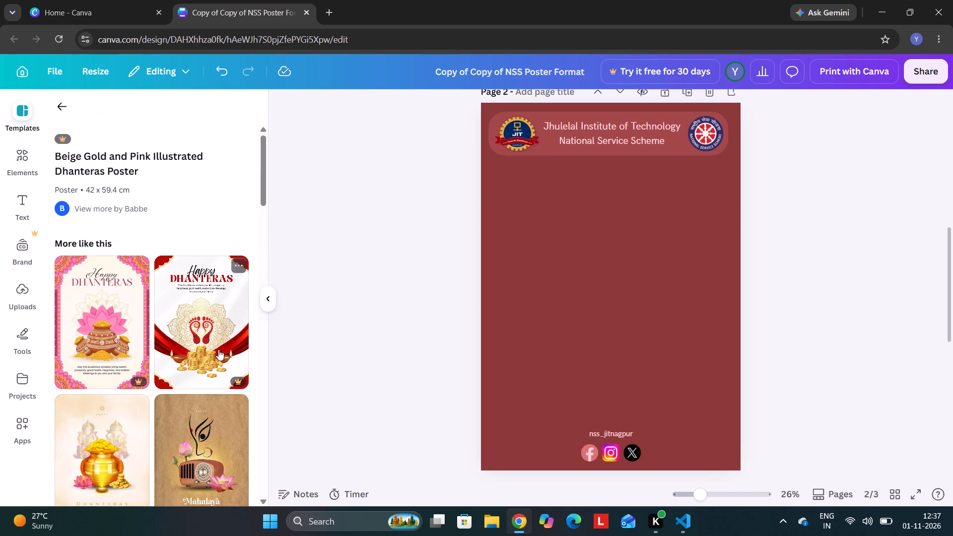
scroll(218, 349, "down", 8)
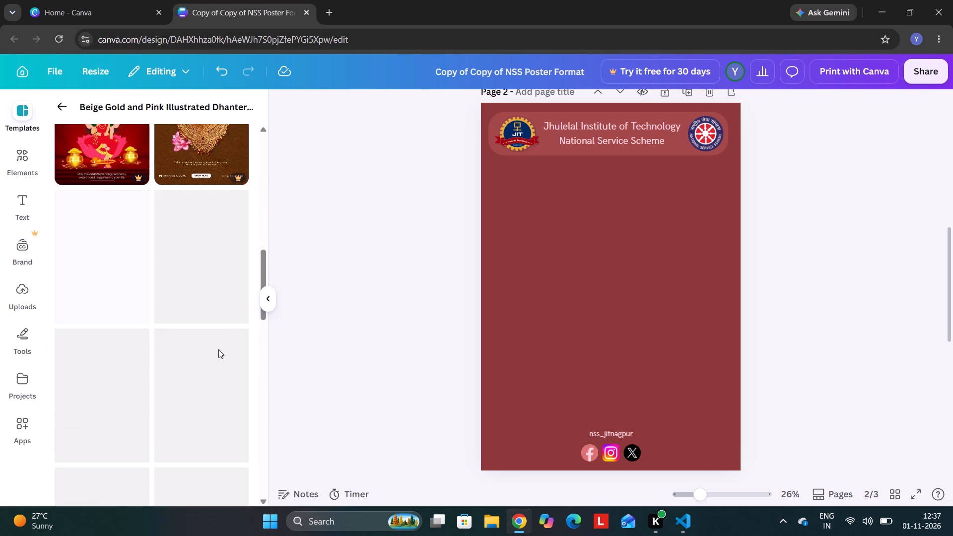
scroll(218, 349, "up", 2)
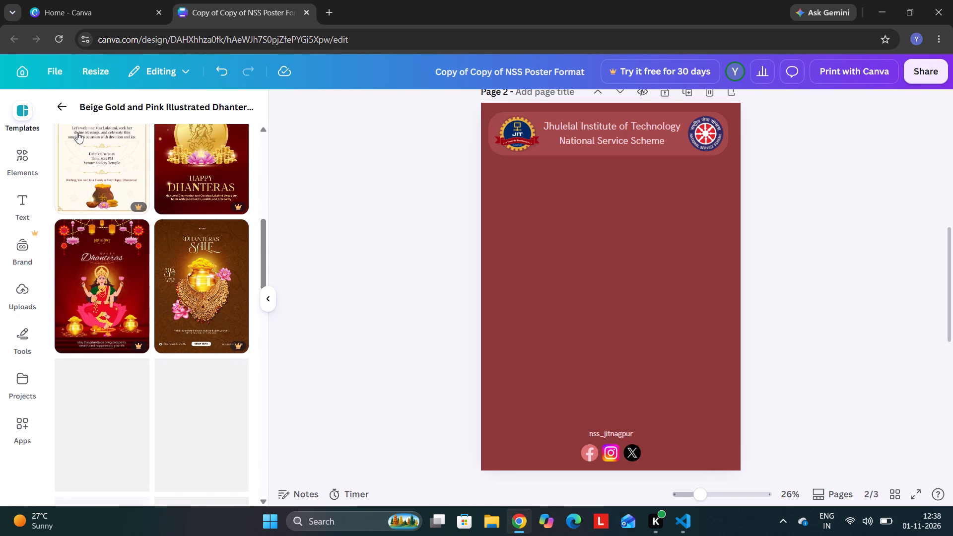
left_click(64, 108)
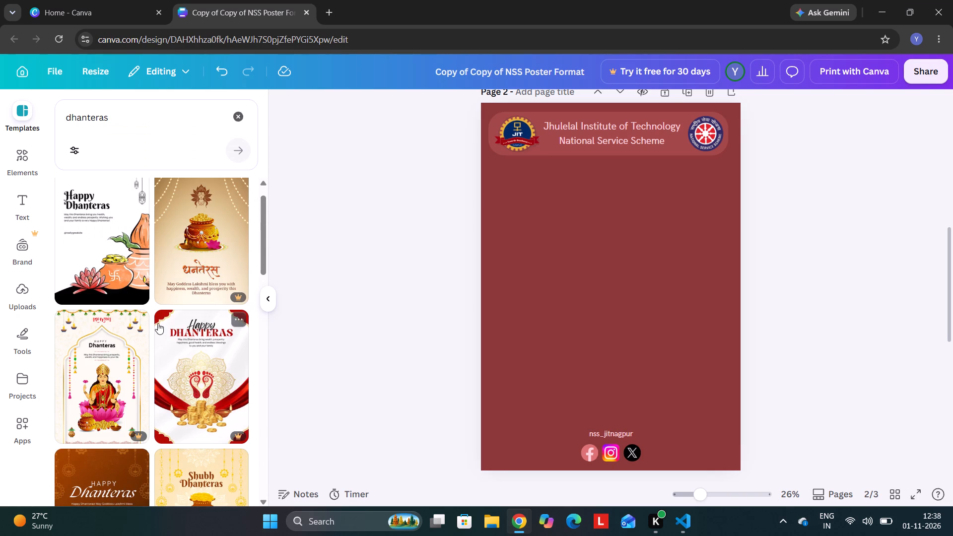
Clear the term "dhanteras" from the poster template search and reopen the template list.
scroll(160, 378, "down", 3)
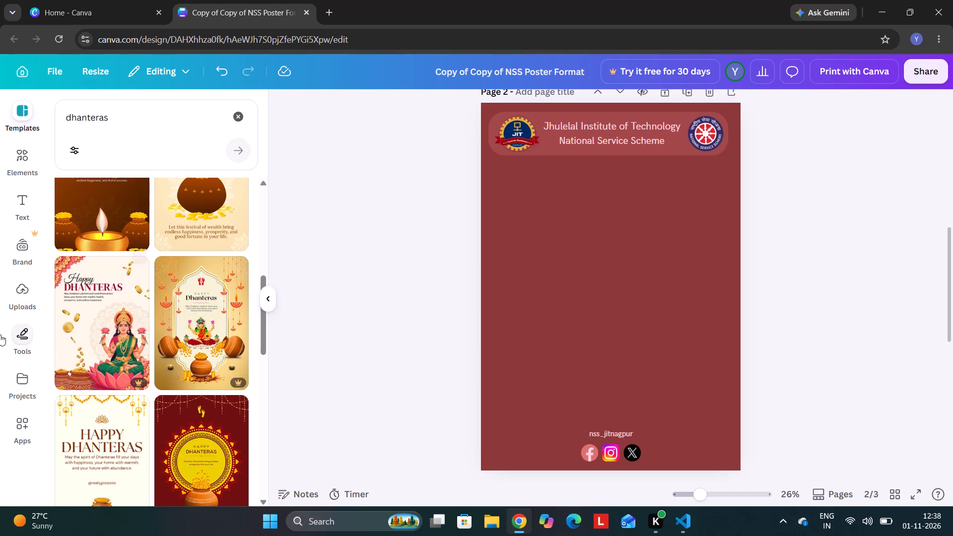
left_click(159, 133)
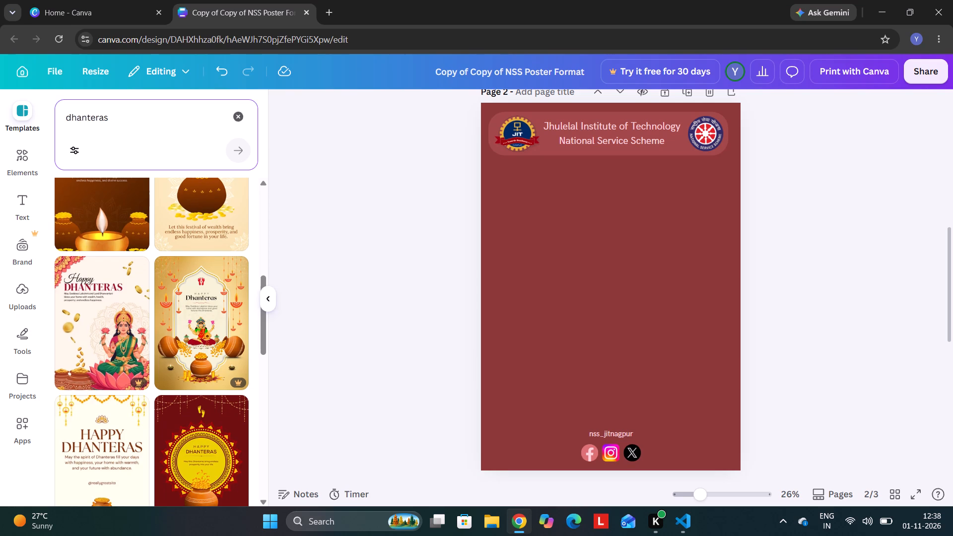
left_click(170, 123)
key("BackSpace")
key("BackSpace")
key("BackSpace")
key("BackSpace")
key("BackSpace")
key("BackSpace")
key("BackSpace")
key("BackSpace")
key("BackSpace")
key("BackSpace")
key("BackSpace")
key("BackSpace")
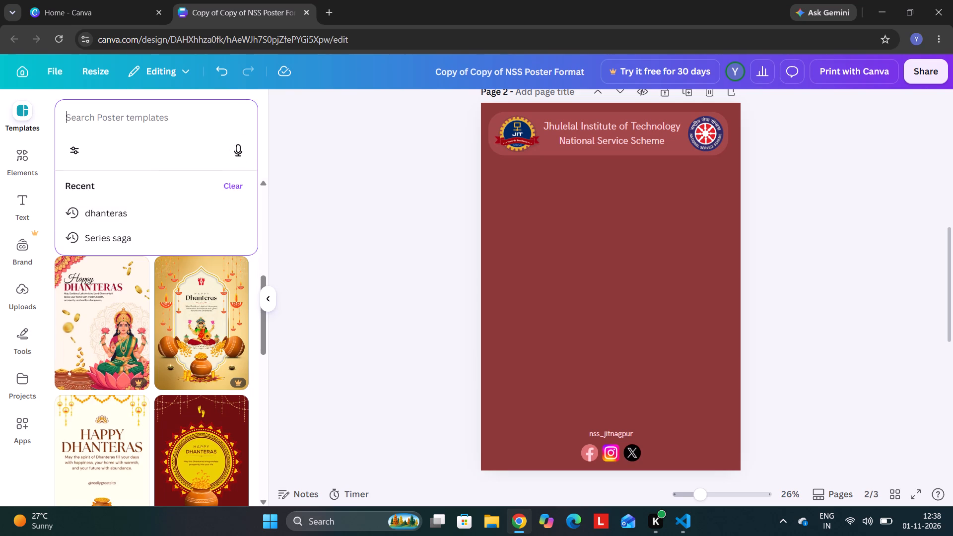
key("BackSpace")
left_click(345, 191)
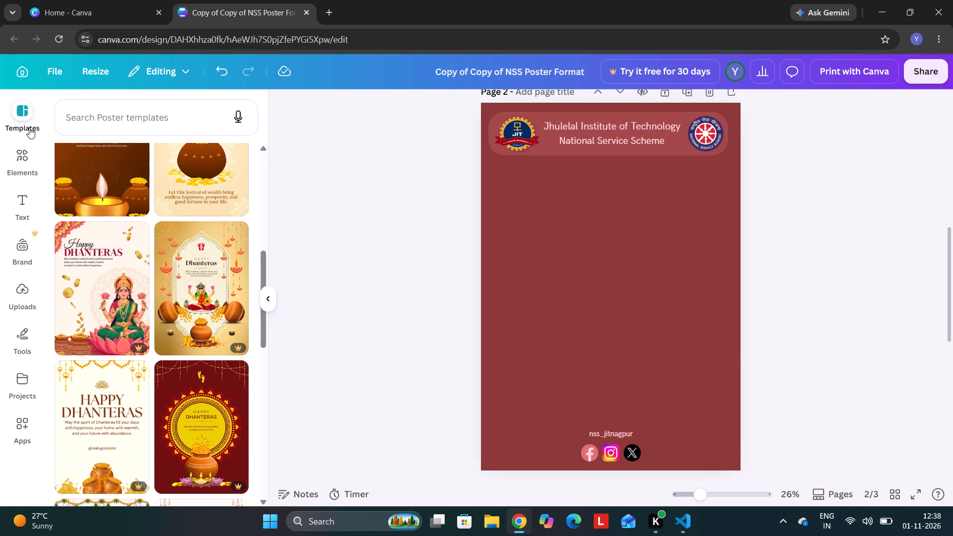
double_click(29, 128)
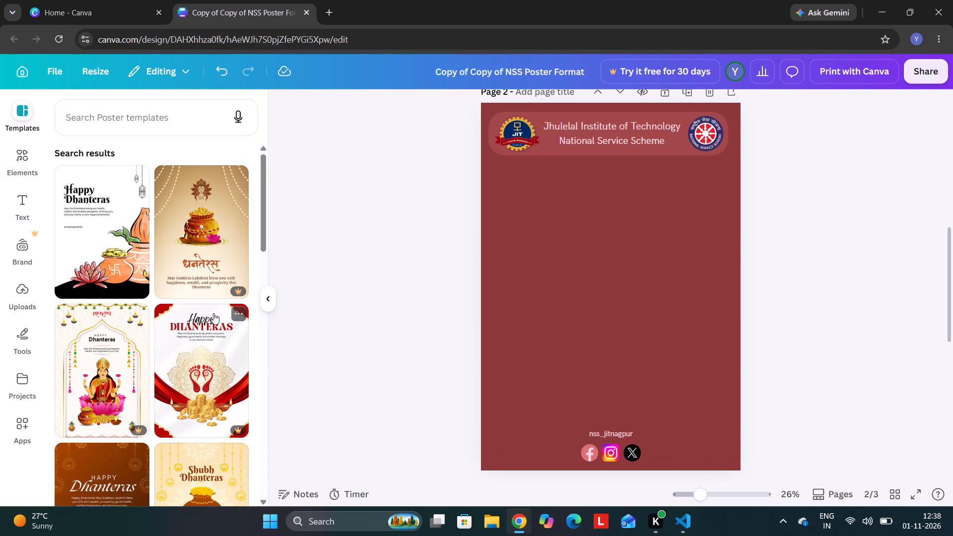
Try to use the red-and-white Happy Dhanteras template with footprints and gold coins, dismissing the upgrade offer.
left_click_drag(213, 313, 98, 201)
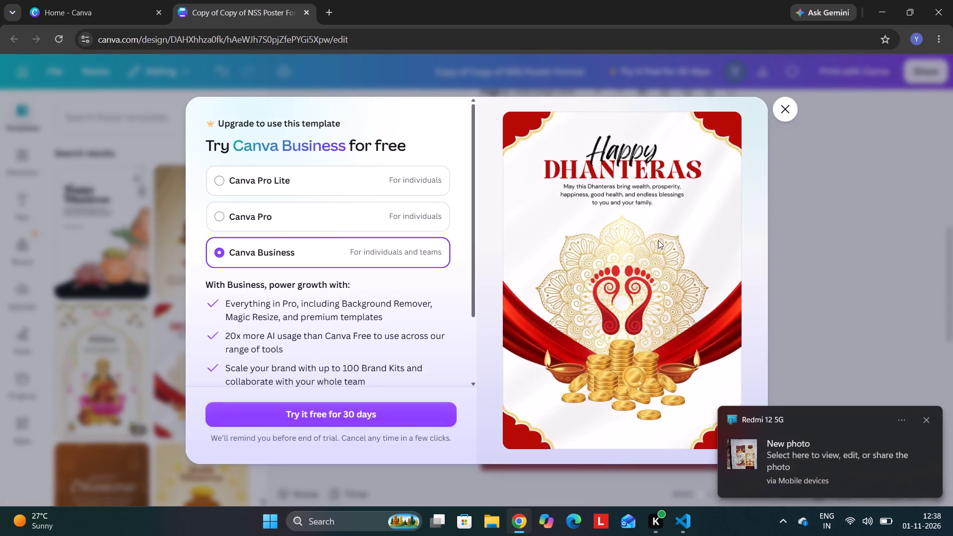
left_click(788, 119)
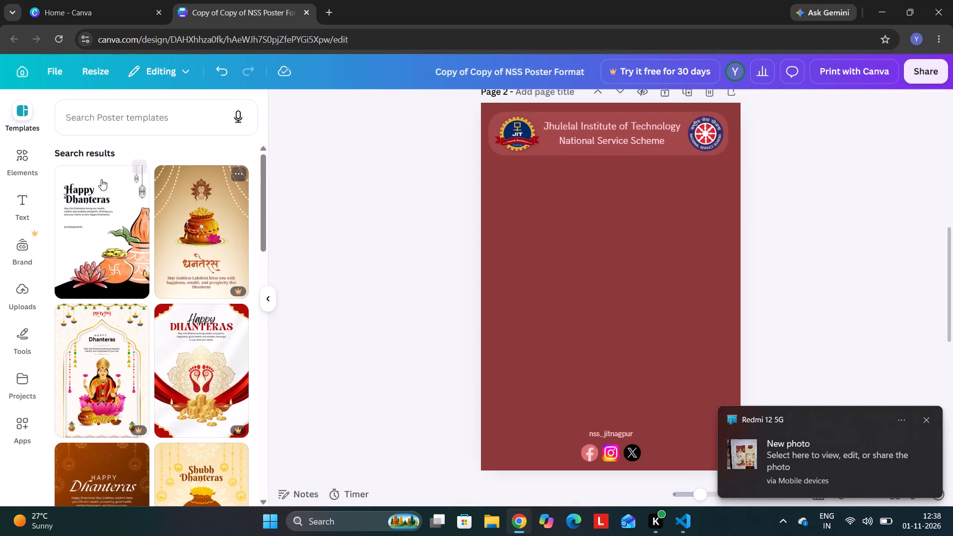
Look further through the Dhanteras poster templates for a usable design.
left_click(28, 120)
double_click(28, 120)
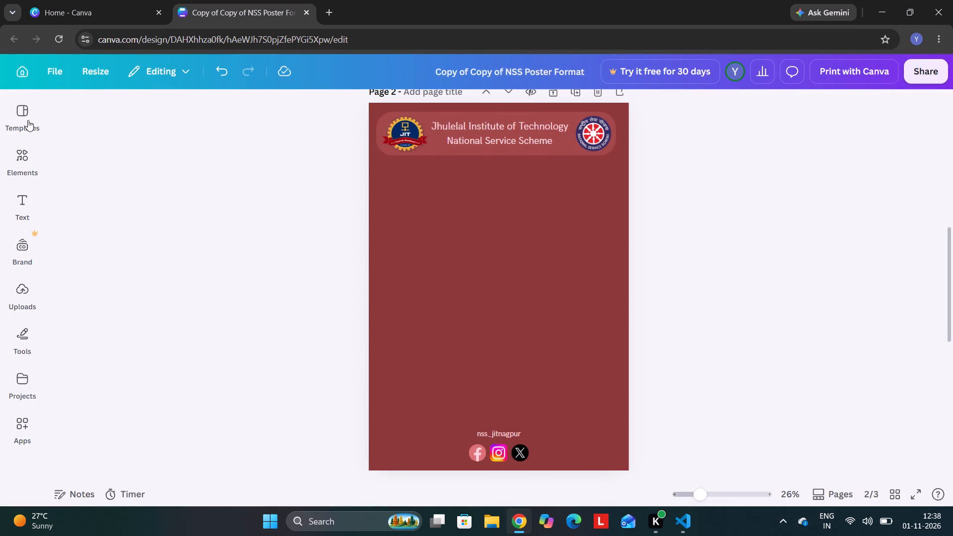
scroll(122, 257, "down", 2)
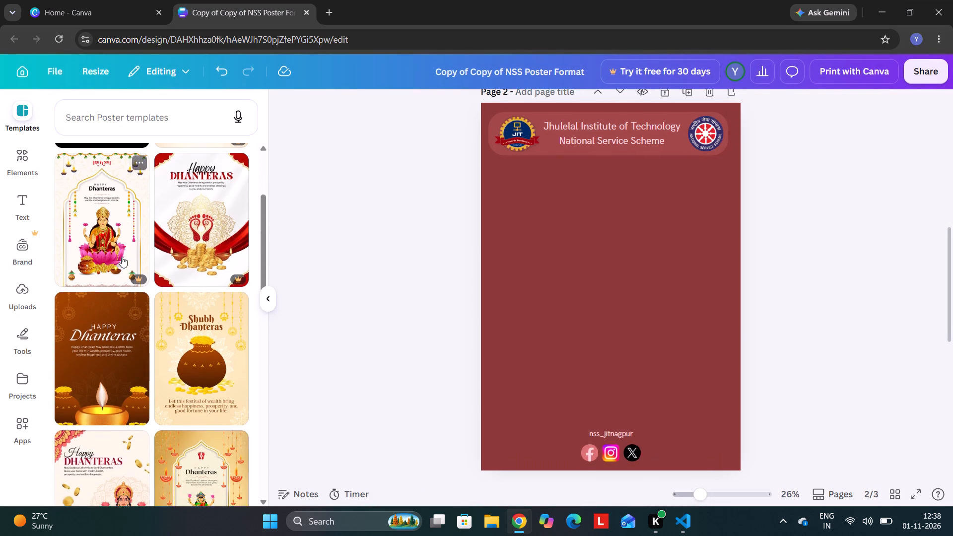
scroll(122, 257, "down", 5)
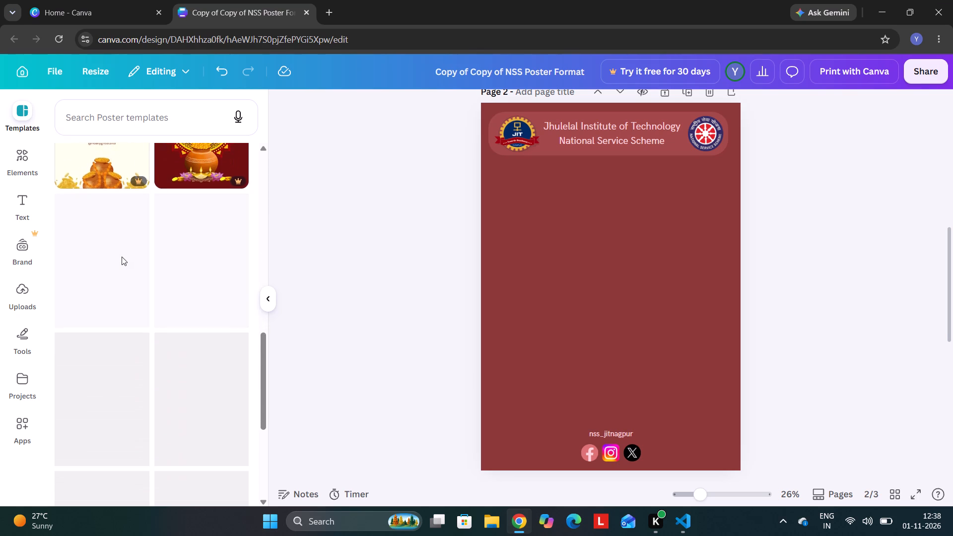
scroll(122, 257, "down", 1)
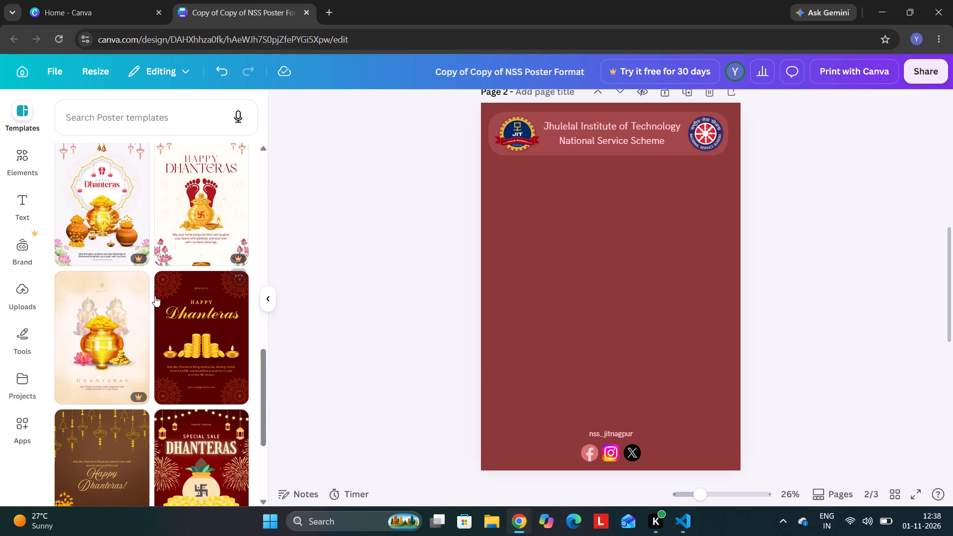
scroll(155, 296, "down", 6)
scroll(155, 296, "up", 2)
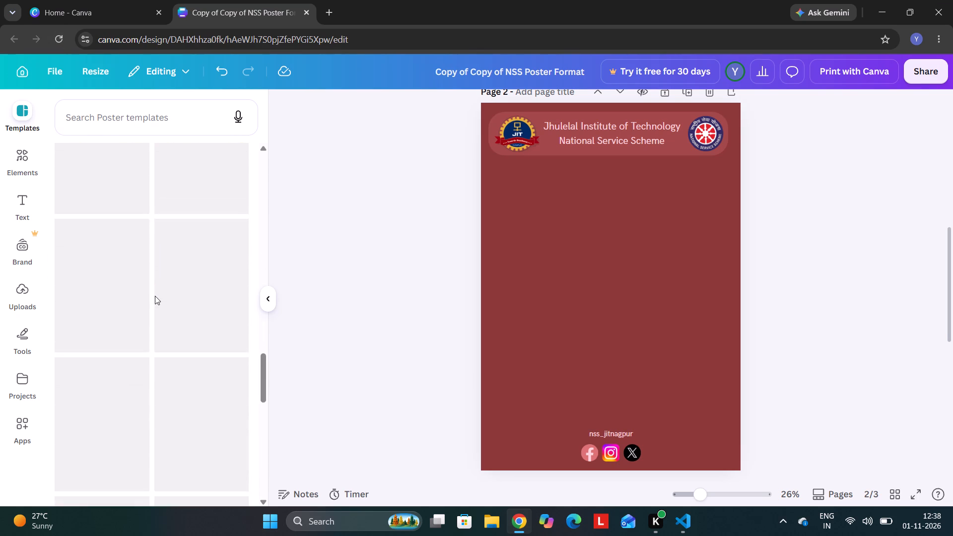
scroll(155, 296, "up", 2)
Look through the uploads, brand kit, text options and recently used elements for material for the poster.
left_click(24, 321)
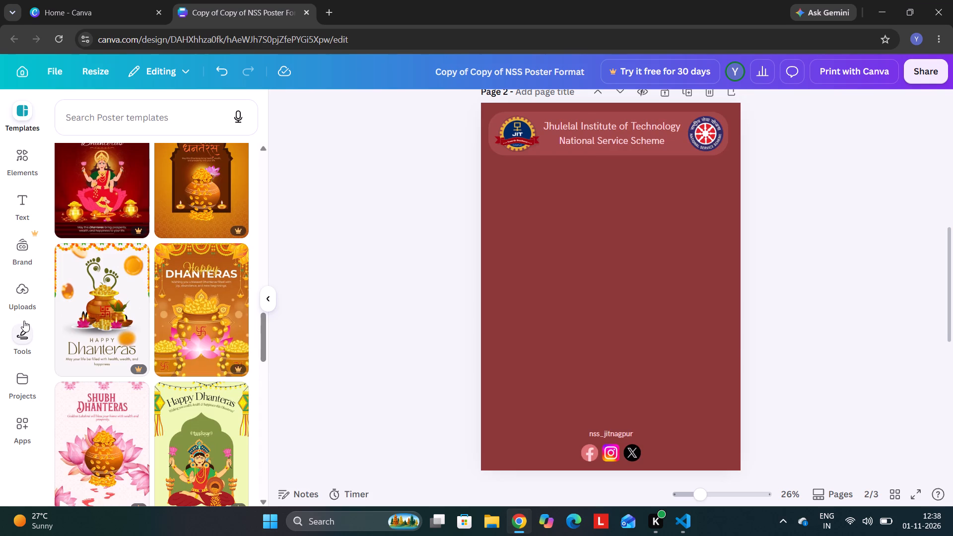
left_click(28, 299)
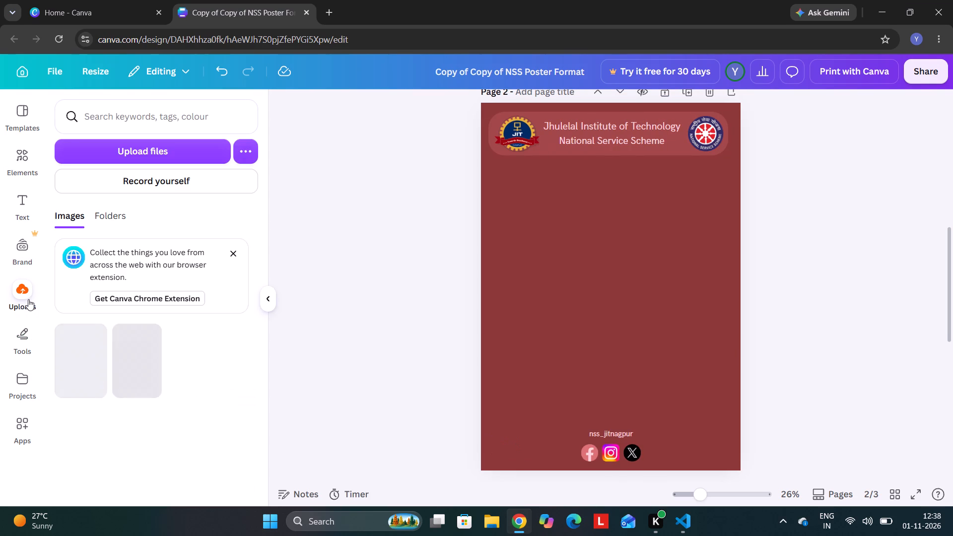
left_click(23, 250)
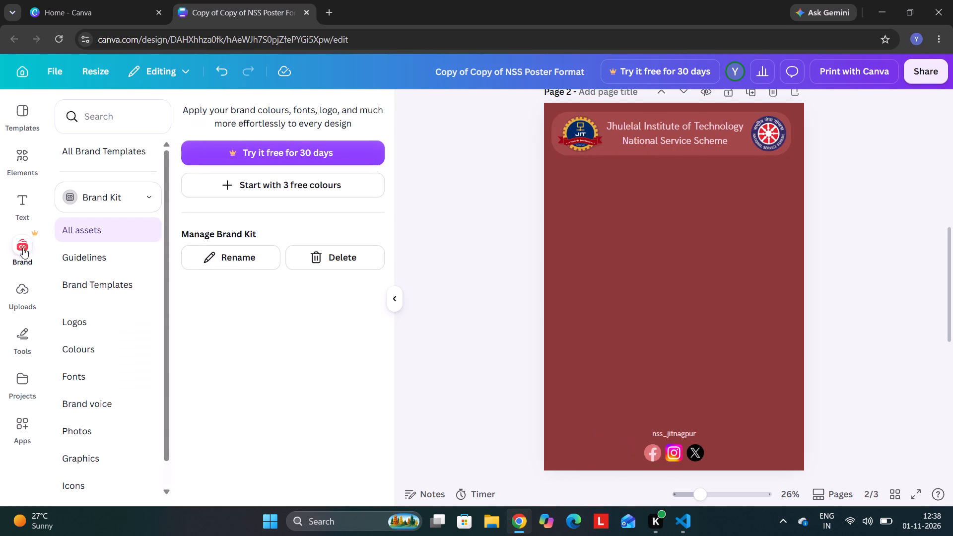
left_click(22, 210)
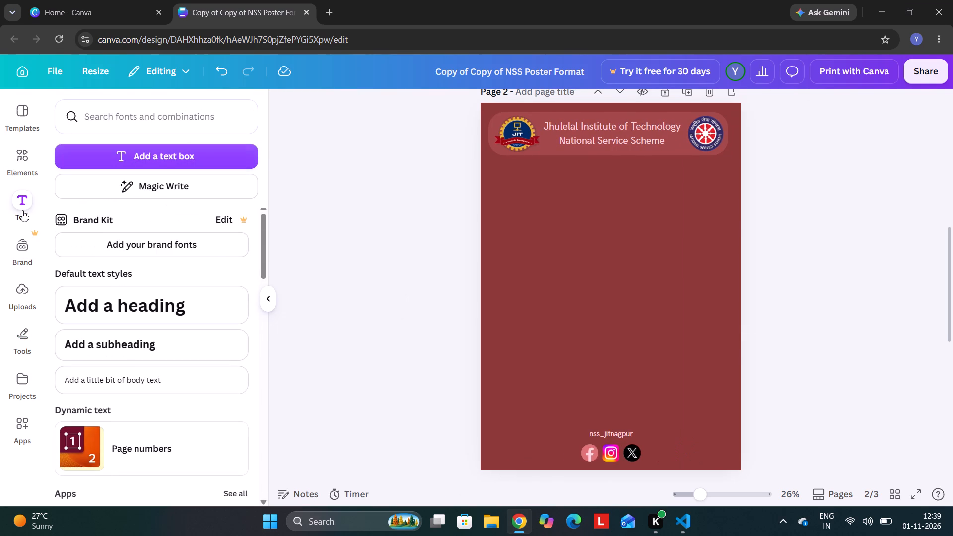
left_click(23, 162)
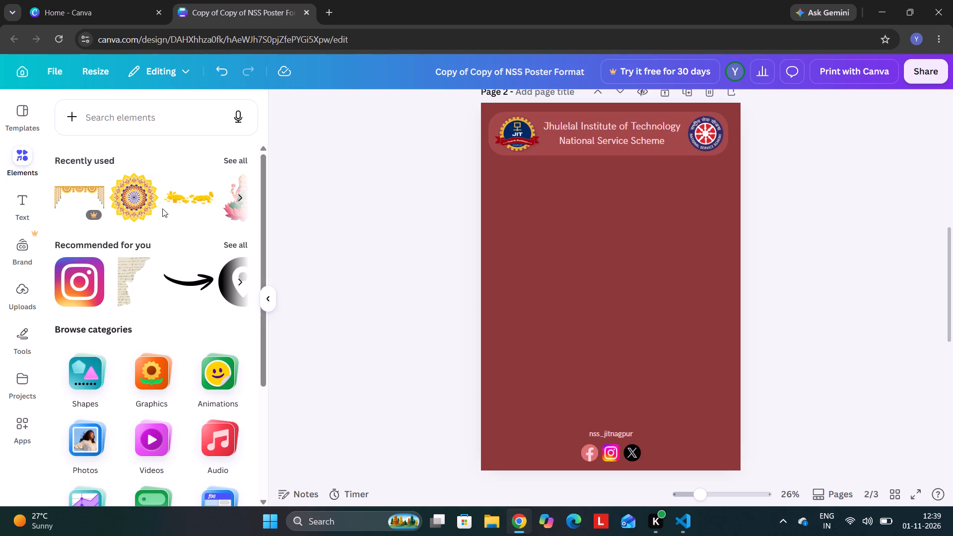
left_click(215, 203)
scroll(215, 203, "left", 1)
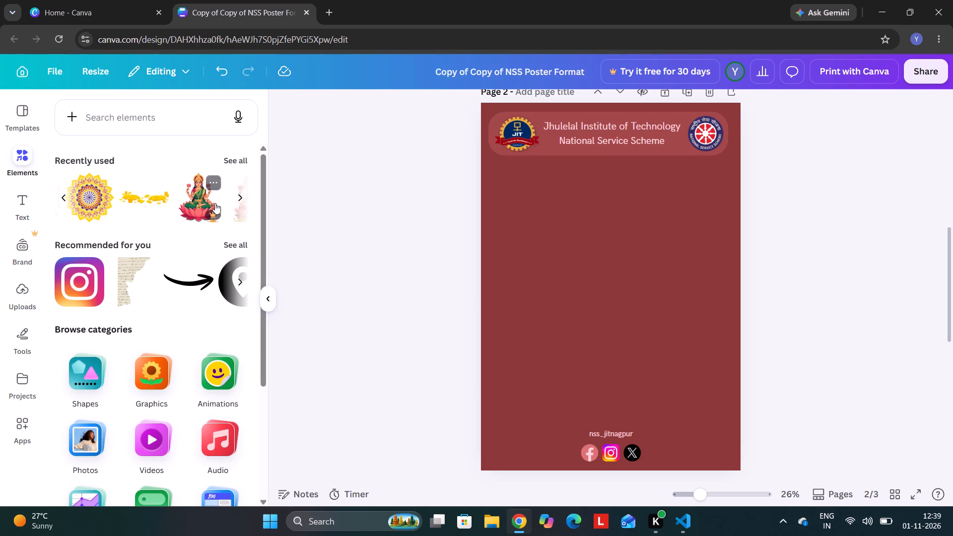
scroll(215, 203, "left", 4)
scroll(215, 203, "right", 1)
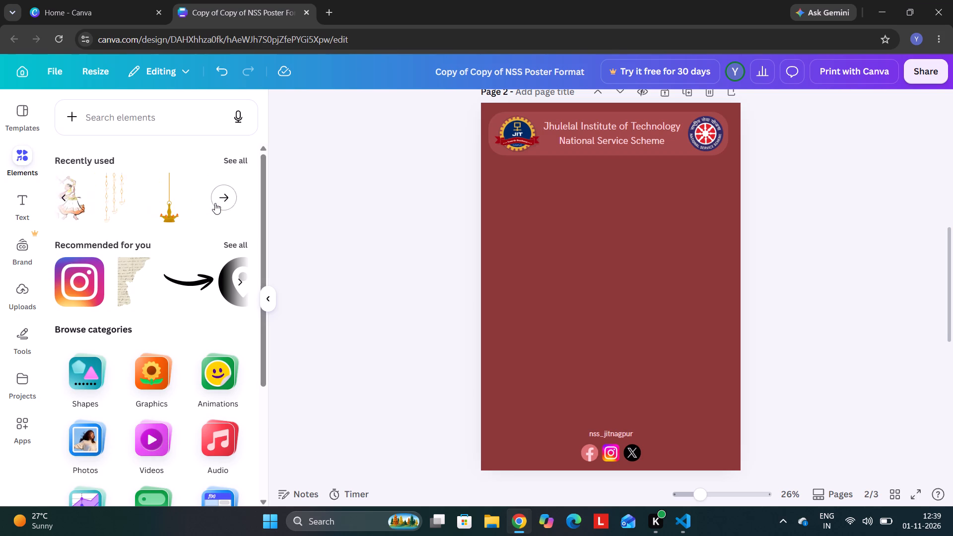
scroll(215, 203, "right", 3)
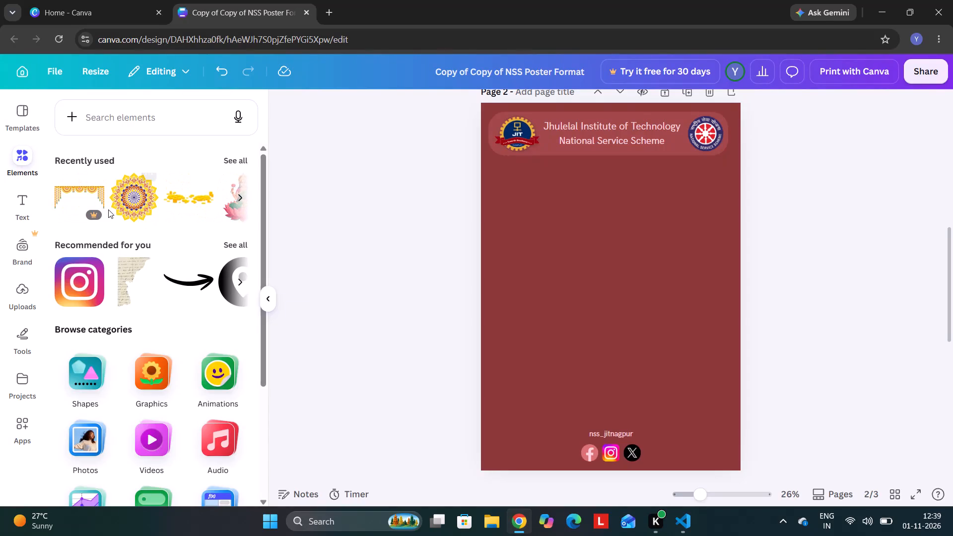
Return to the poster templates and clear the "dhanteras" search to show the recently used and suggested templates.
left_click(21, 134)
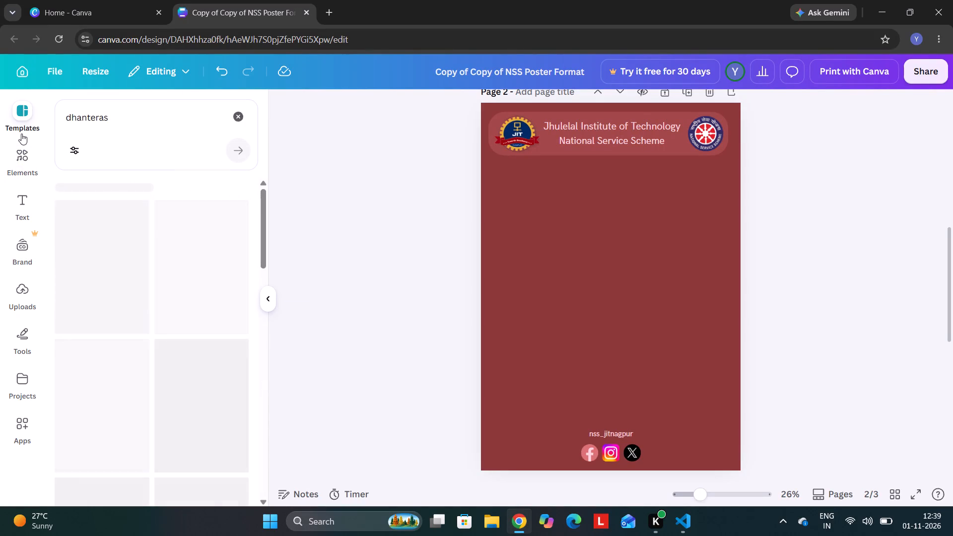
scroll(176, 358, "down", 1)
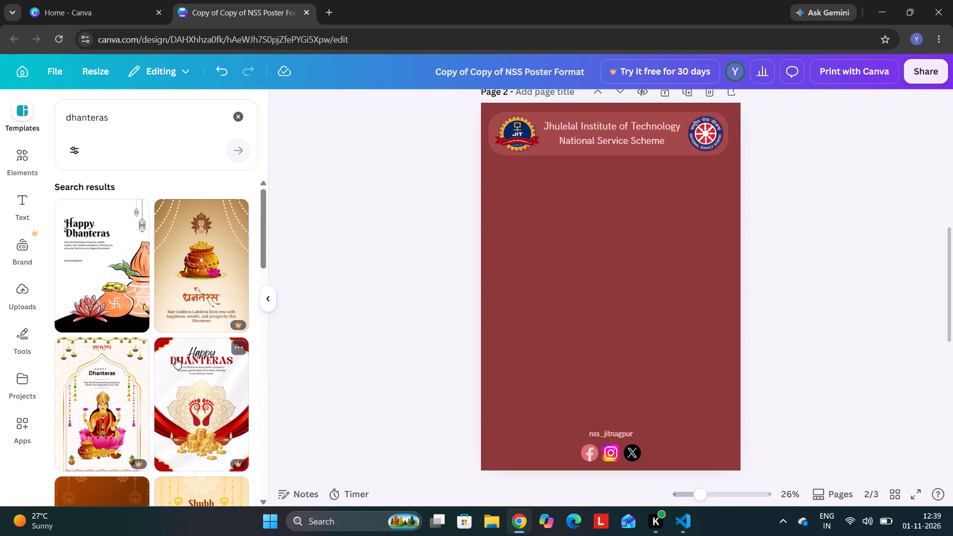
left_click(240, 116)
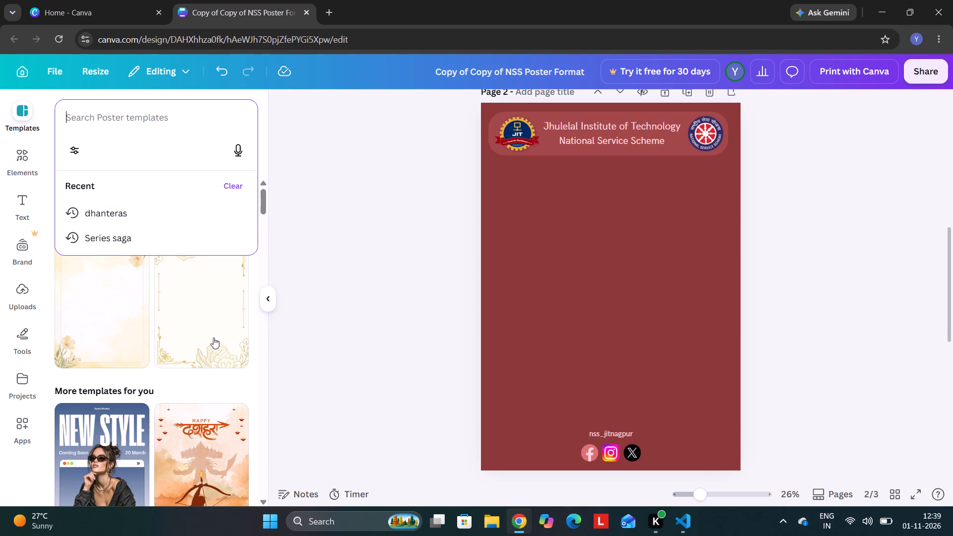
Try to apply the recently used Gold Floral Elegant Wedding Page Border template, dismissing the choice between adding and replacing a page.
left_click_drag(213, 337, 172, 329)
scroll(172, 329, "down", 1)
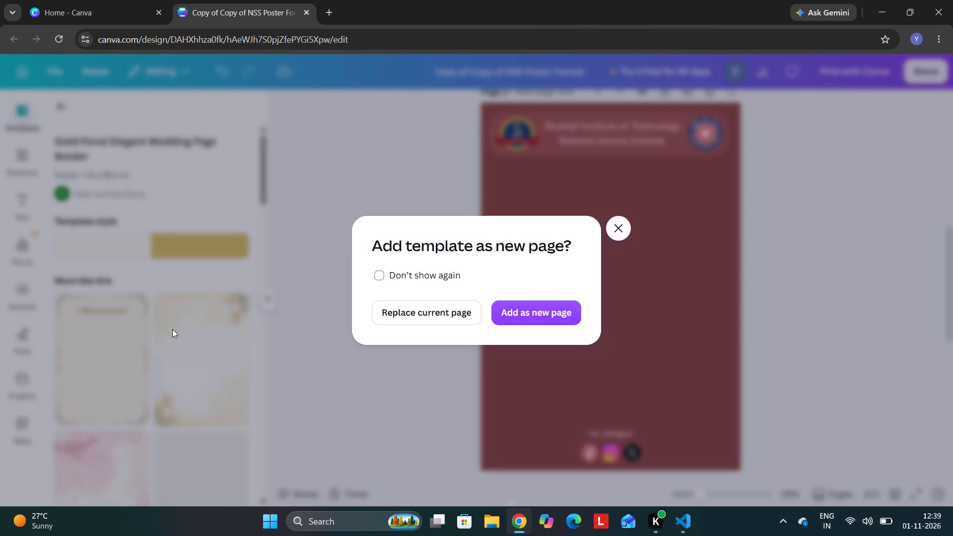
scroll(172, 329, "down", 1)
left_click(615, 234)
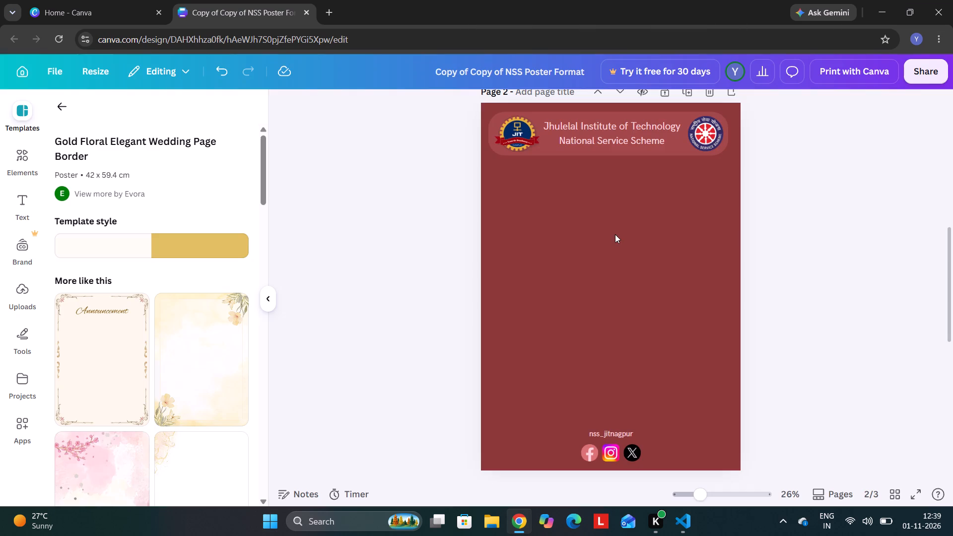
Examine the templates similar to the Gold Floral Elegant Wedding Page Border, and return to the main template list.
scroll(232, 371, "down", 2)
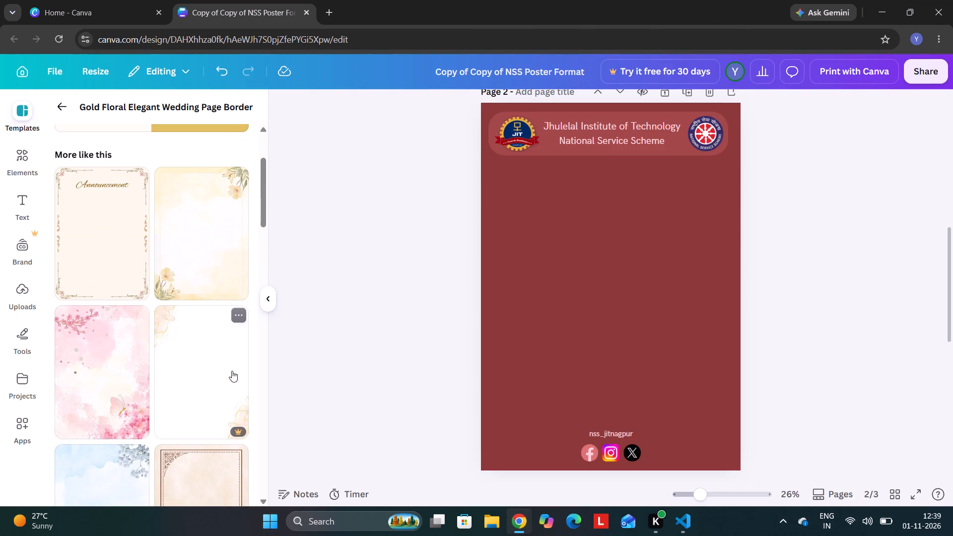
scroll(232, 371, "down", 3)
scroll(232, 371, "up", 1)
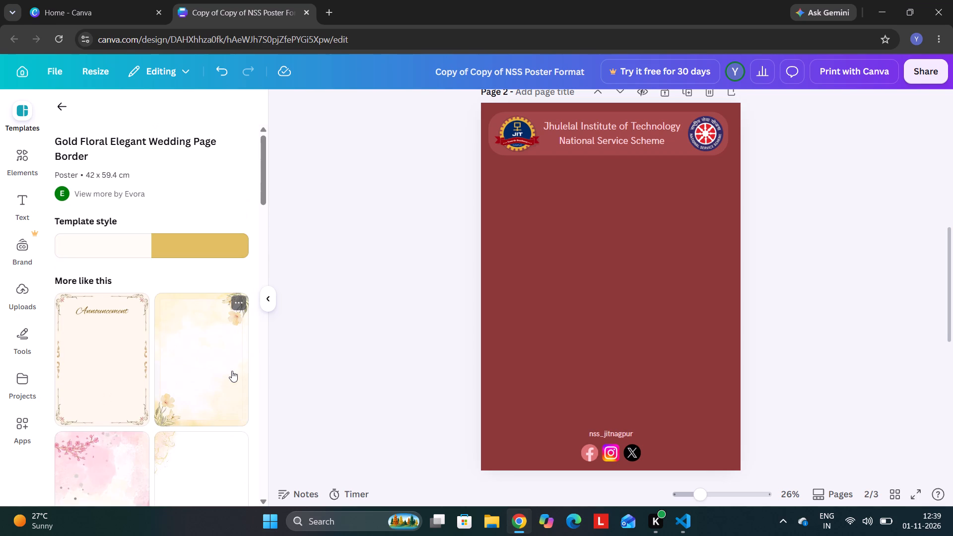
scroll(232, 371, "down", 7)
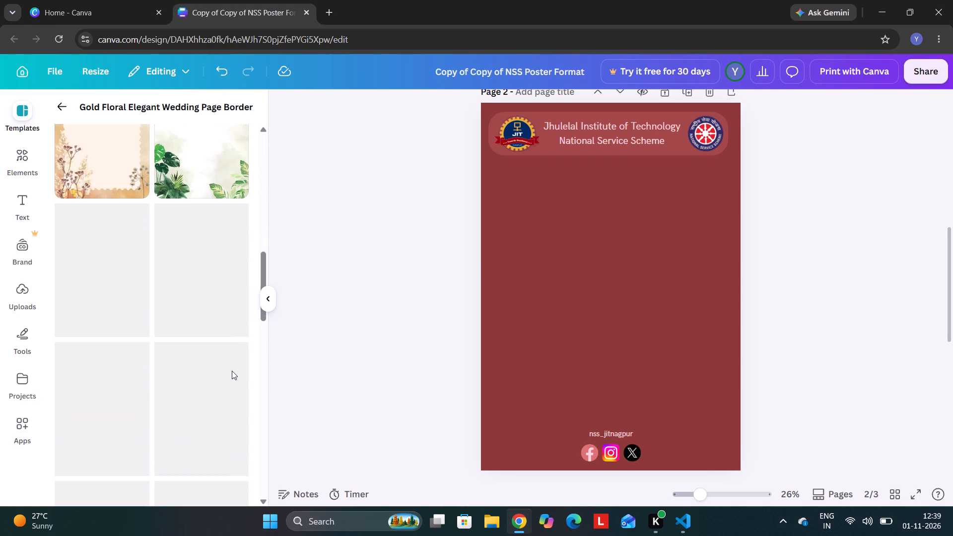
scroll(232, 371, "down", 2)
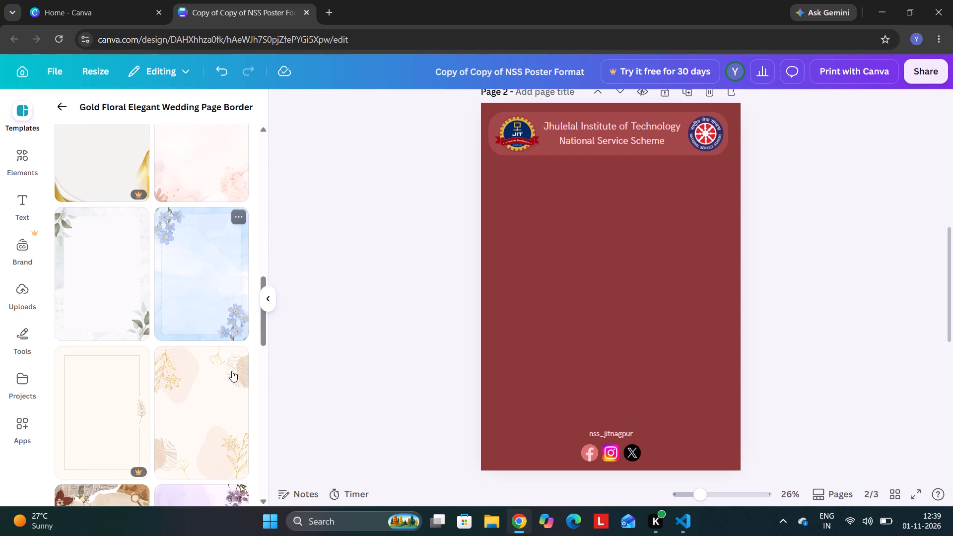
scroll(232, 371, "down", 4)
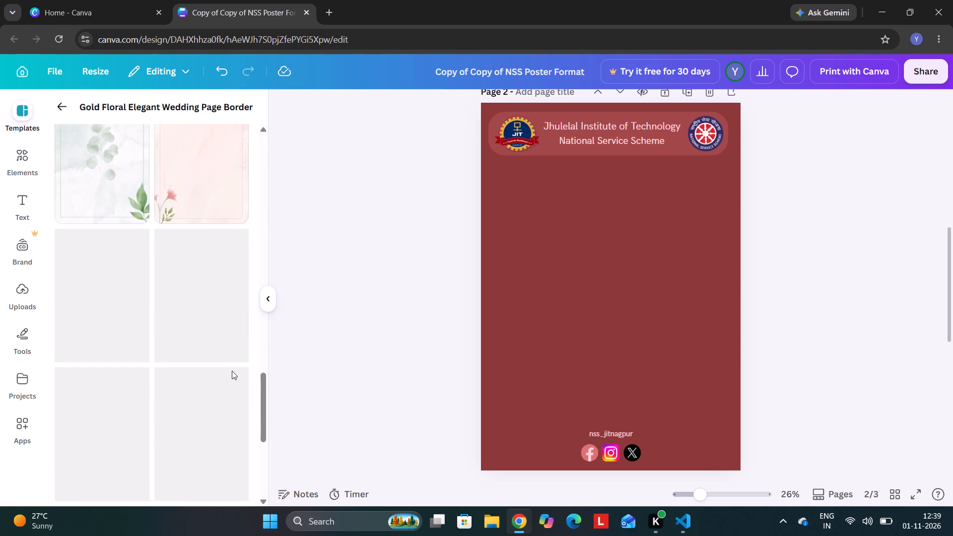
scroll(232, 371, "down", 1)
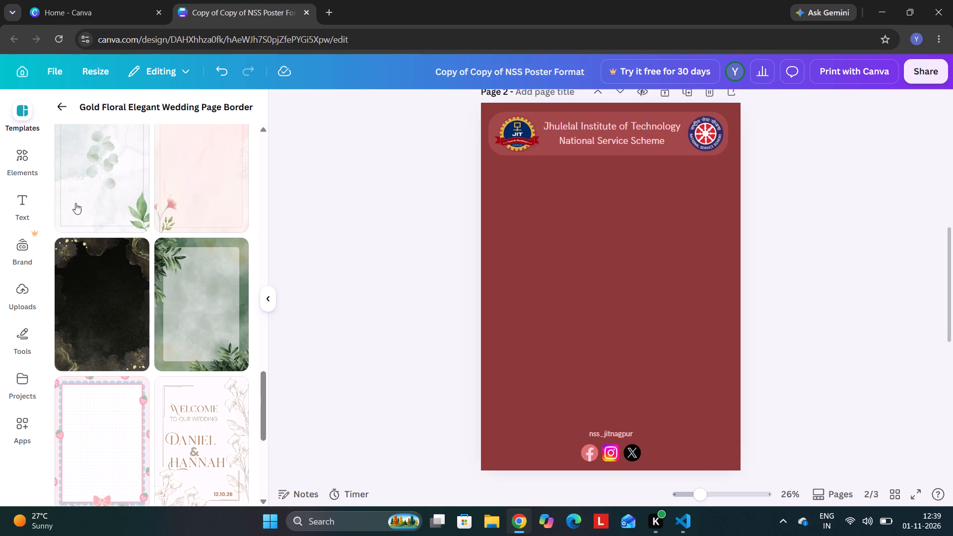
left_click(61, 108)
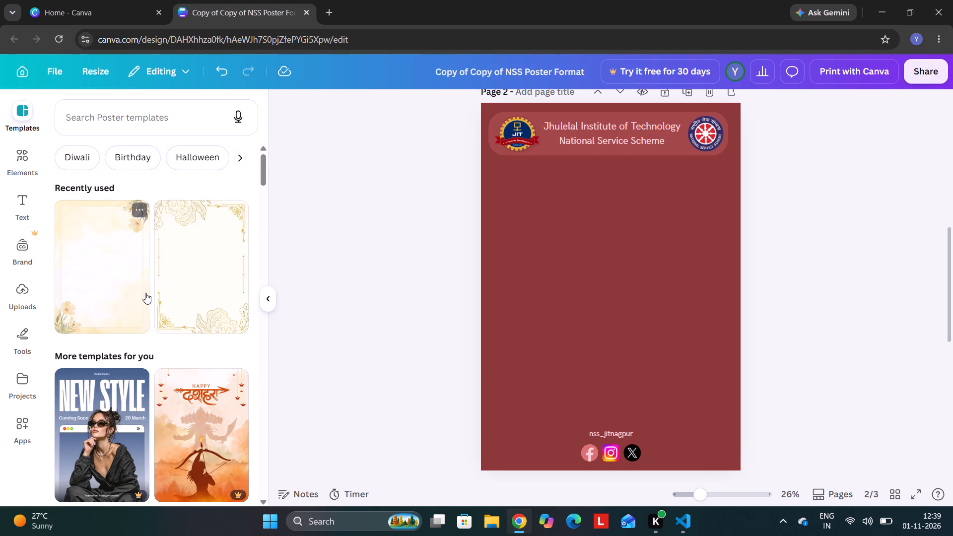
Browse the suggested poster templates for a background, and check the details of the Purple and Pink Watercolor Floral Poster.
scroll(145, 293, "down", 5)
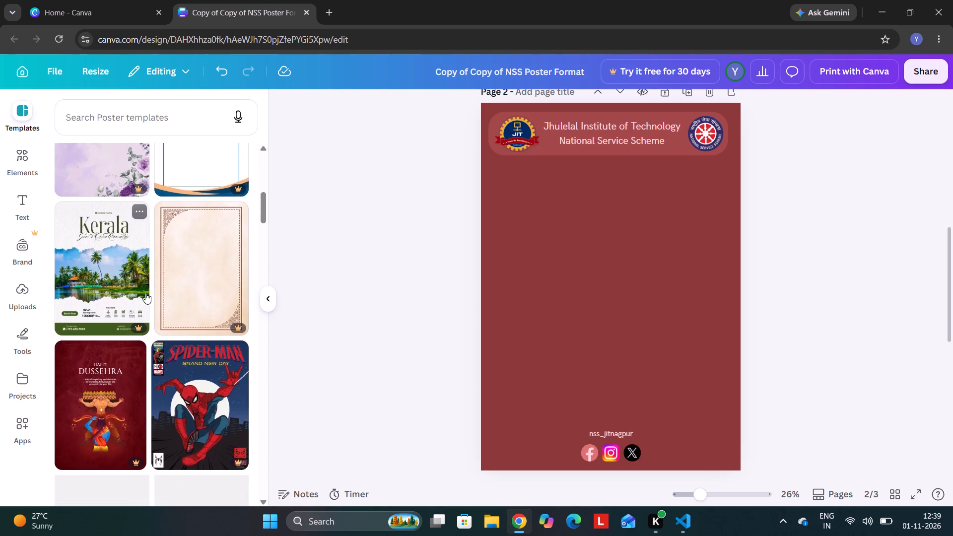
scroll(145, 293, "down", 2)
scroll(145, 293, "up", 2)
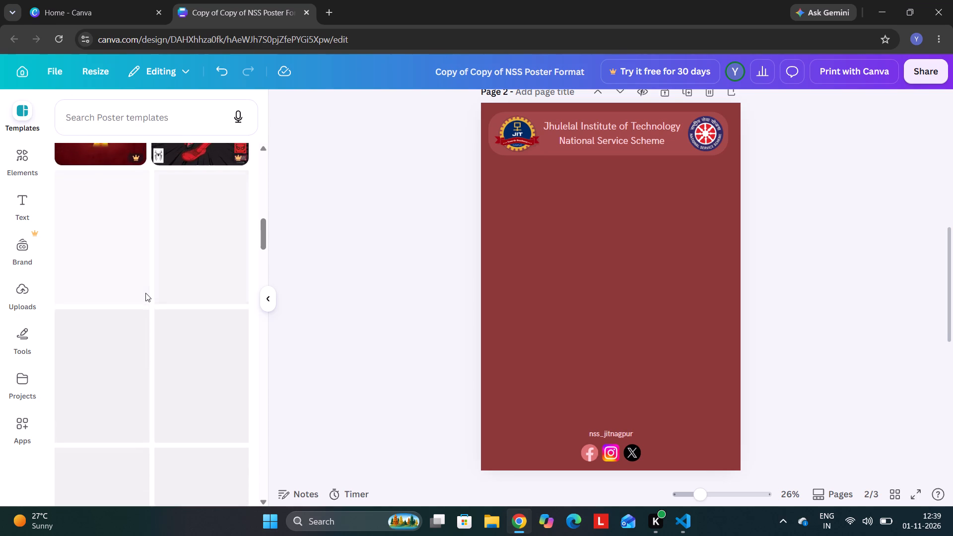
scroll(145, 293, "up", 1)
scroll(145, 293, "down", 3)
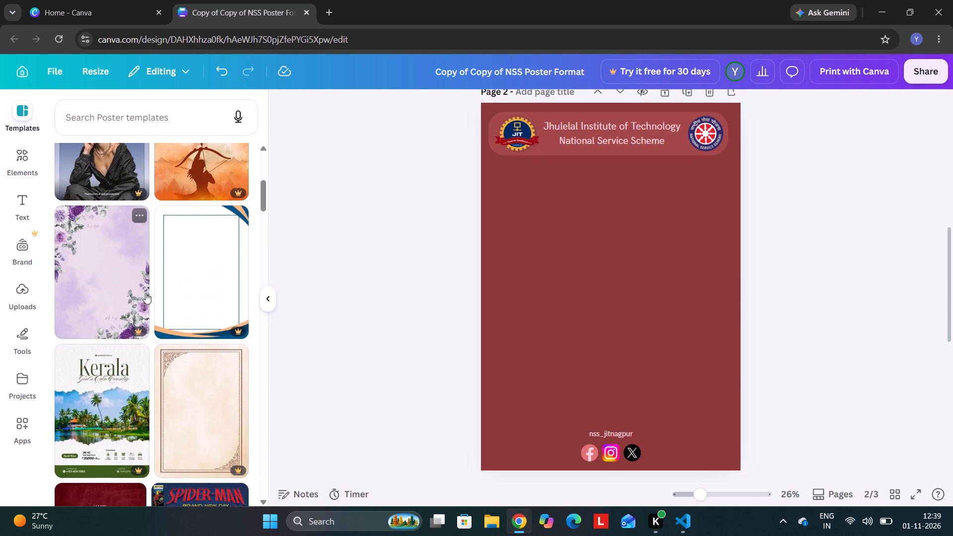
scroll(145, 293, "down", 3)
scroll(145, 293, "up", 1)
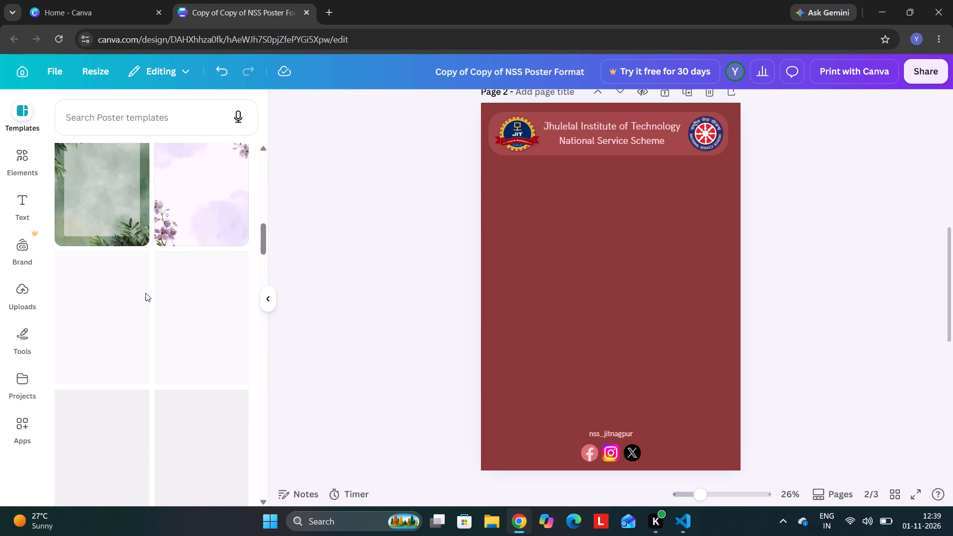
scroll(145, 293, "down", 5)
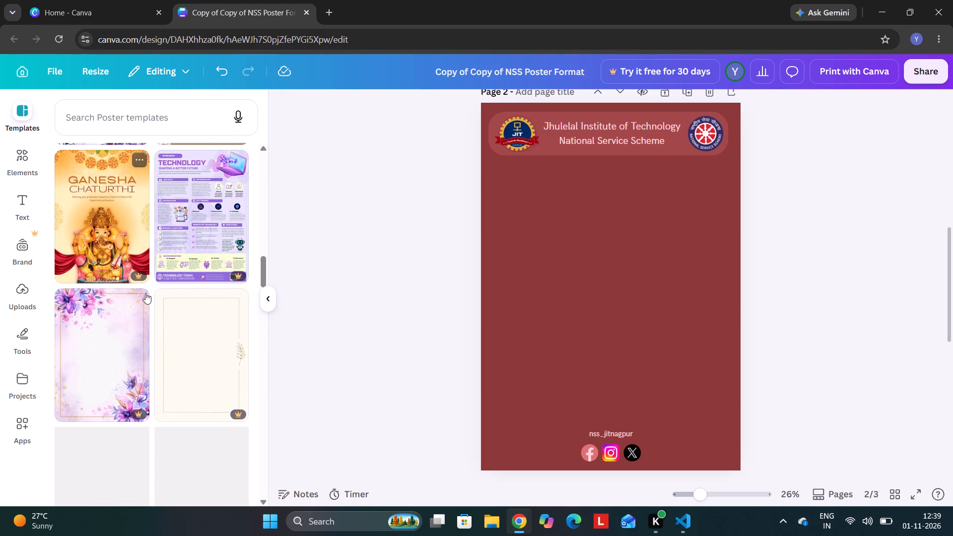
scroll(145, 293, "down", 2)
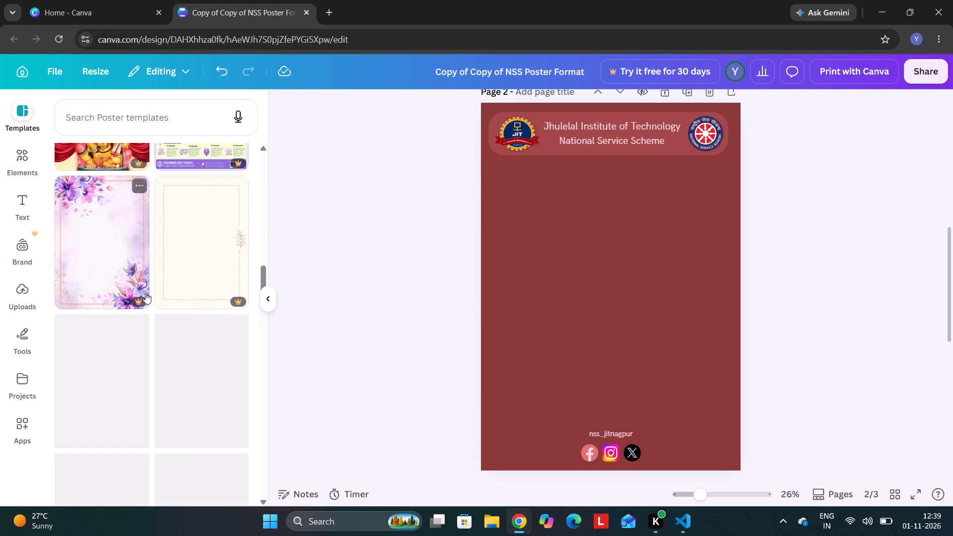
left_click(140, 192)
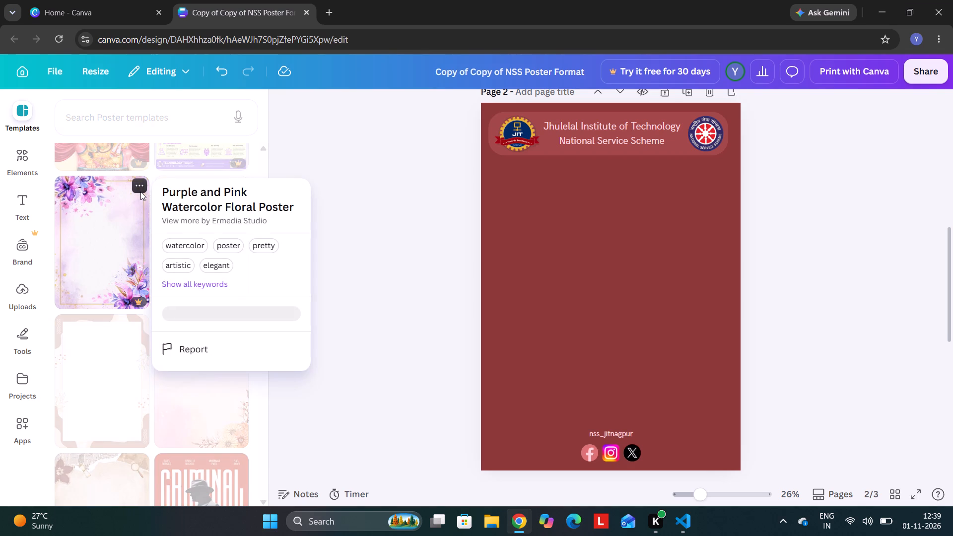
left_click(140, 192)
Examine the further suggested poster templates for a festive or bordered background, and return to the start of the list.
scroll(221, 364, "down", 3)
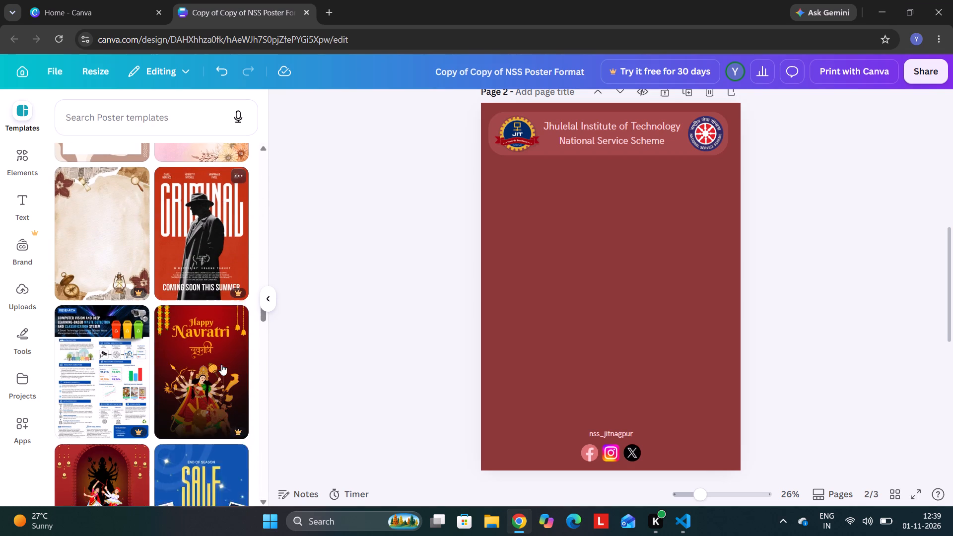
scroll(221, 364, "down", 2)
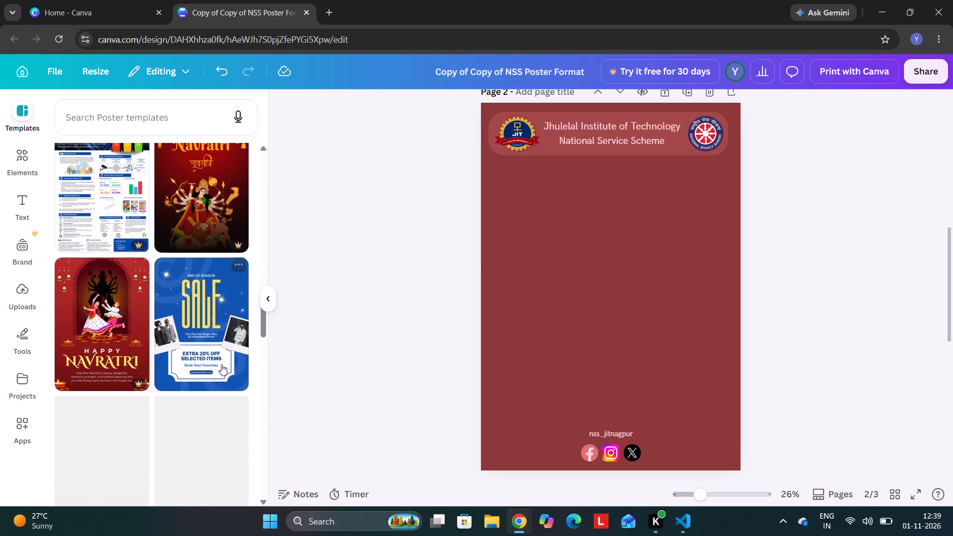
scroll(221, 364, "down", 1)
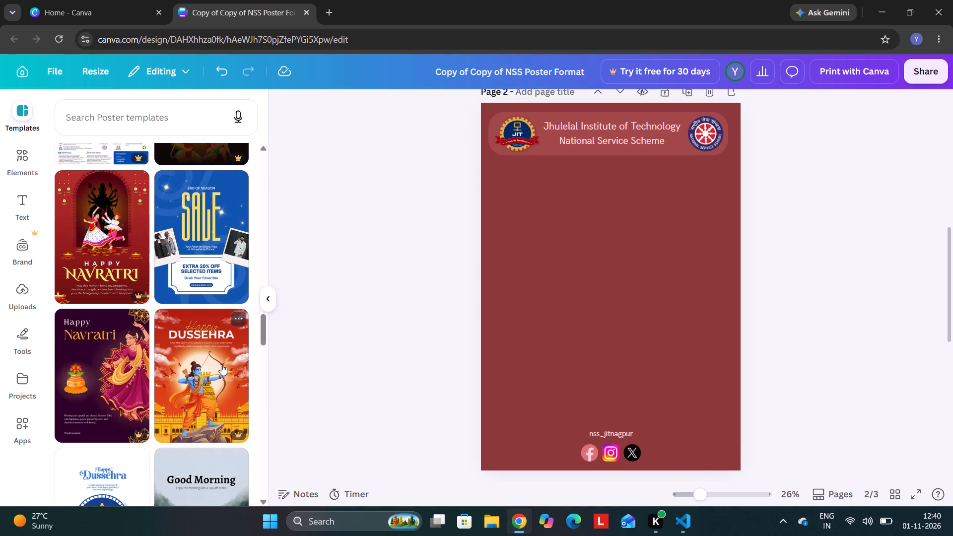
scroll(221, 364, "down", 6)
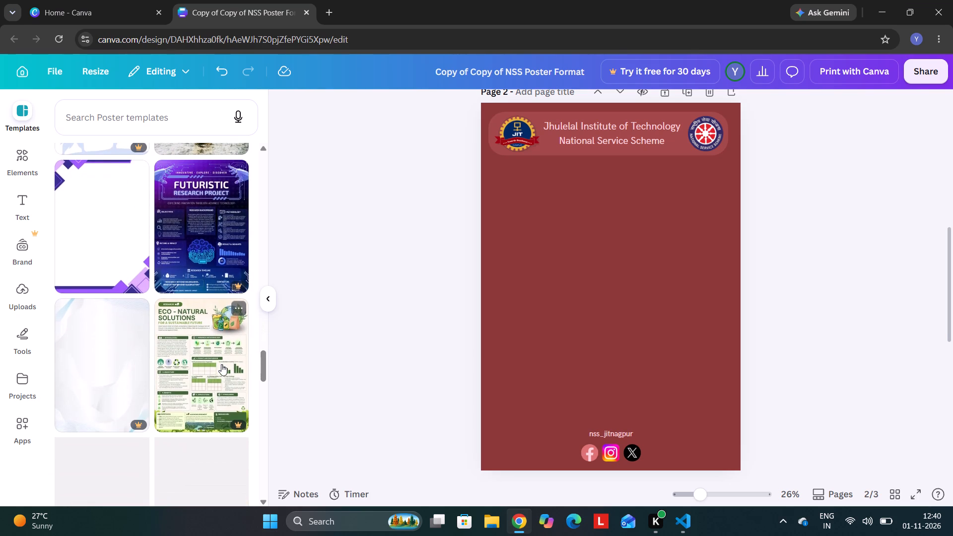
scroll(221, 364, "down", 5)
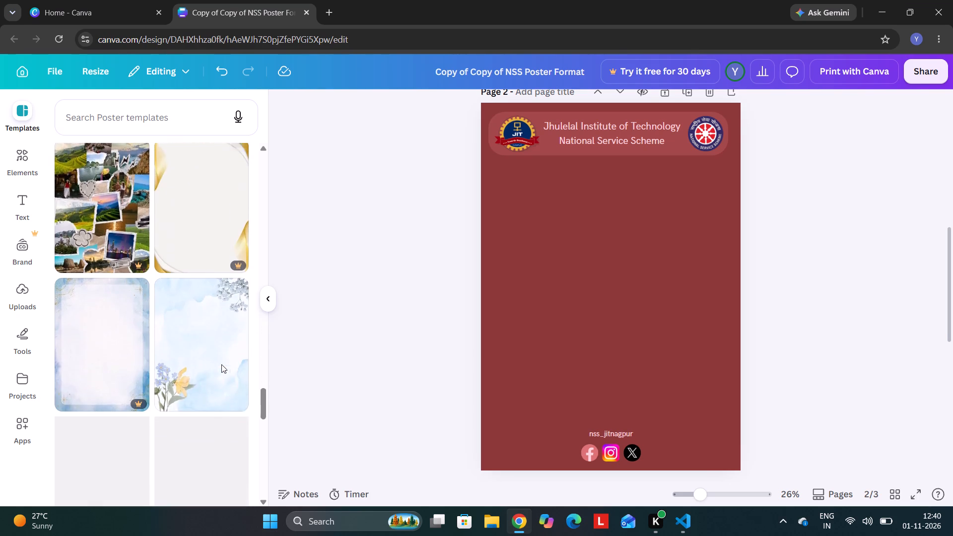
scroll(221, 364, "down", 1)
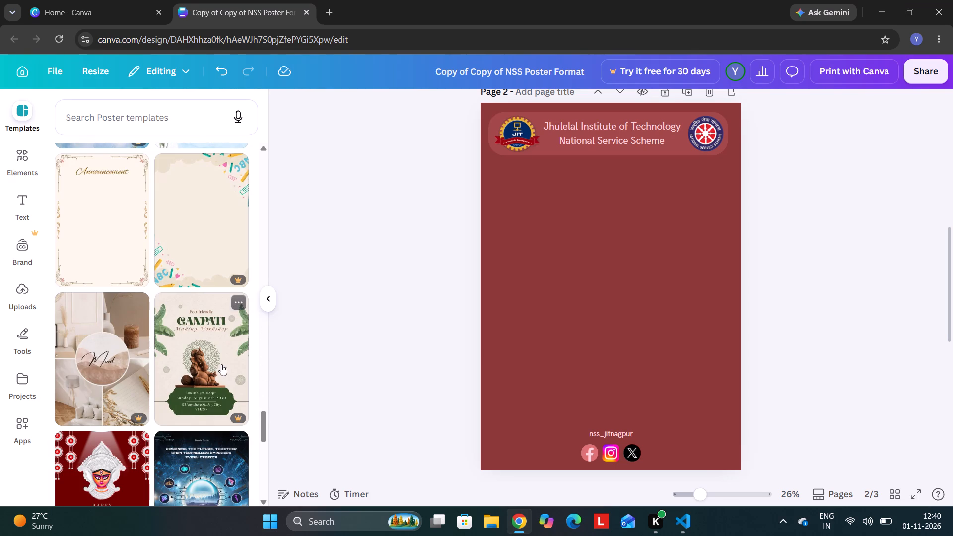
scroll(221, 364, "down", 6)
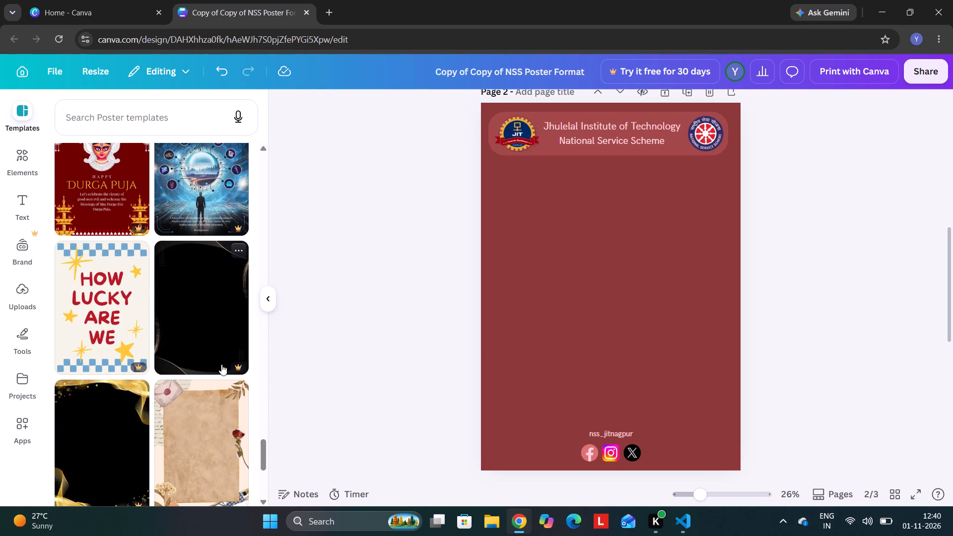
scroll(221, 364, "down", 4)
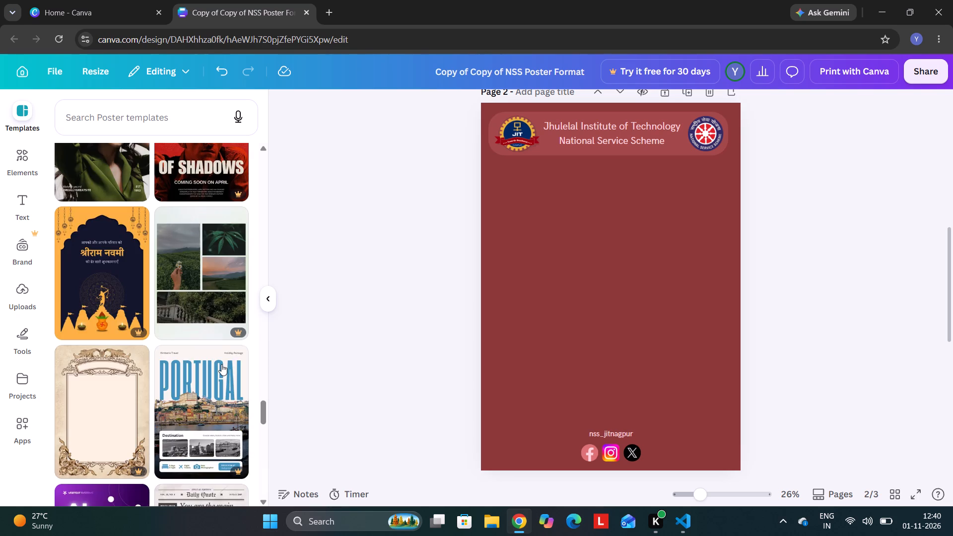
scroll(221, 364, "down", 3)
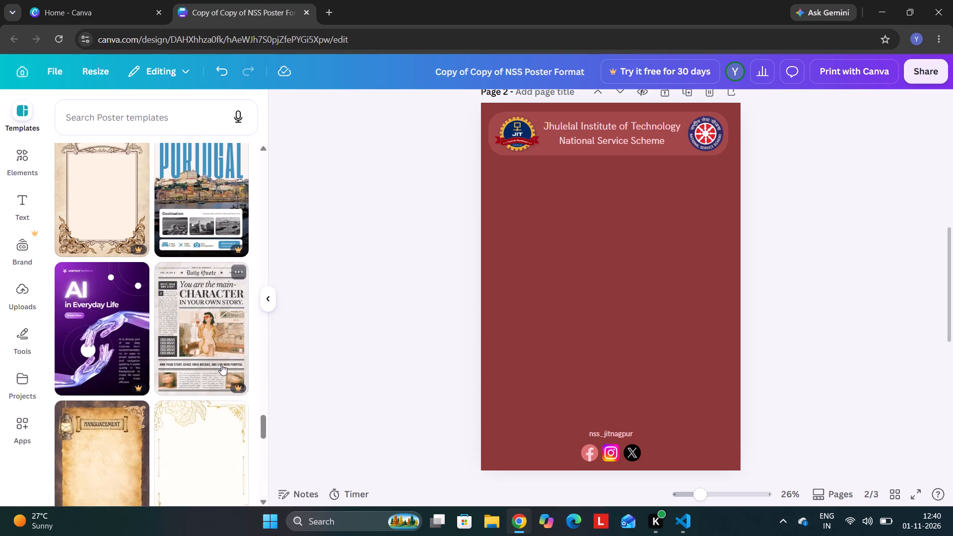
scroll(221, 364, "down", 5)
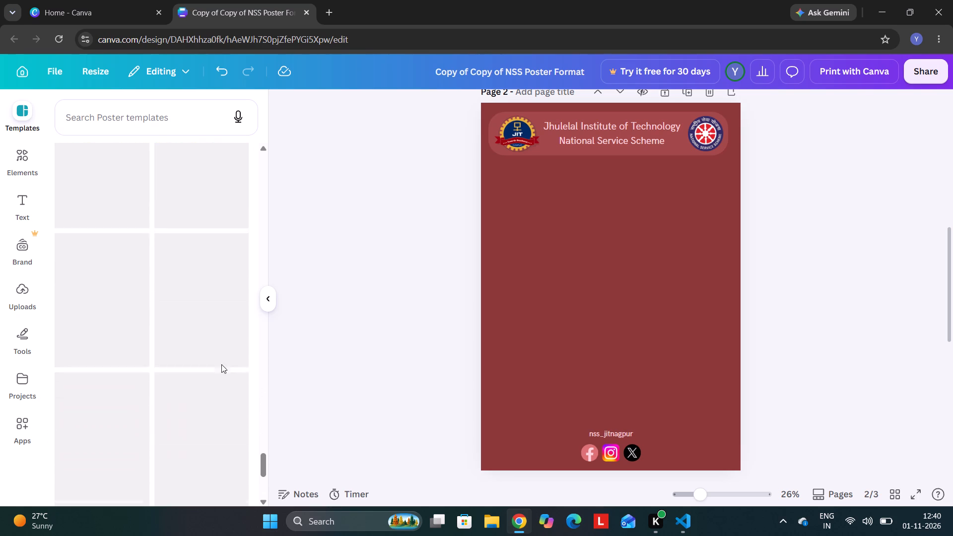
scroll(221, 364, "down", 2)
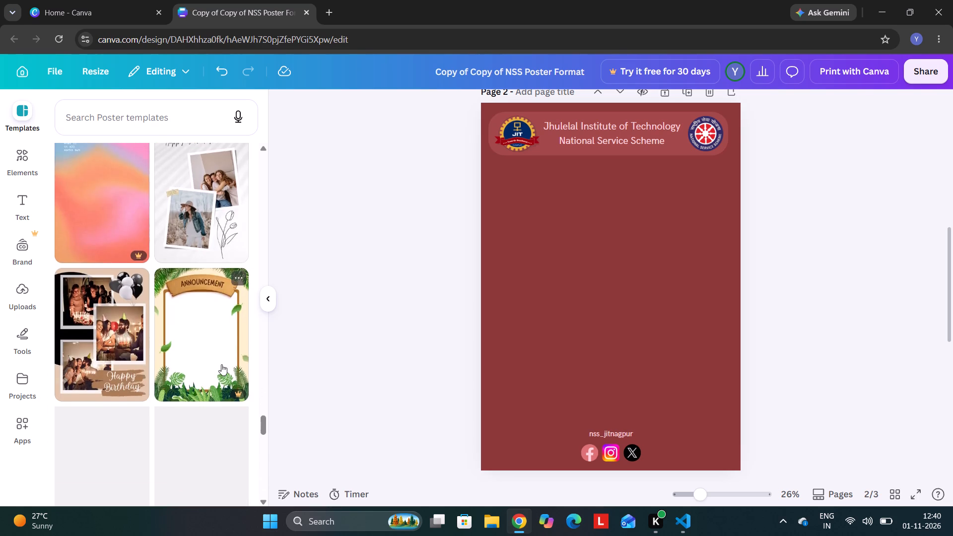
scroll(221, 364, "right", 2)
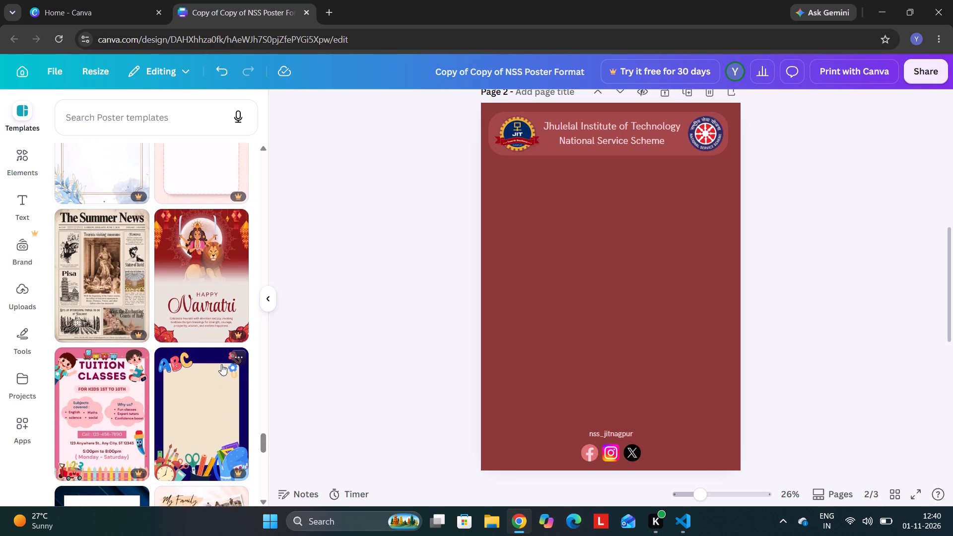
scroll(221, 364, "right", 2)
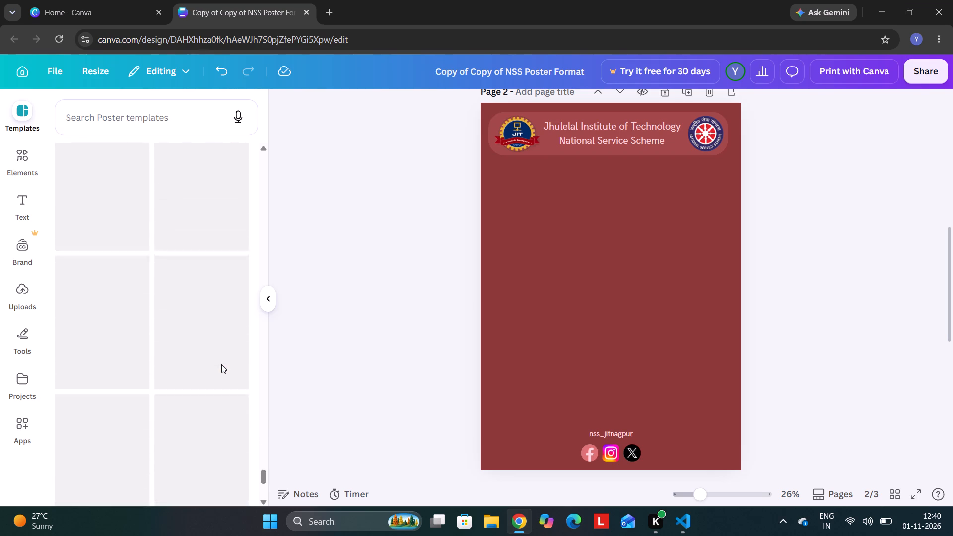
scroll(221, 364, "right", 4)
scroll(221, 364, "up", 7)
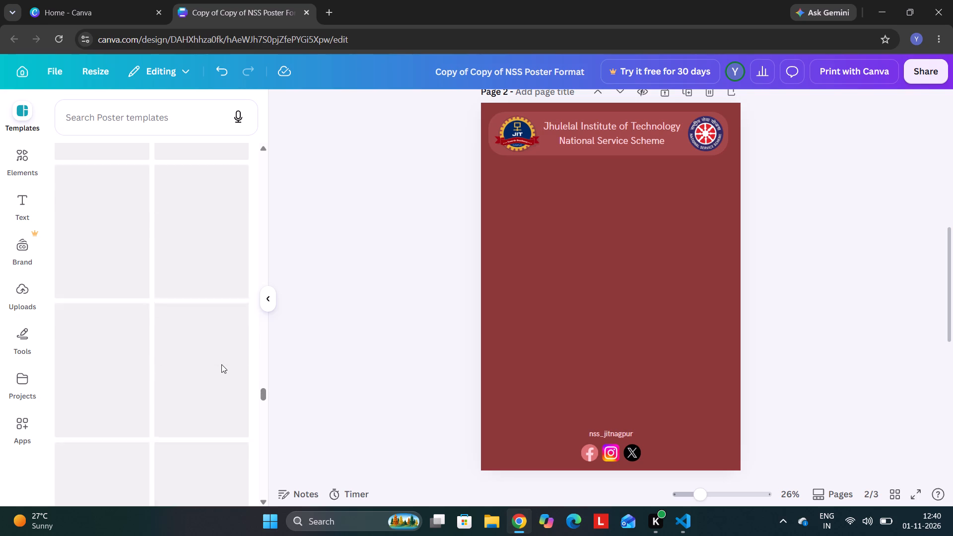
scroll(221, 364, "up", 20)
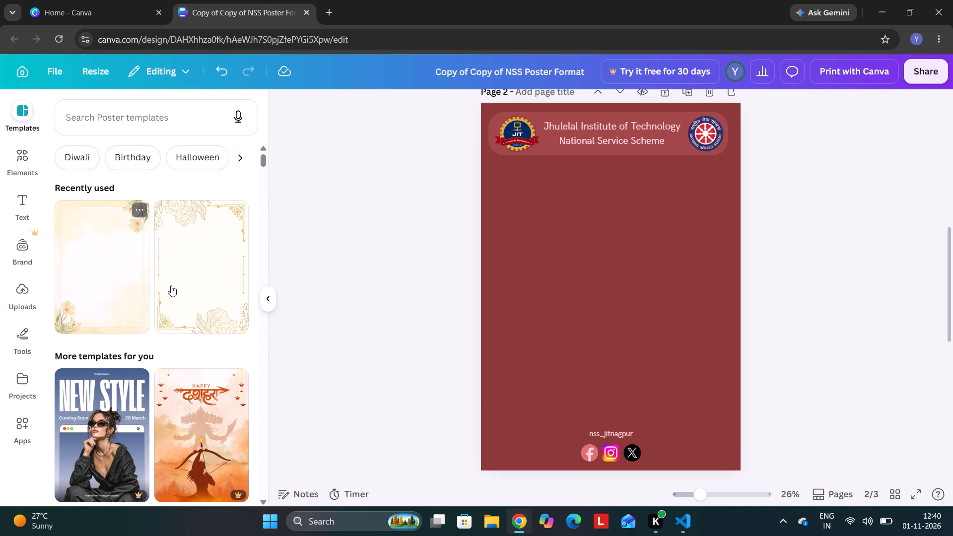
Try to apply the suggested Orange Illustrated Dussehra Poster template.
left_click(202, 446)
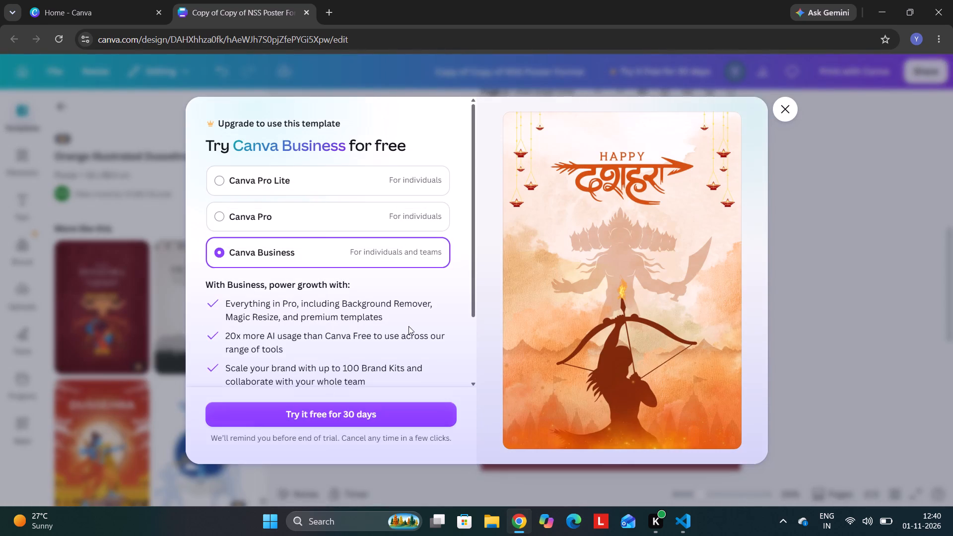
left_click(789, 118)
Examine the templates similar to the Orange Illustrated Dussehra Poster for a usable background, and return to the main template list.
scroll(196, 384, "down", 1)
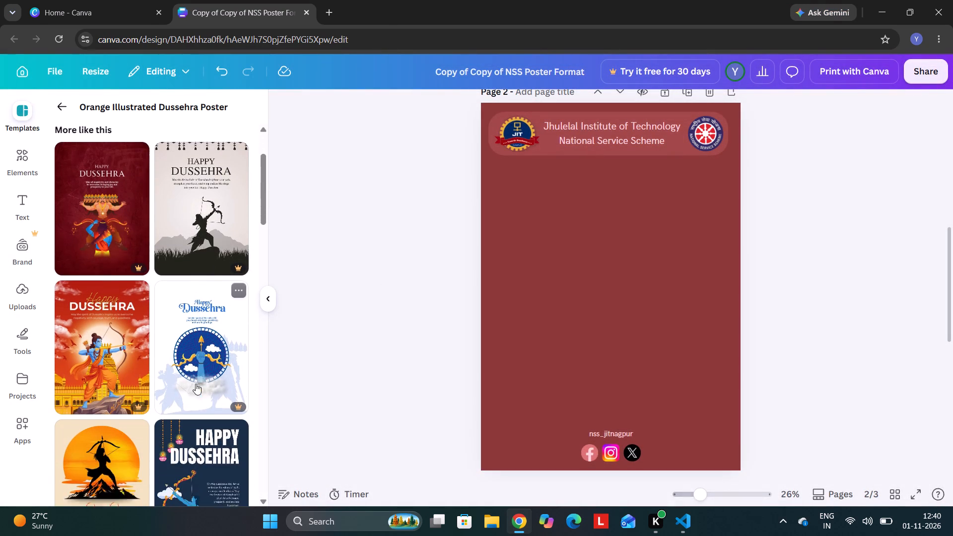
scroll(196, 384, "down", 5)
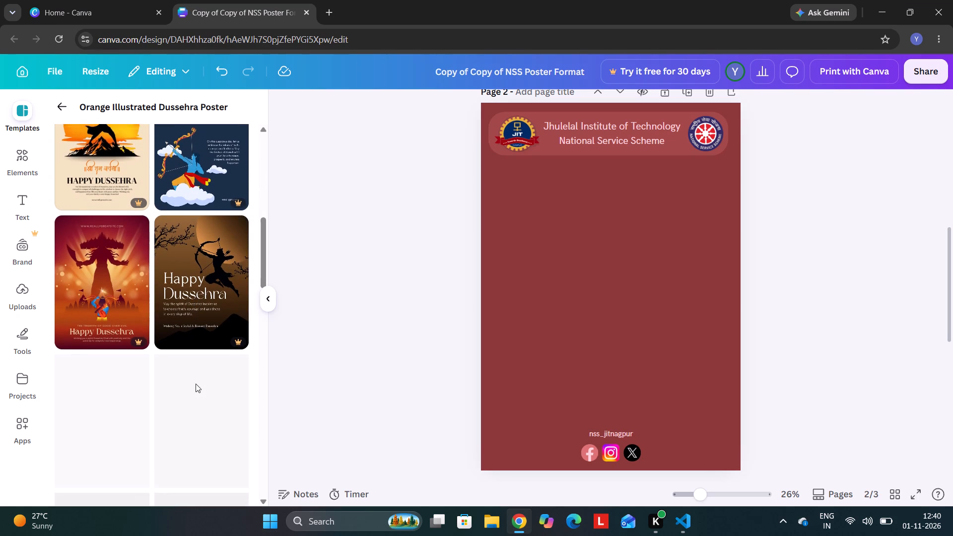
scroll(196, 384, "down", 3)
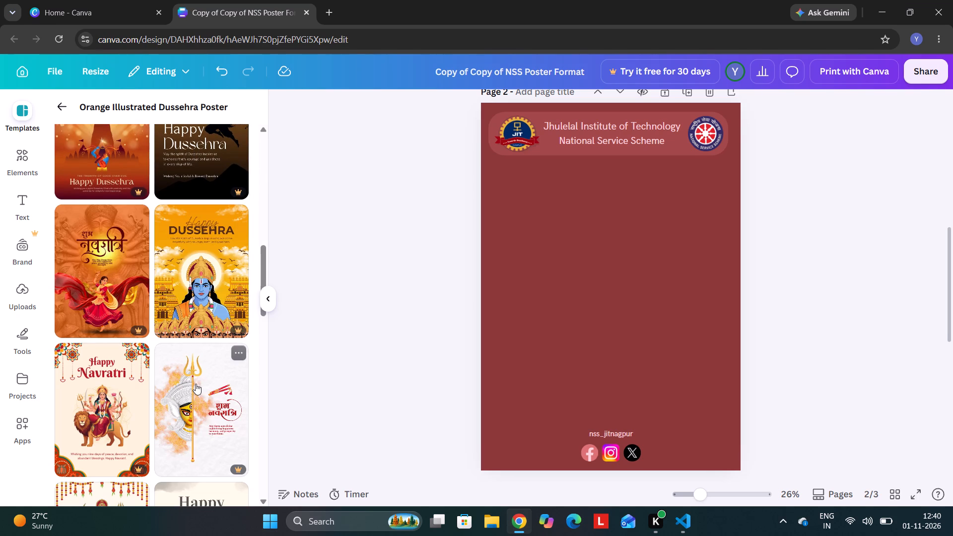
scroll(196, 384, "down", 3)
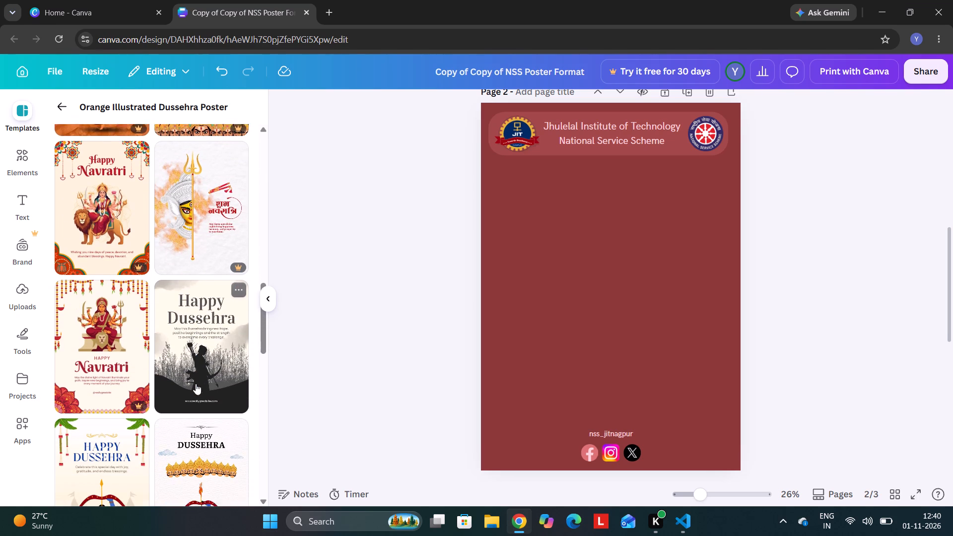
scroll(196, 384, "down", 2)
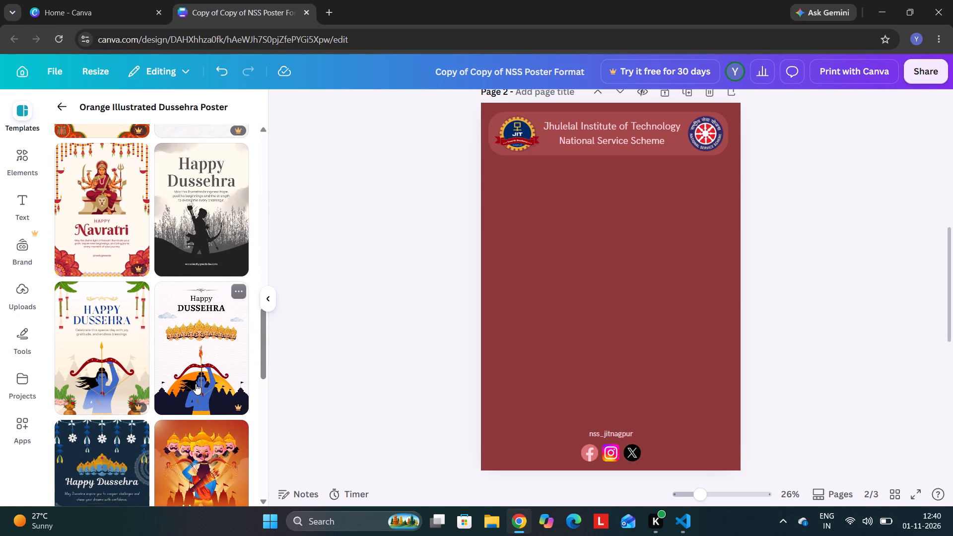
scroll(196, 384, "down", 1)
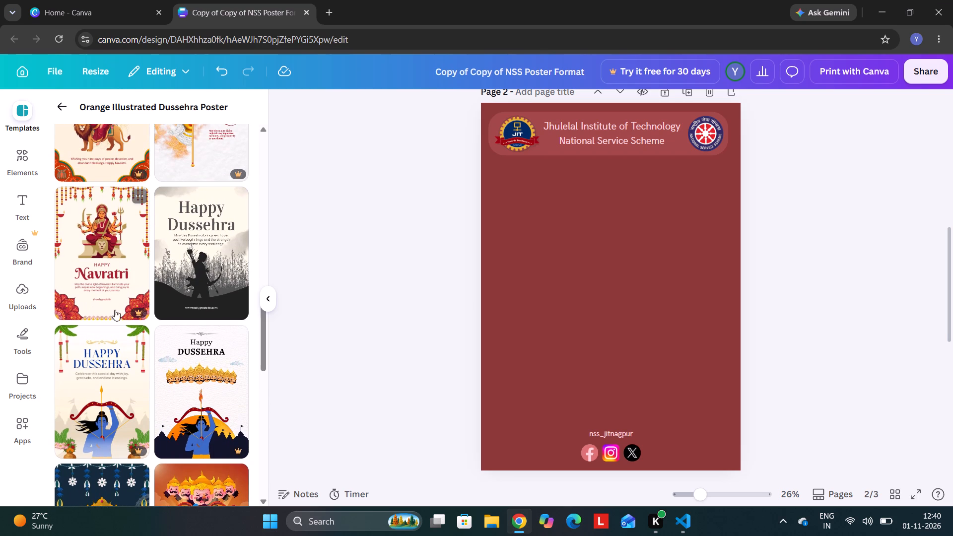
scroll(200, 395, "down", 3)
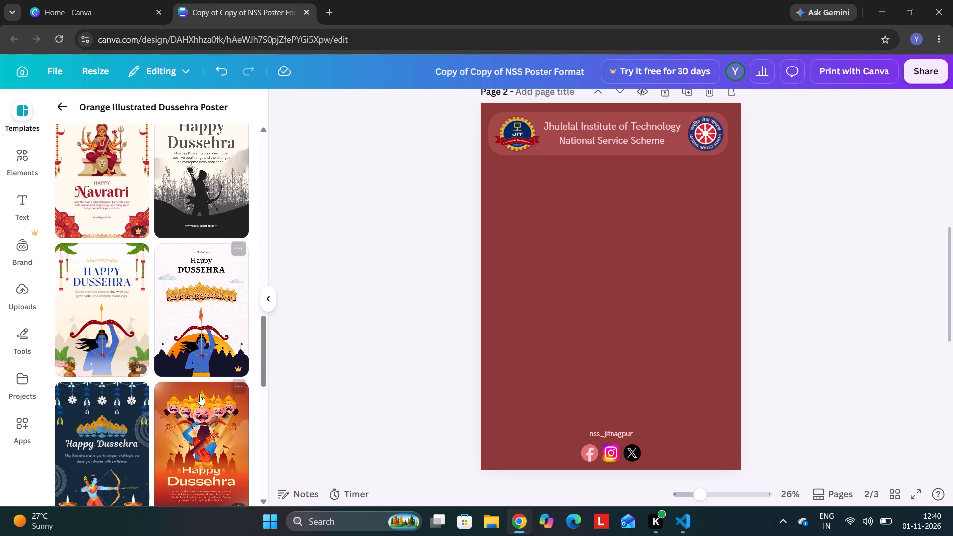
scroll(200, 395, "down", 4)
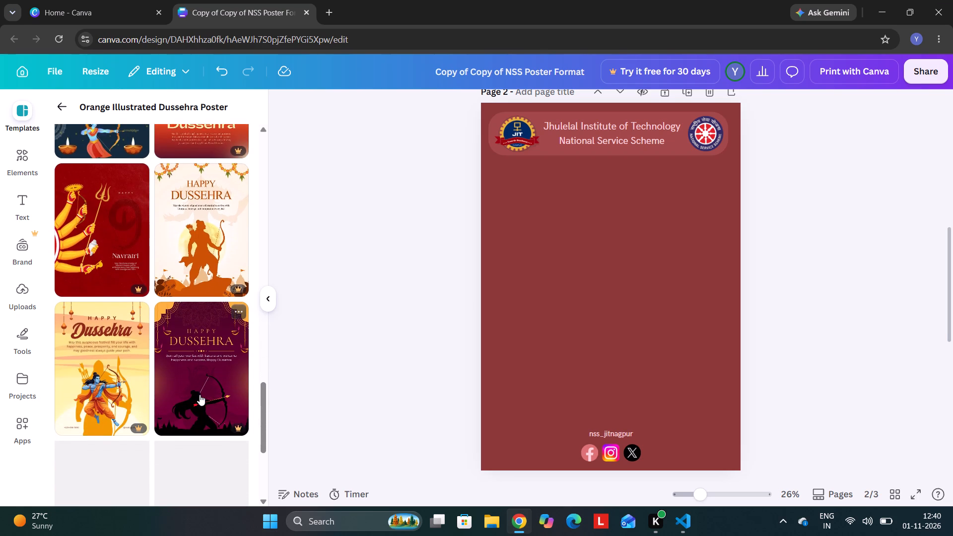
scroll(200, 395, "down", 3)
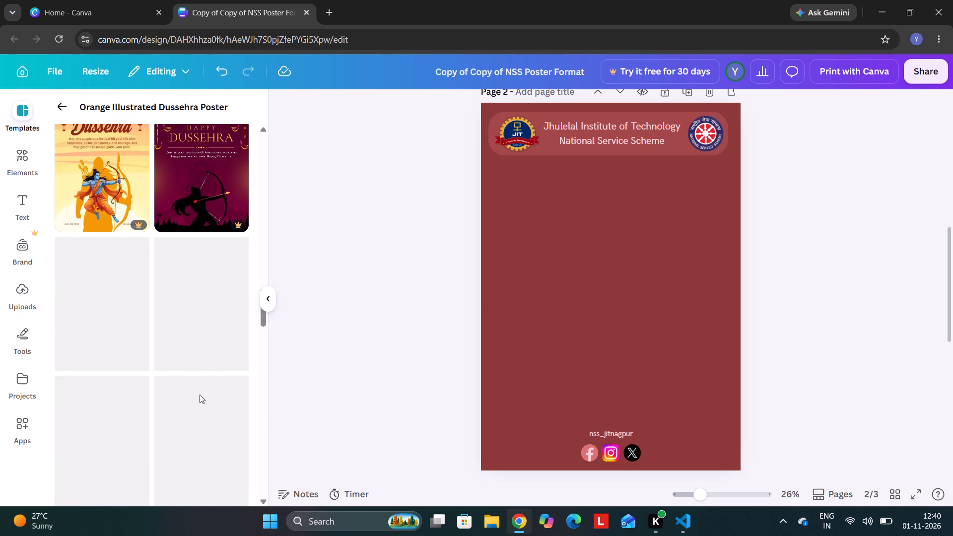
scroll(200, 395, "down", 1)
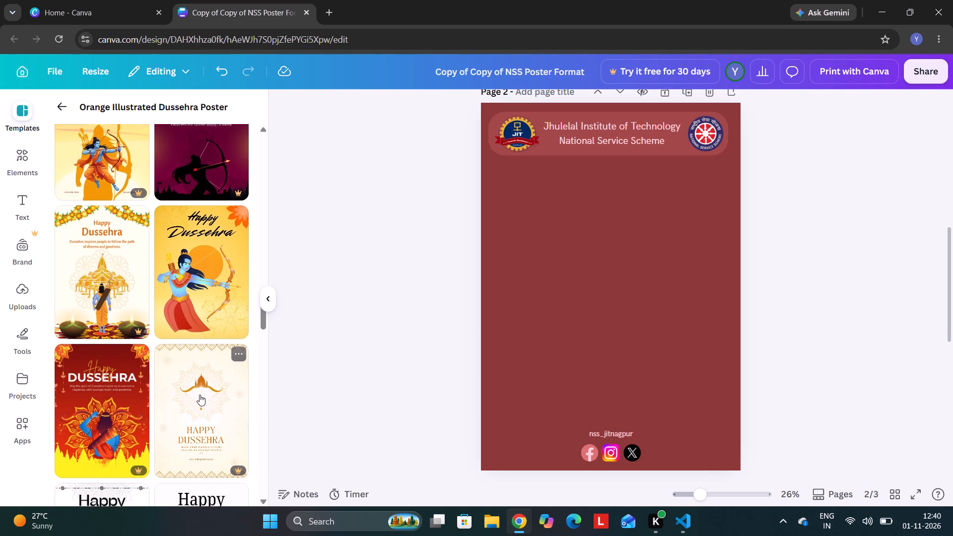
scroll(200, 395, "down", 1)
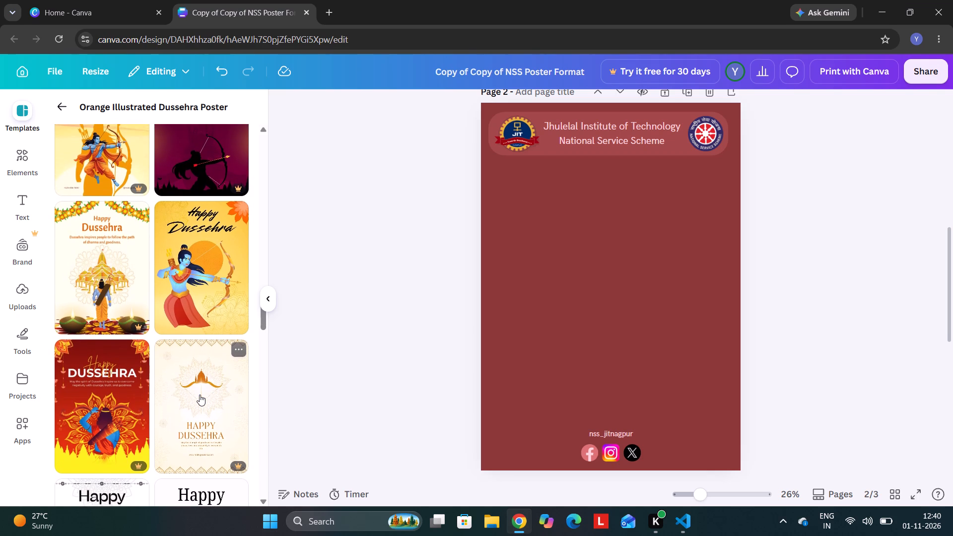
scroll(200, 395, "down", 5)
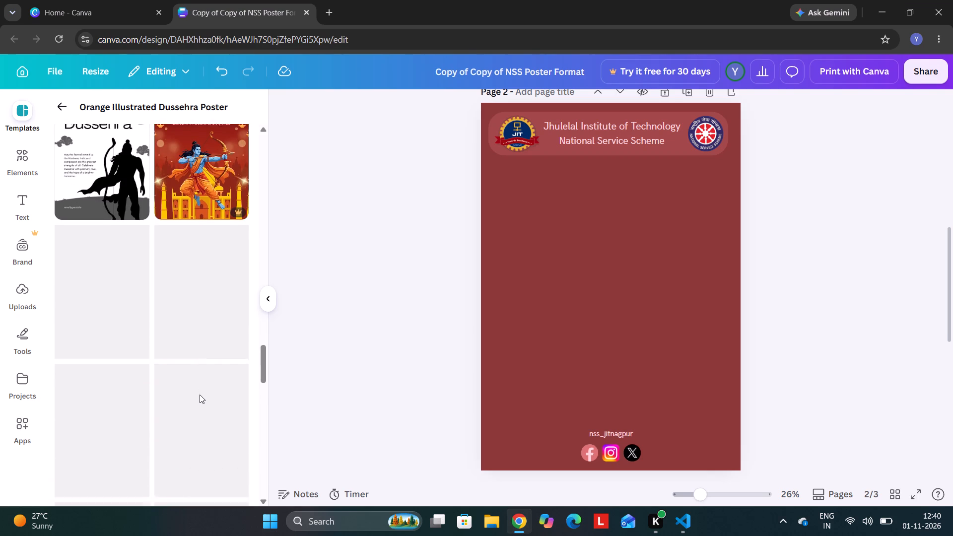
scroll(200, 395, "down", 2)
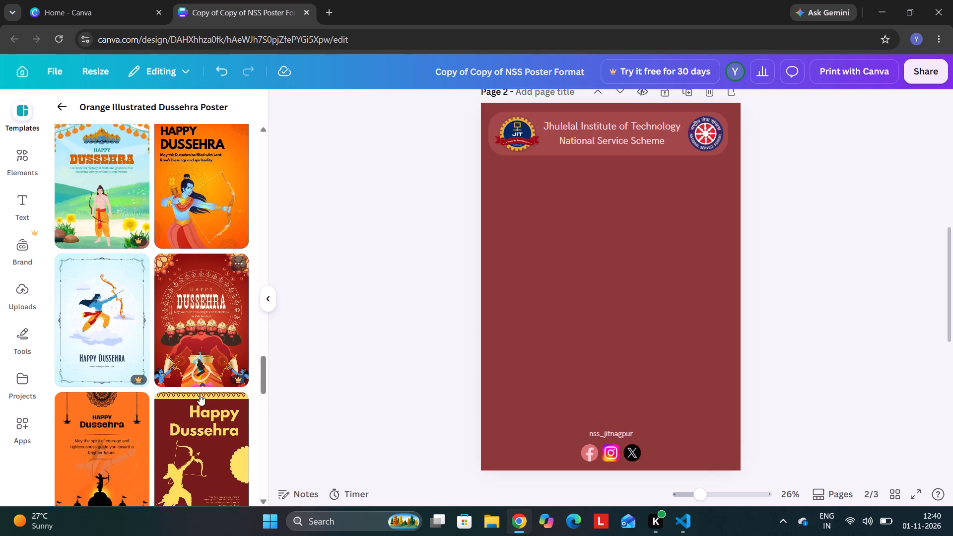
scroll(200, 395, "down", 3)
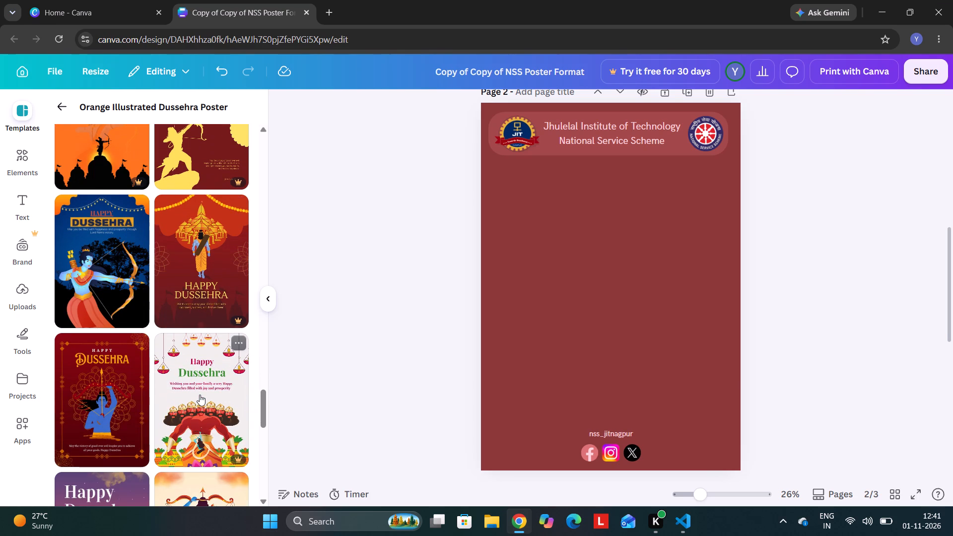
scroll(200, 395, "down", 5)
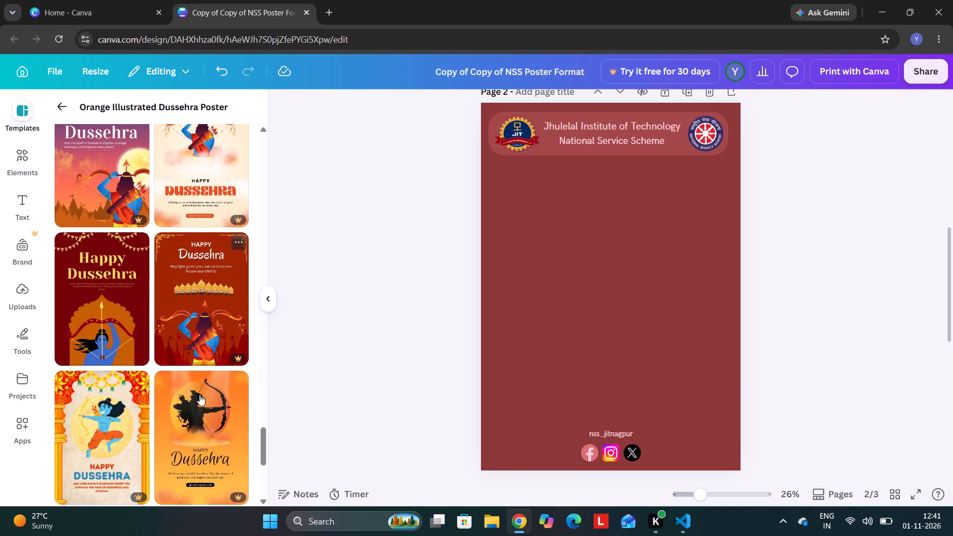
scroll(200, 395, "down", 4)
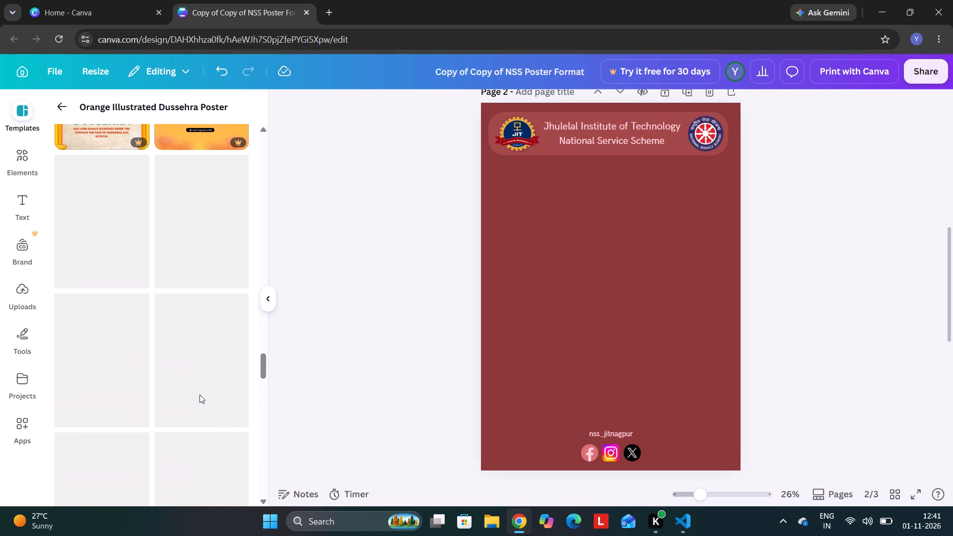
left_click(61, 108)
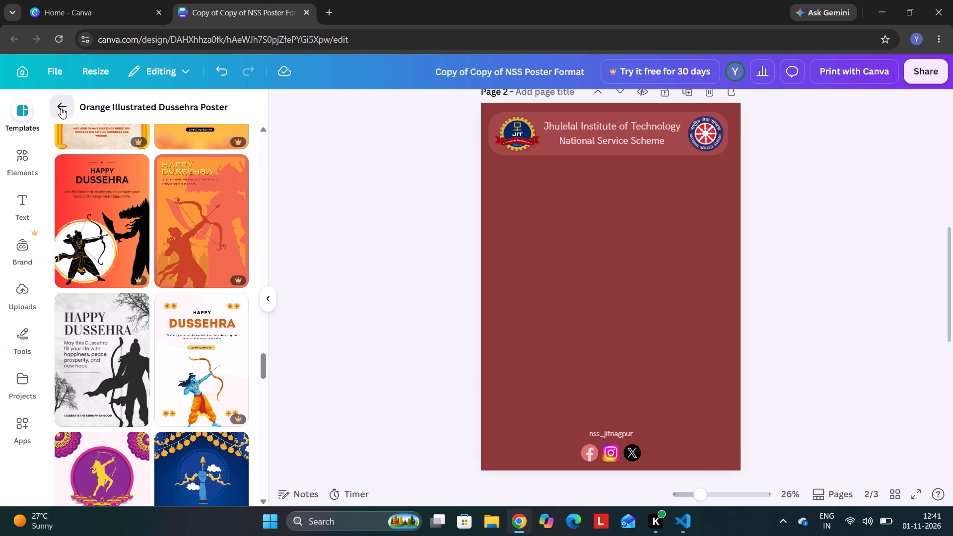
left_click(61, 108)
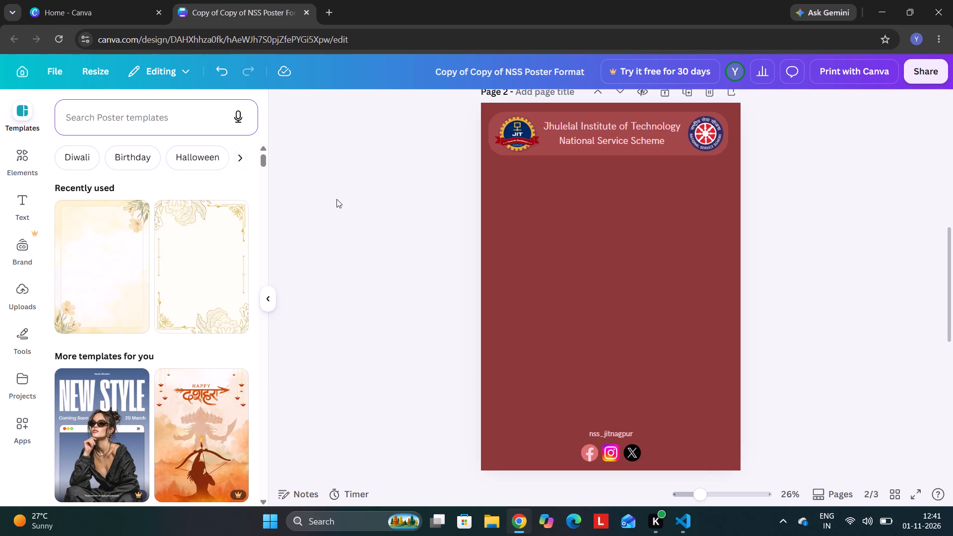
Look over the pages of the current design, ending on page 2 with the institute header.
left_click(337, 199)
scroll(569, 270, "up", 8)
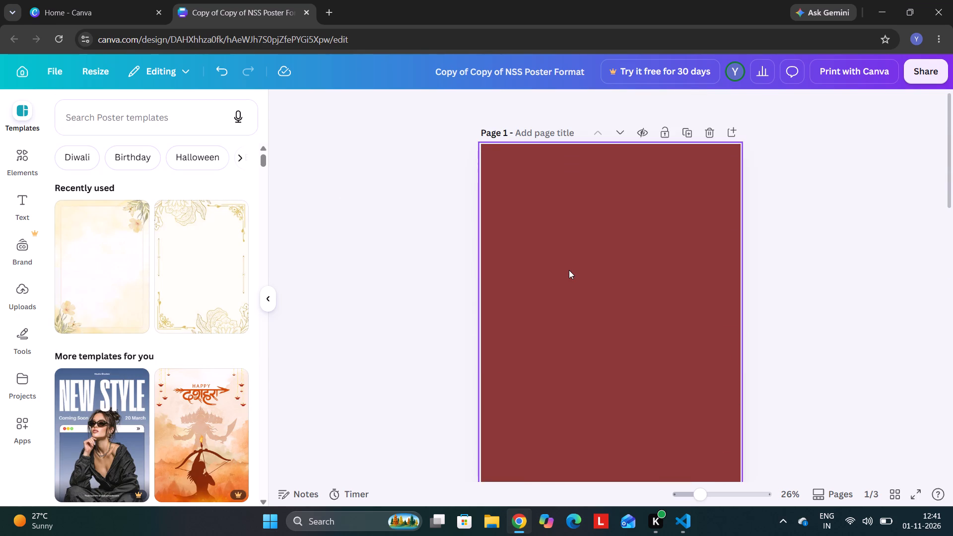
scroll(569, 270, "down", 5)
scroll(569, 270, "up", 1)
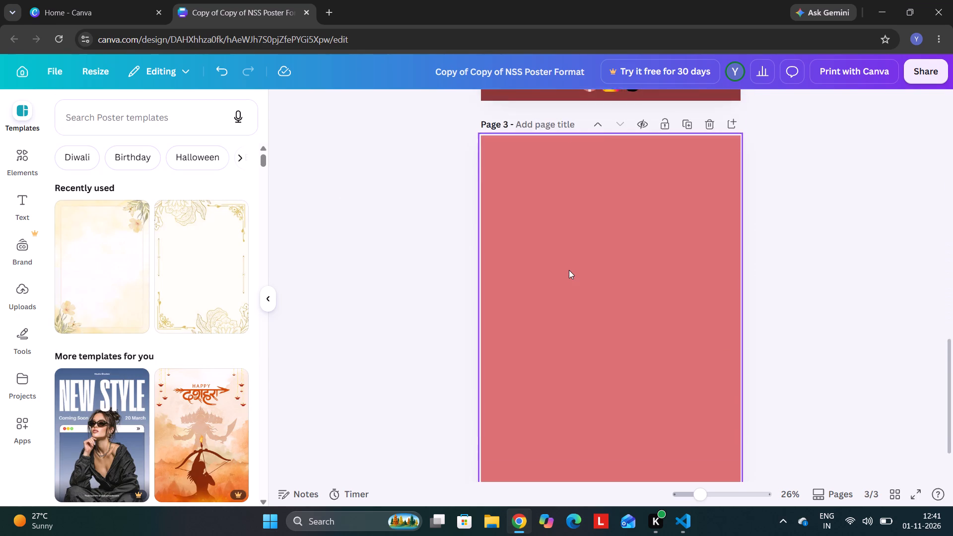
scroll(569, 270, "up", 3)
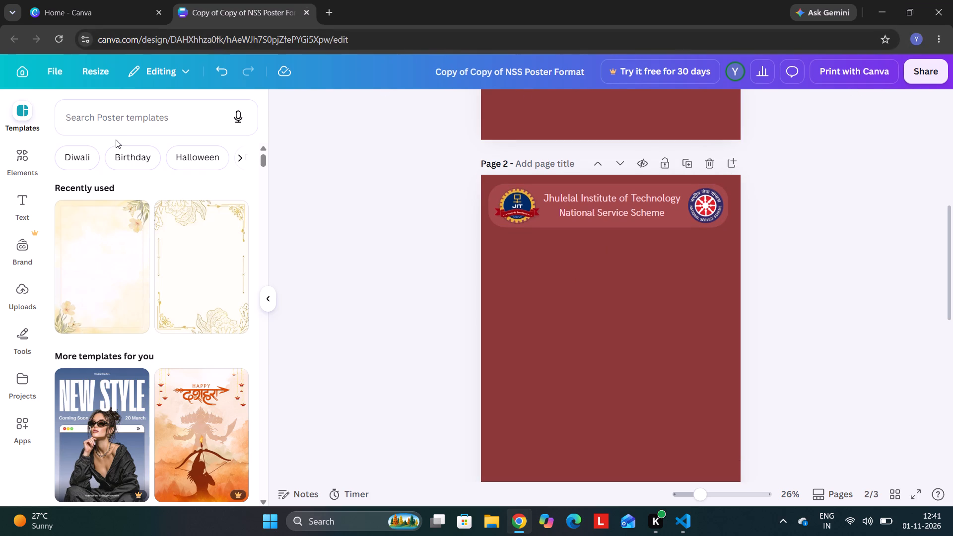
Open the Copy of NSS Poster Format design from the home page and examine its existing poster pages, ending on page 1.
left_click(22, 74)
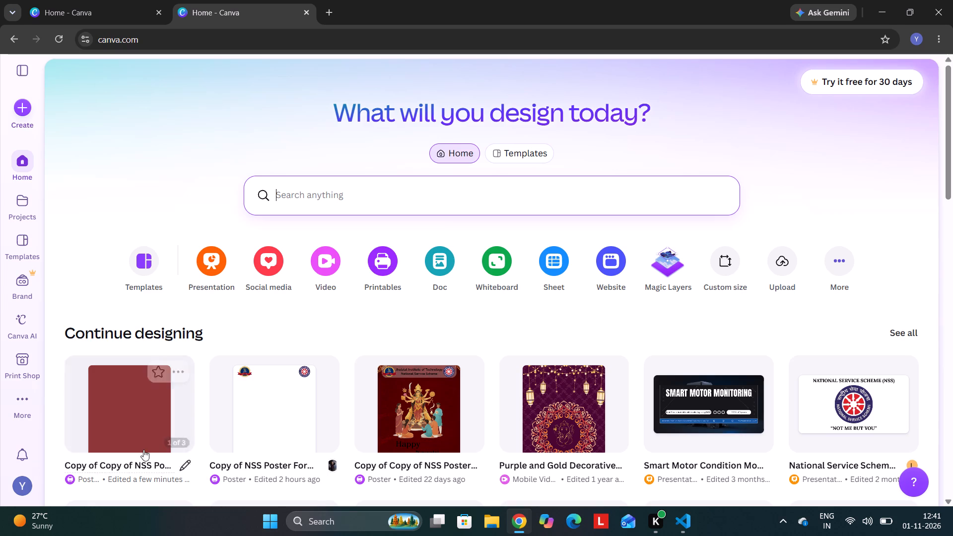
left_click(284, 415)
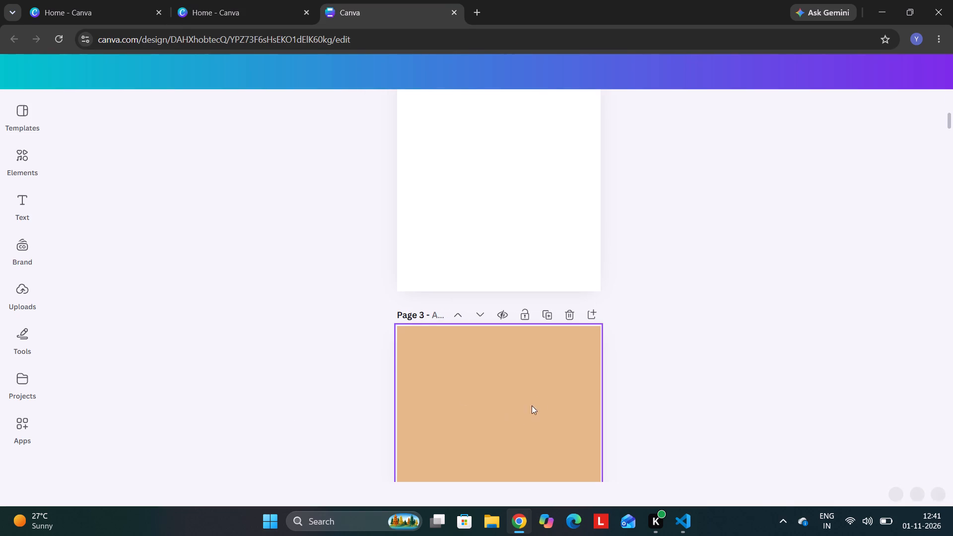
scroll(539, 400, "down", 5)
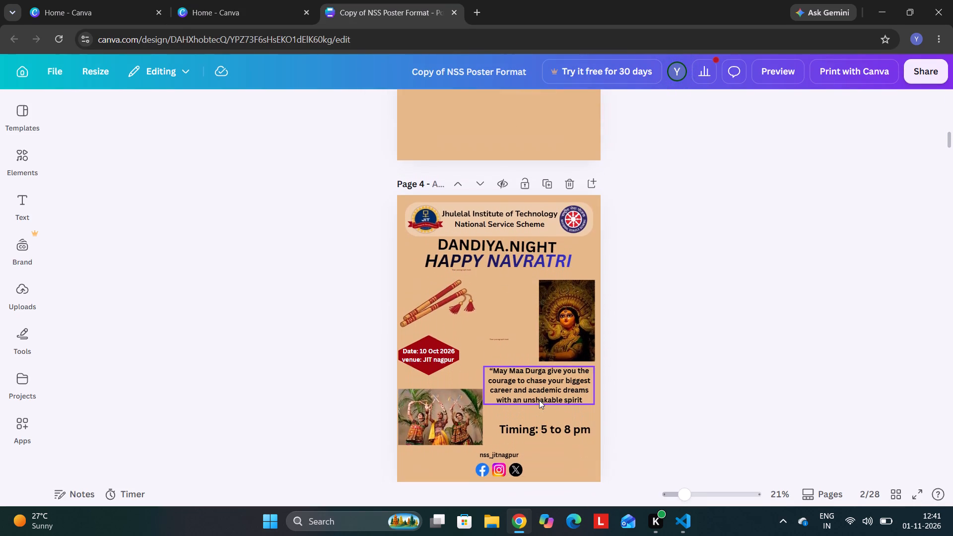
scroll(539, 400, "down", 6)
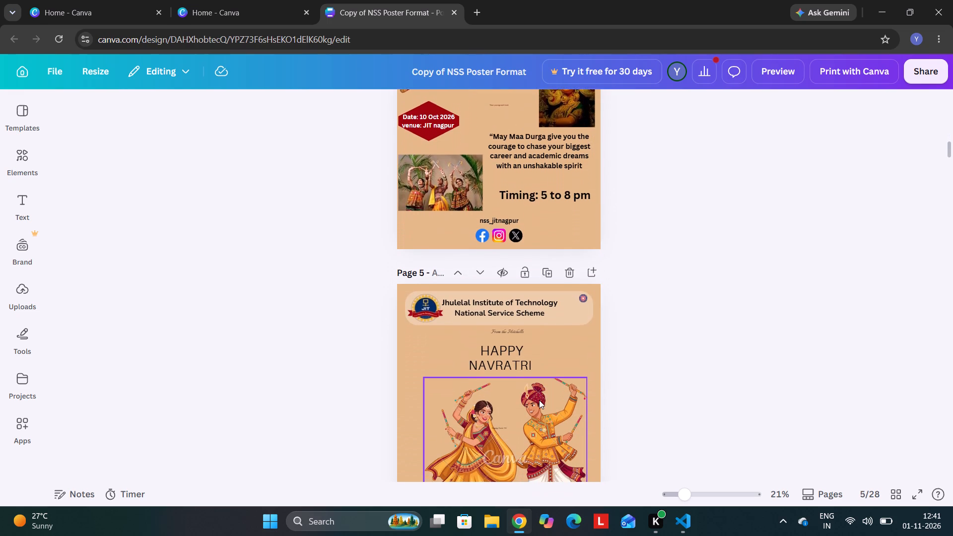
scroll(539, 400, "down", 6)
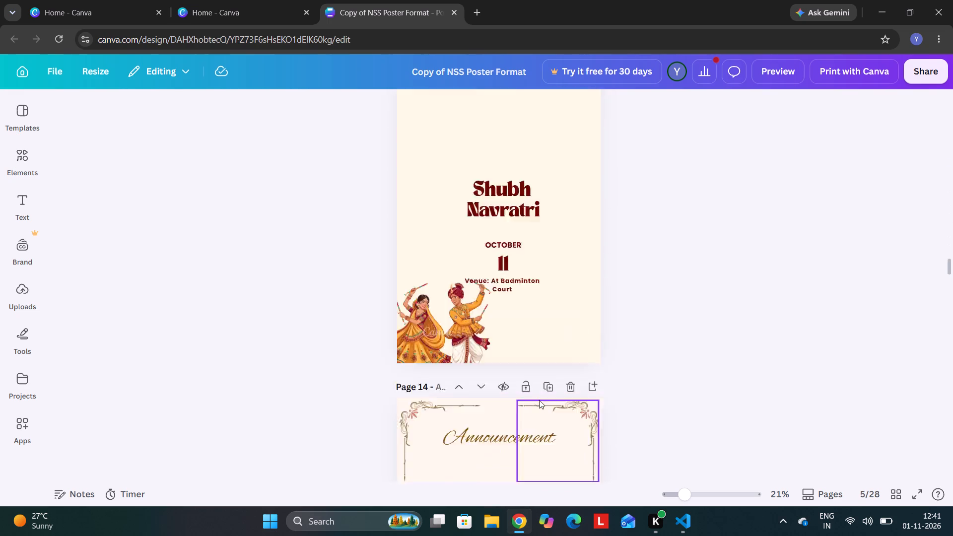
scroll(539, 400, "up", 1)
scroll(539, 400, "down", 3)
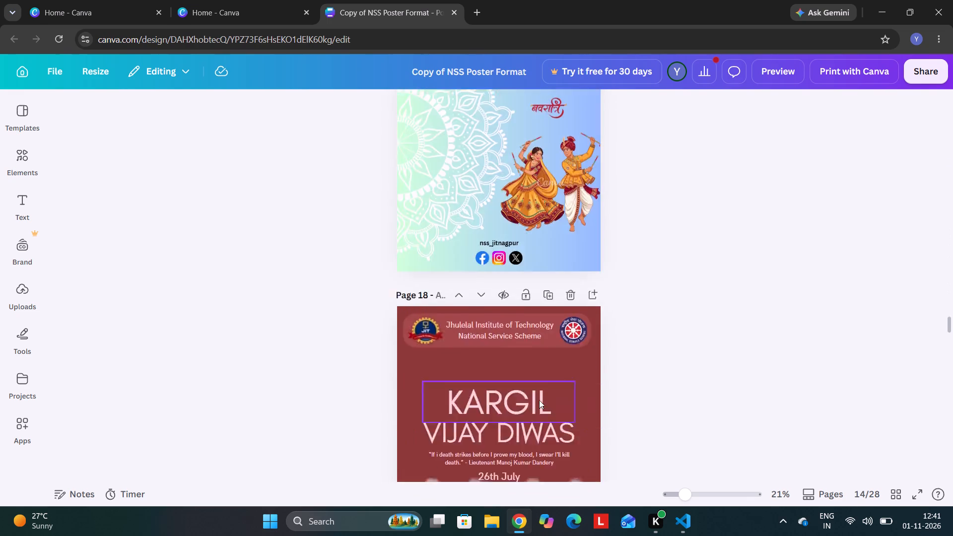
scroll(539, 400, "up", 4)
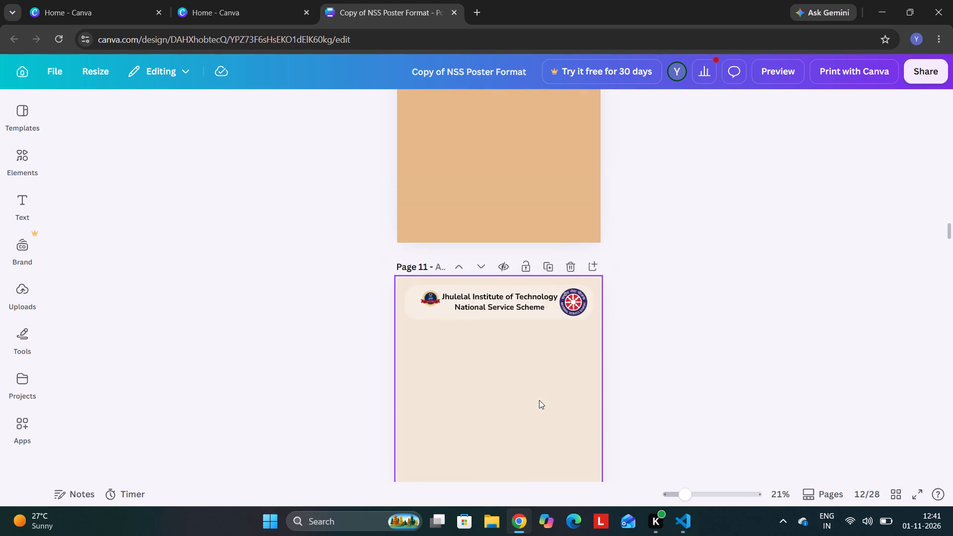
scroll(539, 400, "up", 6)
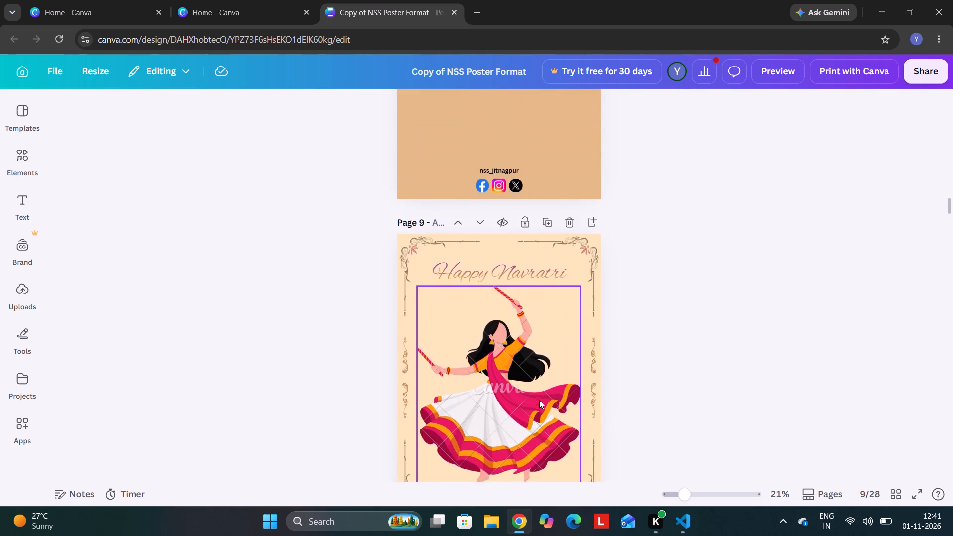
scroll(539, 400, "up", 6)
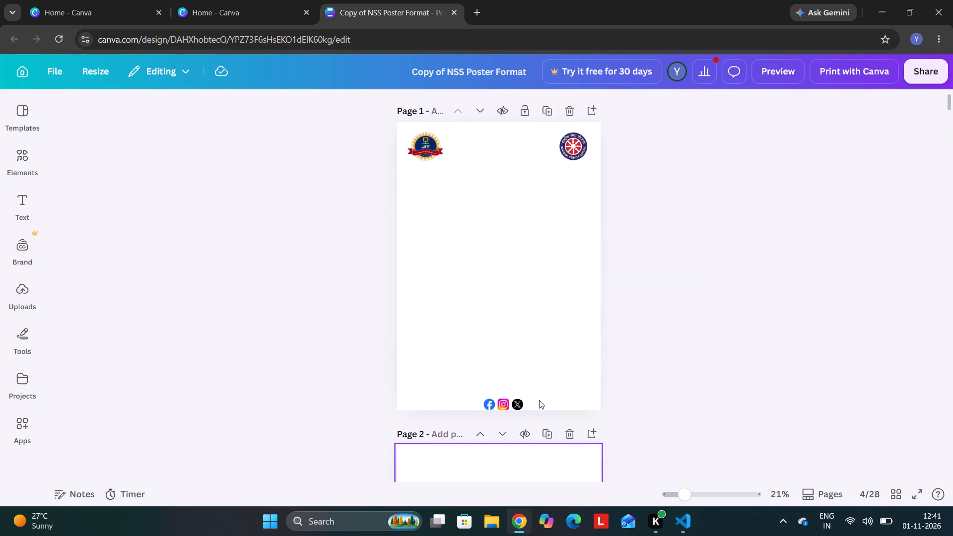
scroll(539, 400, "up", 4)
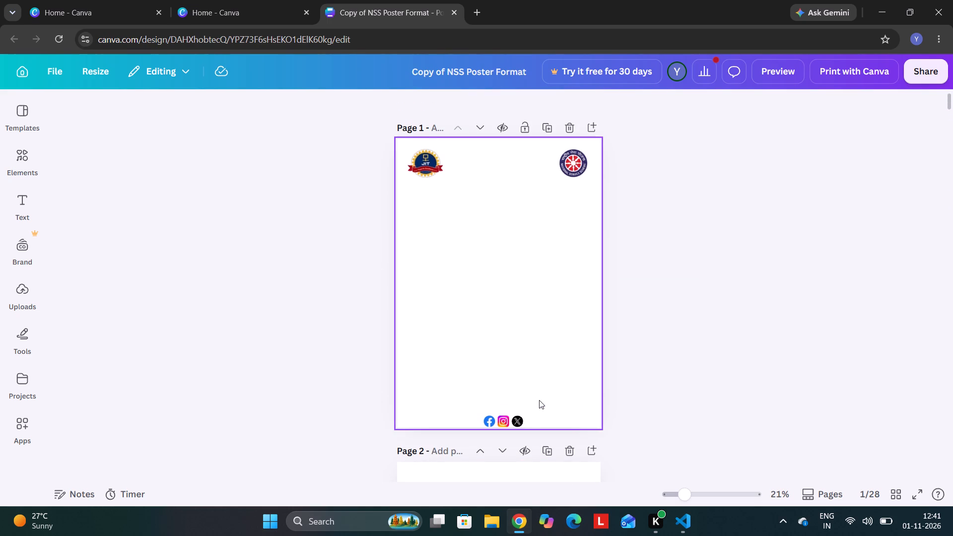
scroll(539, 400, "up", 2)
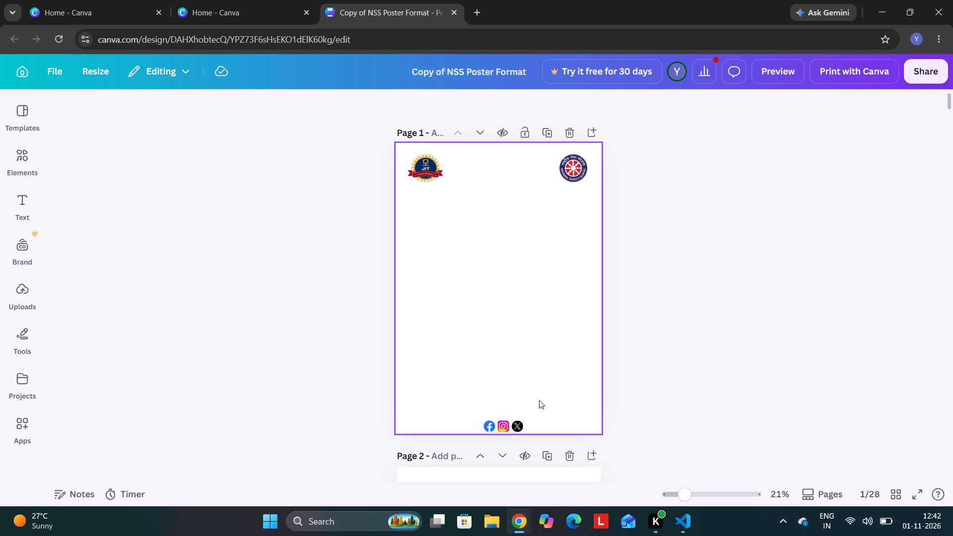
Bring up the poster templates for the blank page 1, and return to the home page.
left_click(539, 400)
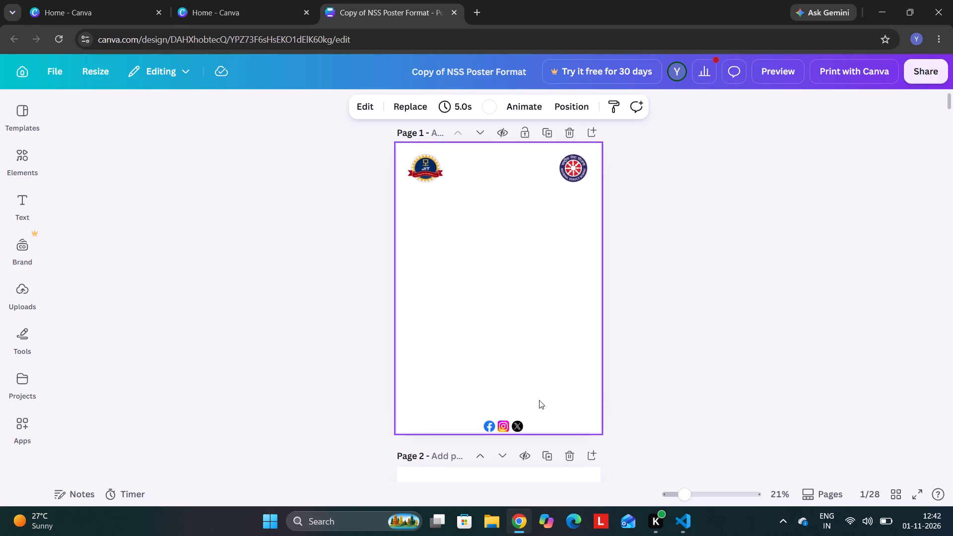
left_click(24, 115)
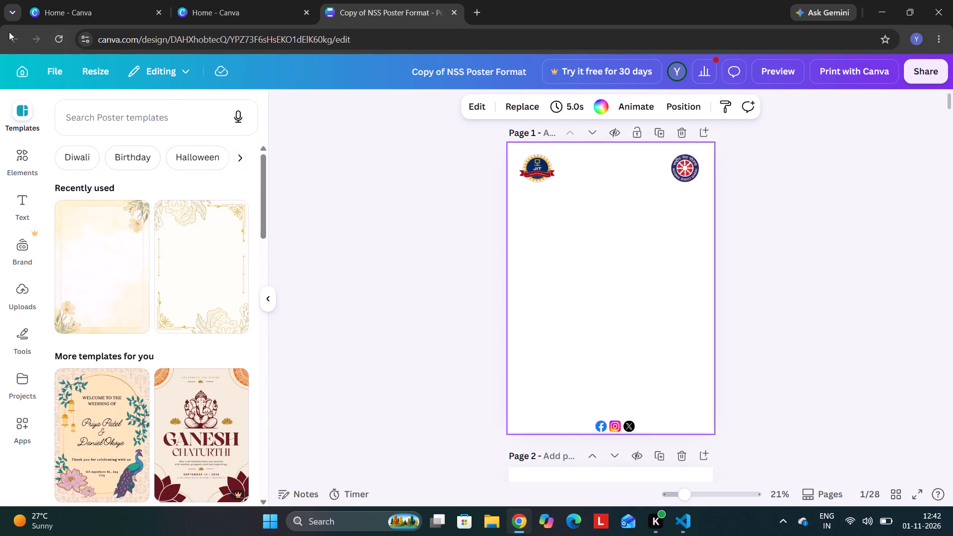
left_click_drag(20, 44, 15, 74)
left_click(15, 74)
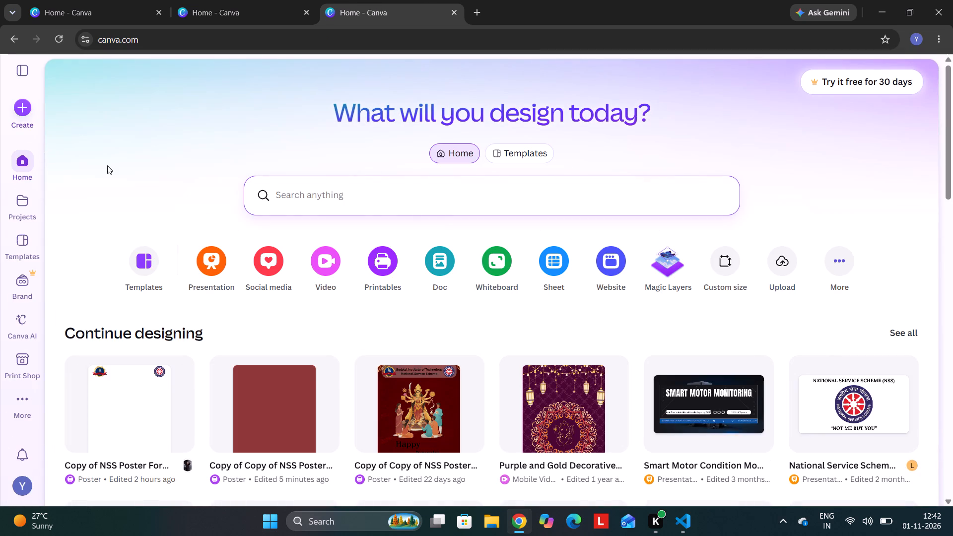
Open the Copy of Copy of NSS Poster Format design with the Durga cover and examine its poster pages, ending on page 13.
left_click(407, 429)
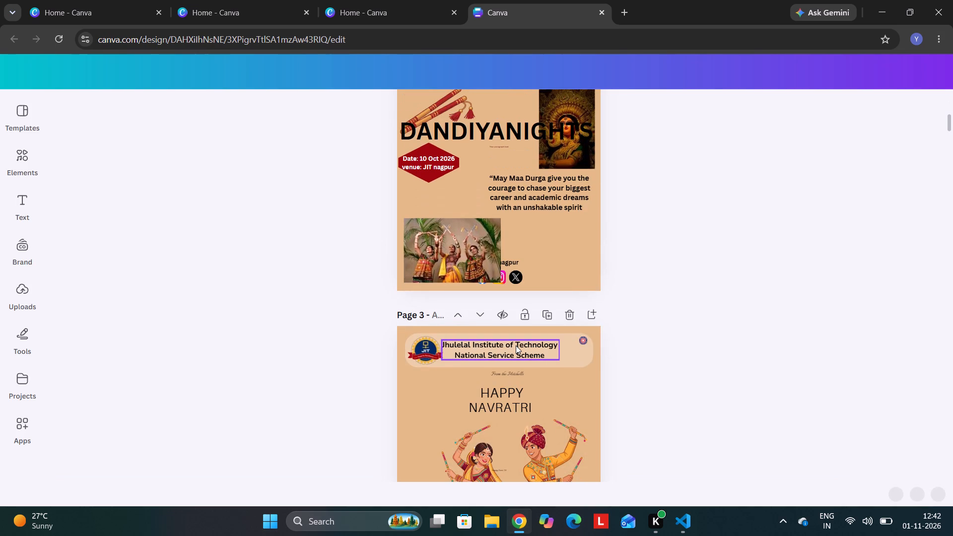
scroll(516, 345, "up", 5)
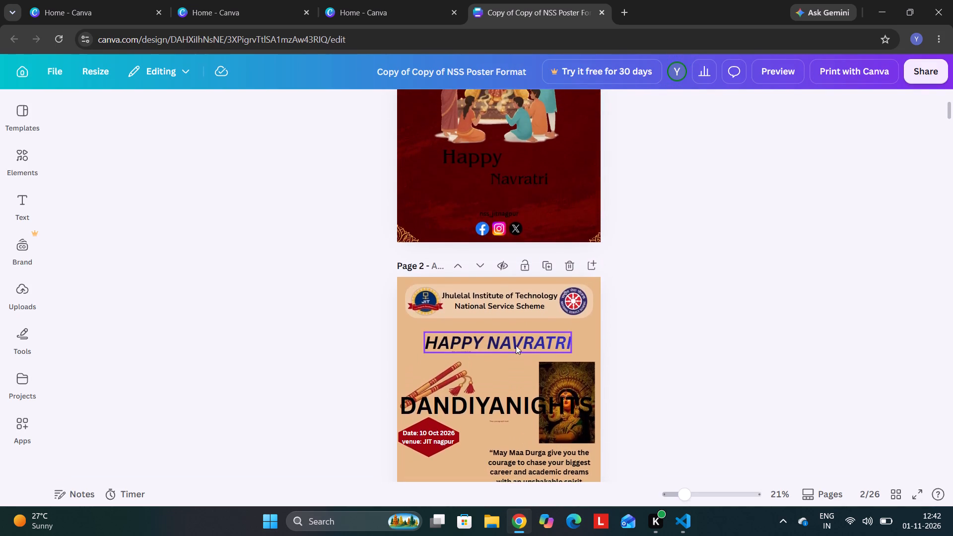
scroll(516, 345, "up", 4)
scroll(516, 345, "down", 10)
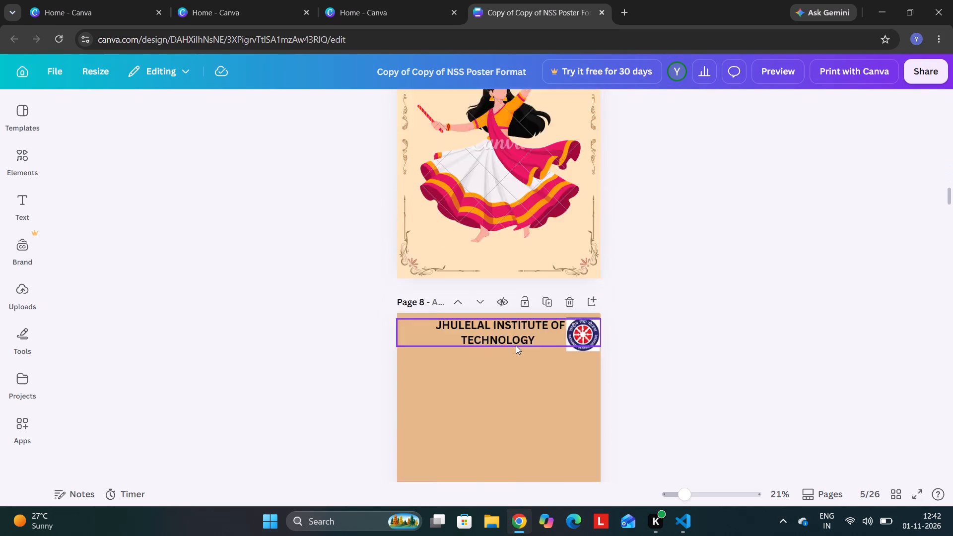
scroll(516, 345, "down", 4)
scroll(516, 345, "up", 6)
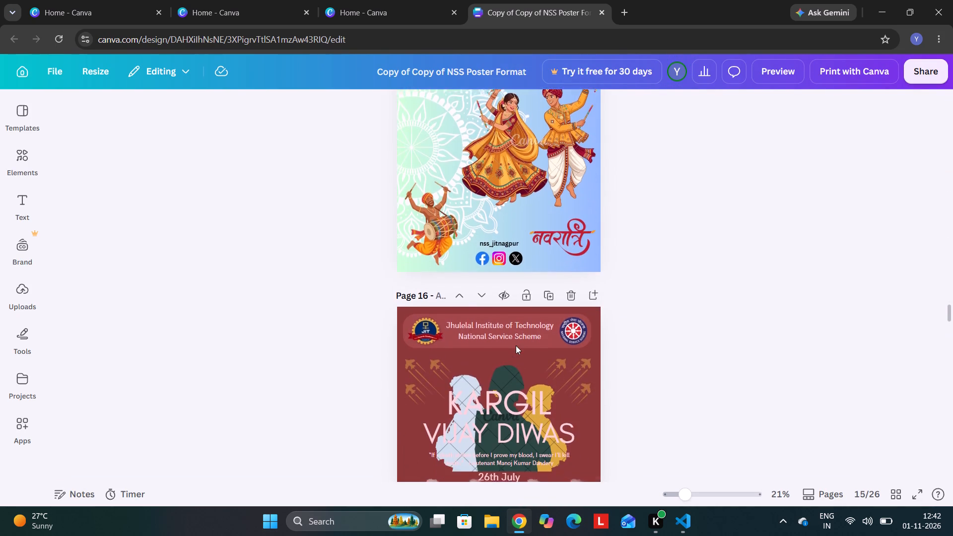
scroll(516, 345, "down", 1)
scroll(516, 345, "up", 3)
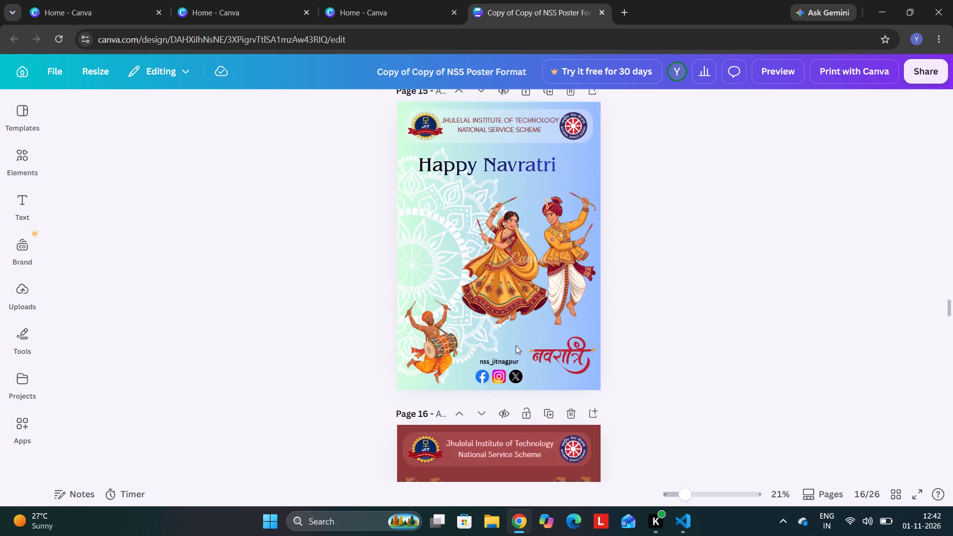
scroll(516, 345, "up", 4)
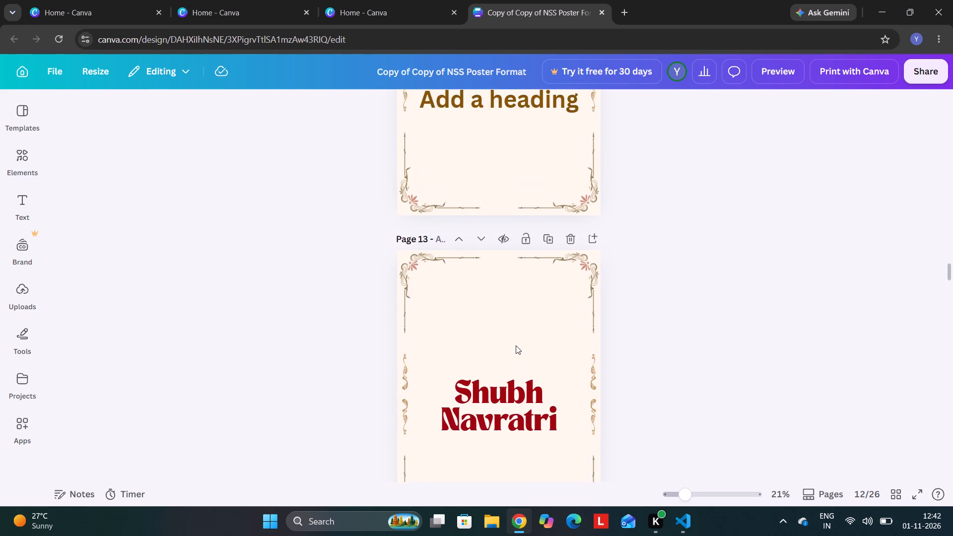
scroll(516, 345, "up", 1)
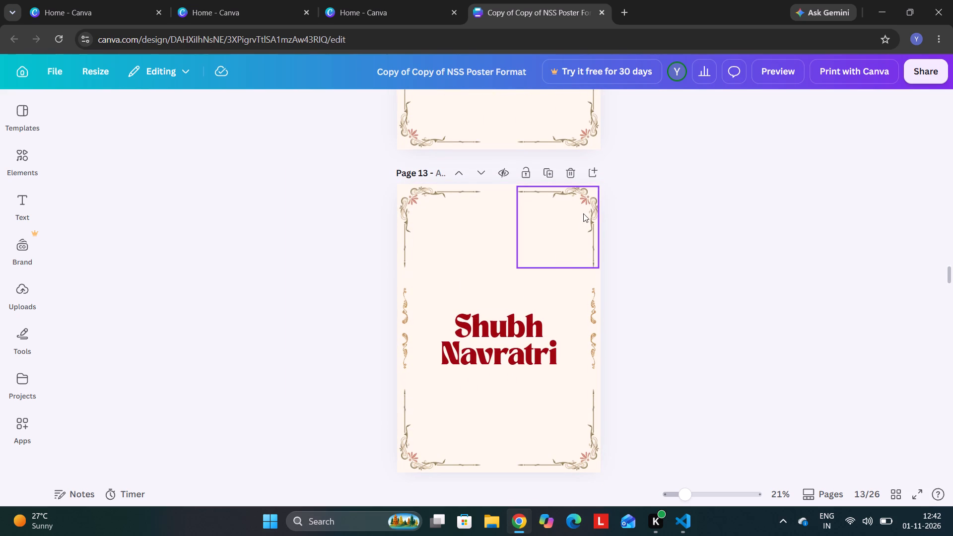
Select the floral corner ornament in the upper-right corner of the Shubh Navratri poster on page 13.
left_click(585, 207)
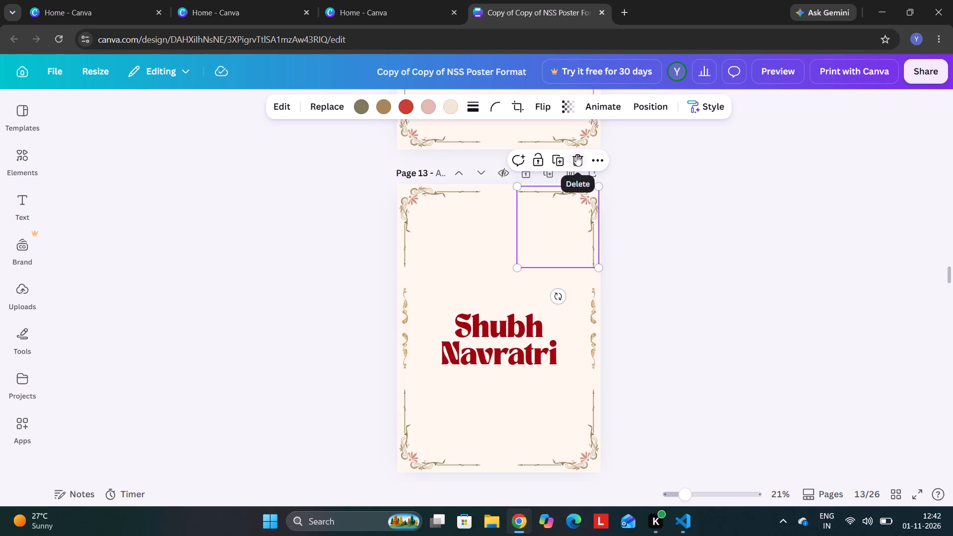